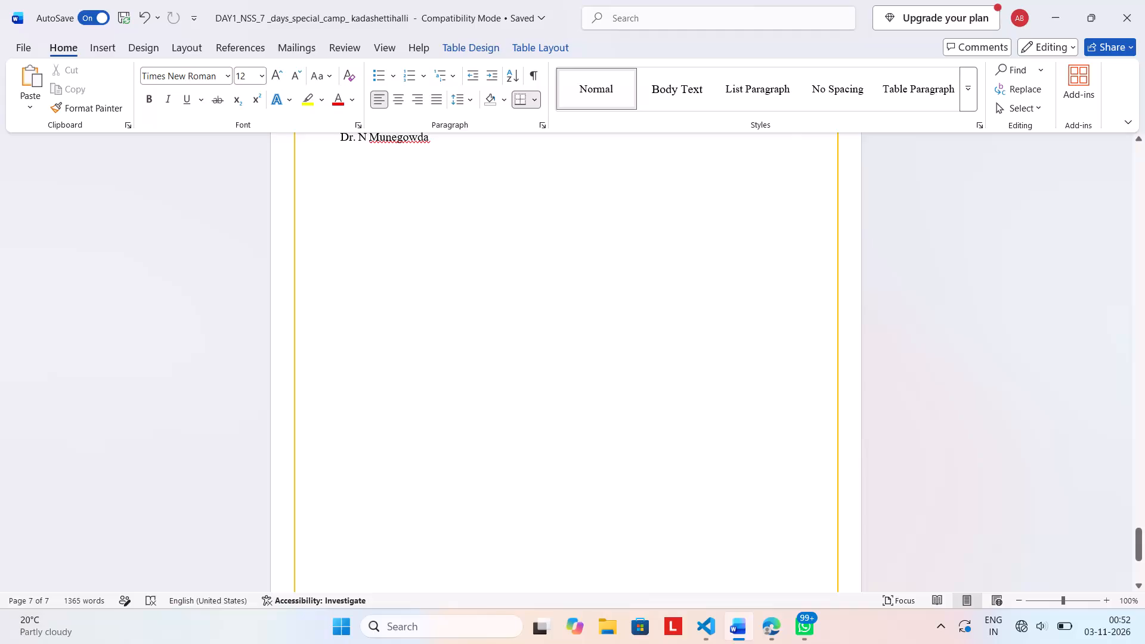
Enter 14 in the Name cell of row 15 in the List of Boys table.
scroll(634, 482, up, 12)
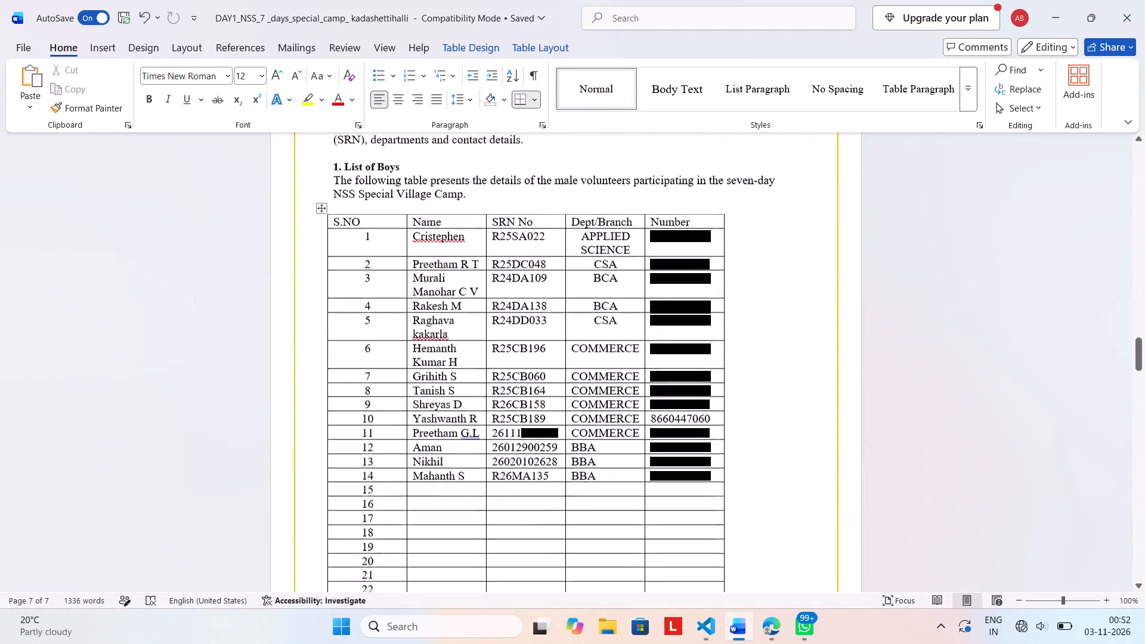
scroll(634, 482, up, 1)
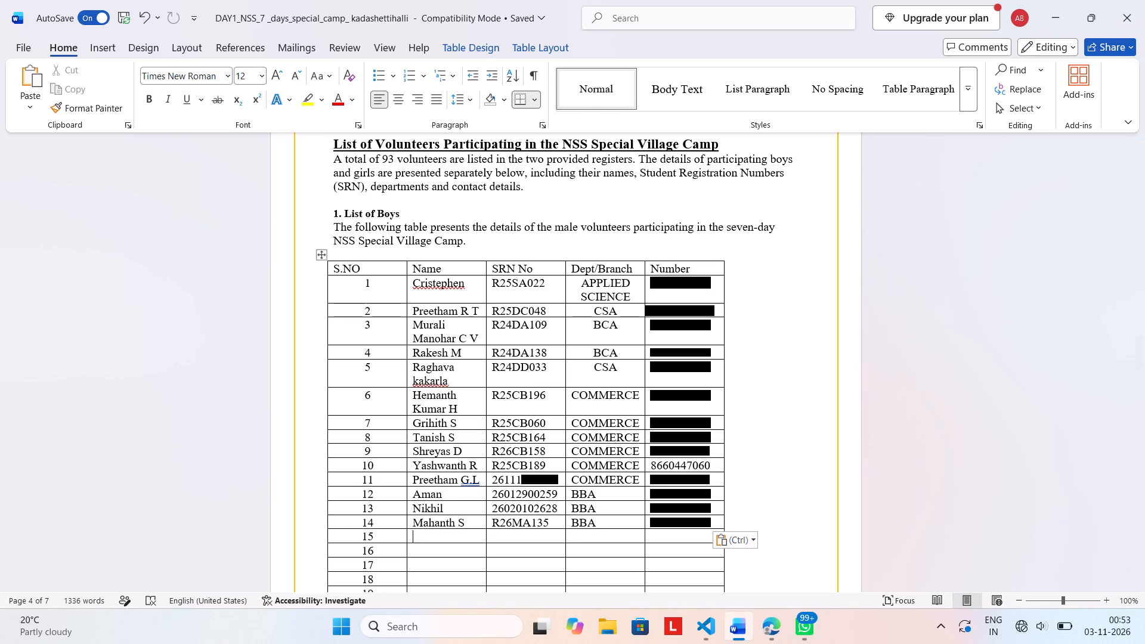
text(14)
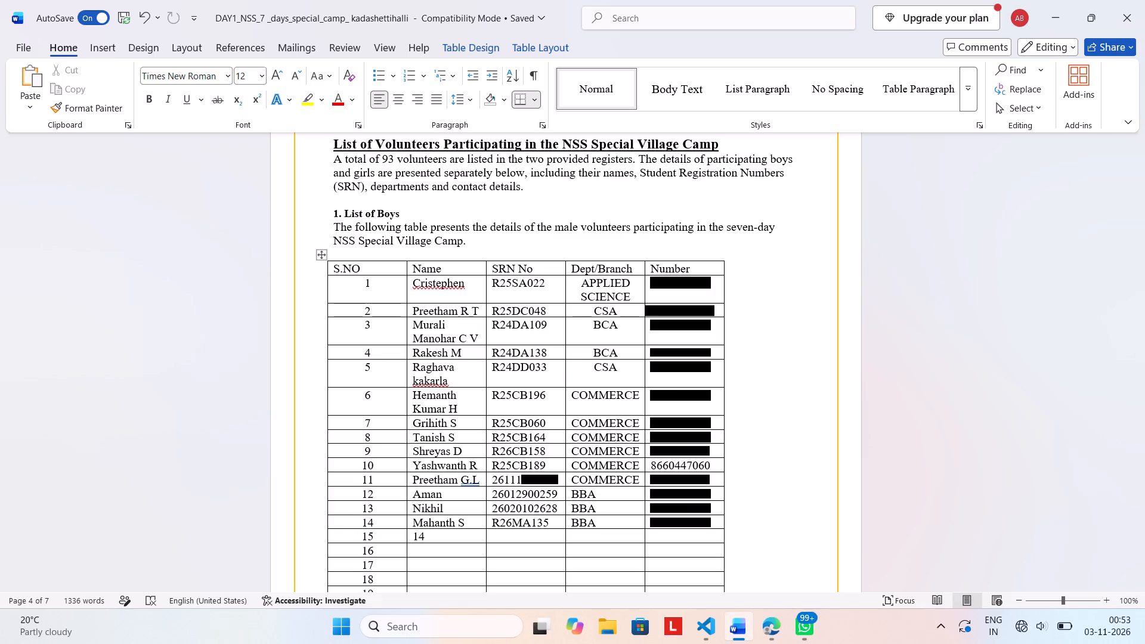
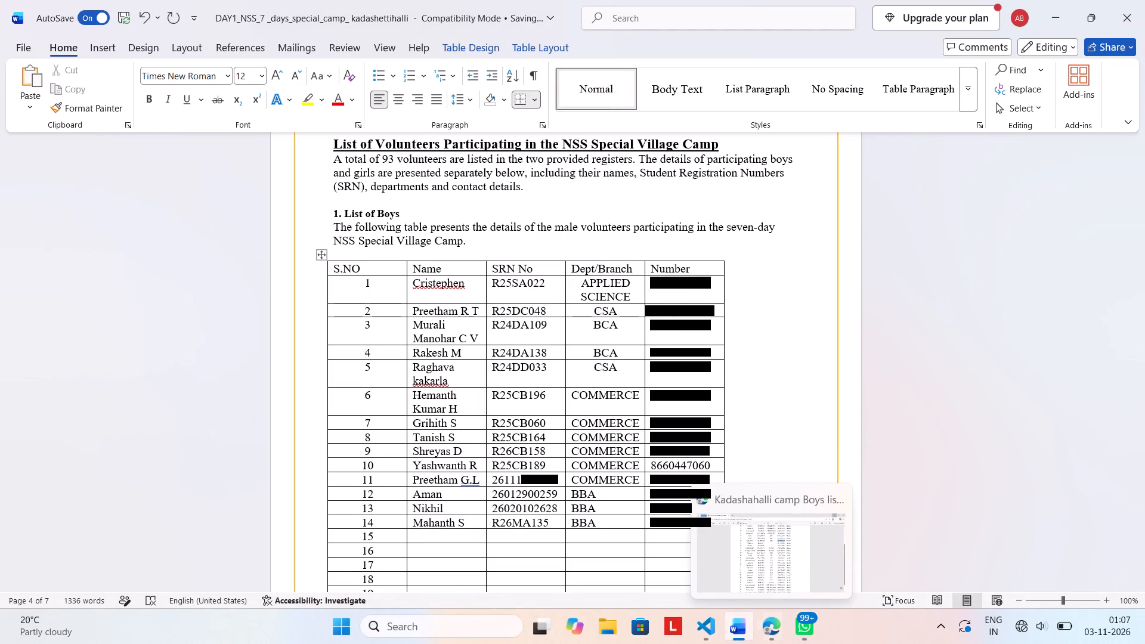
Copy the row 15 volunteer's name from the Kadashahalli camp Boys list PDF into the report table's row 15 Name cell.
click(778, 628)
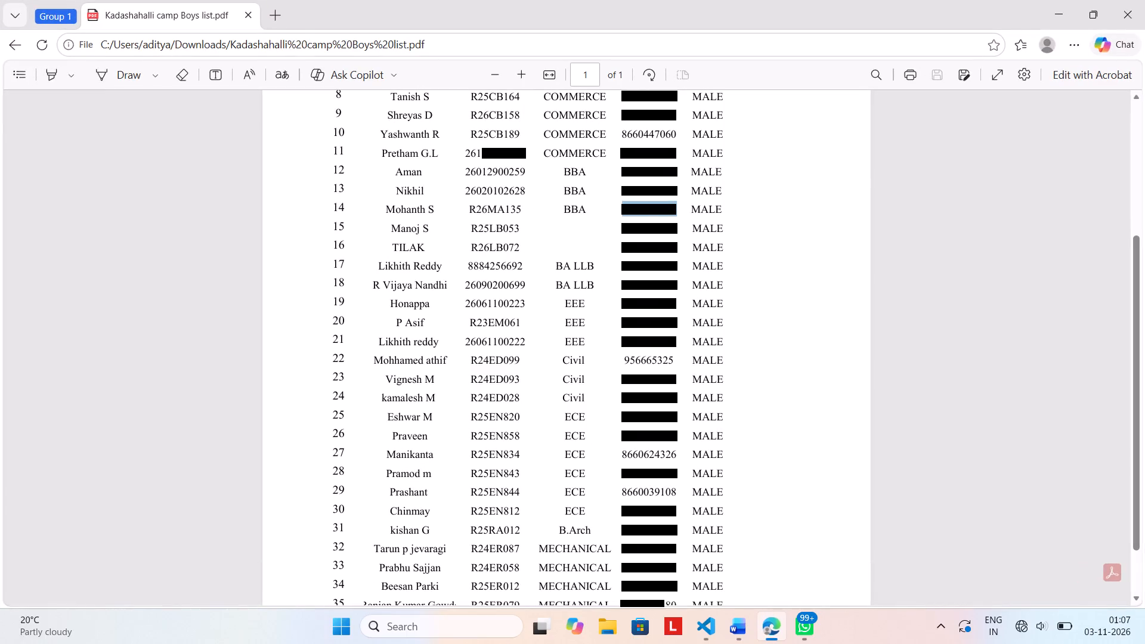
drag(391, 230, 429, 230)
key(ctrl+c)
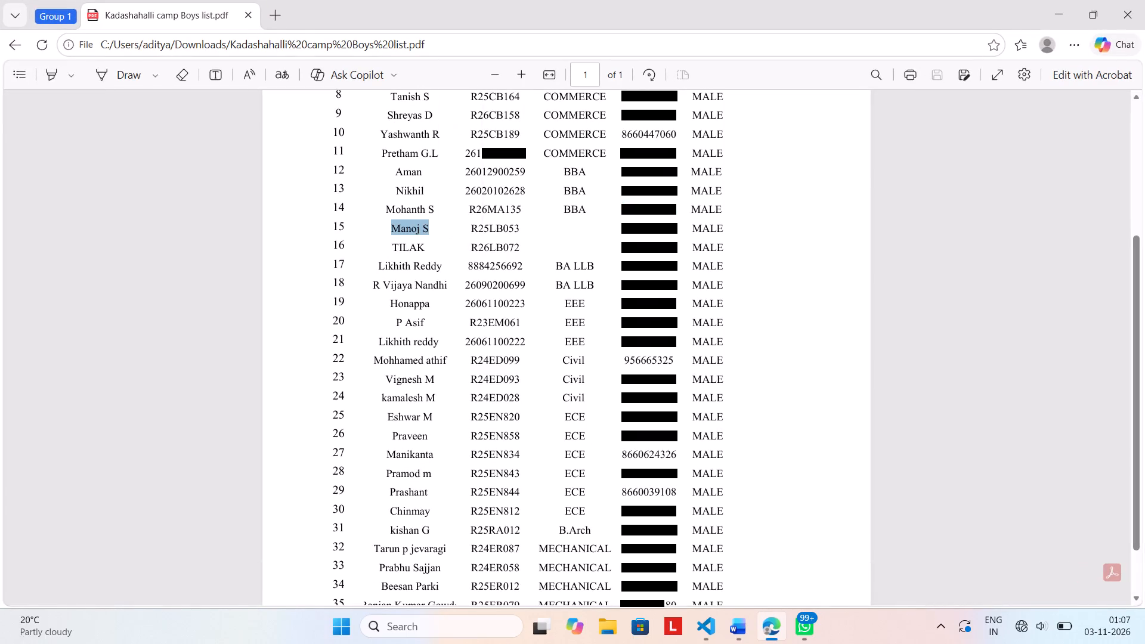
click(729, 624)
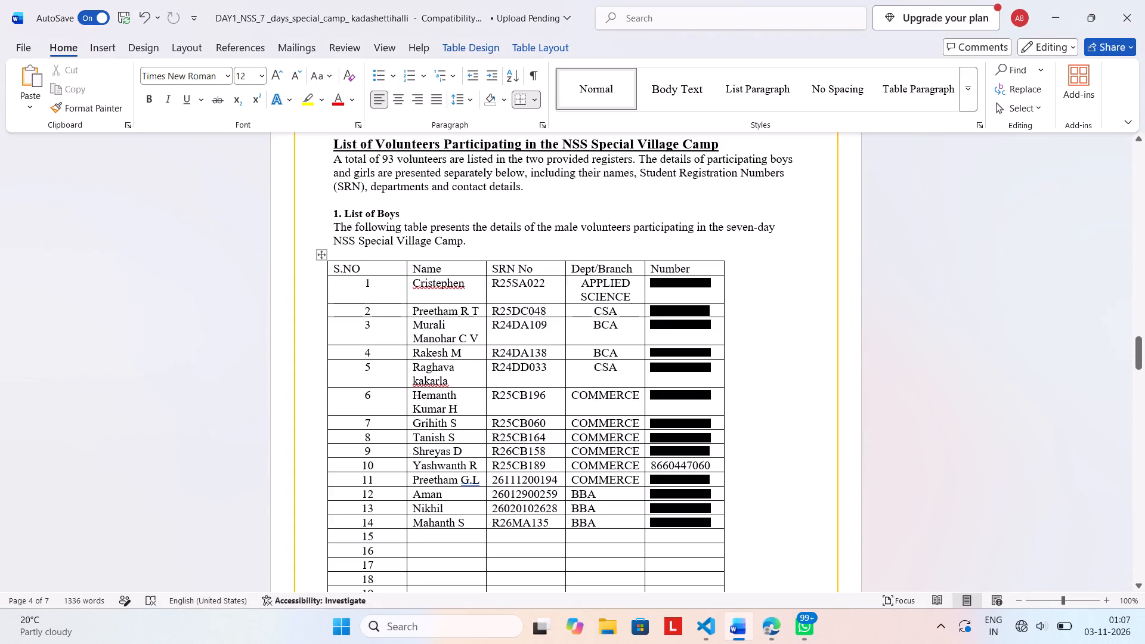
key(ctrl+v)
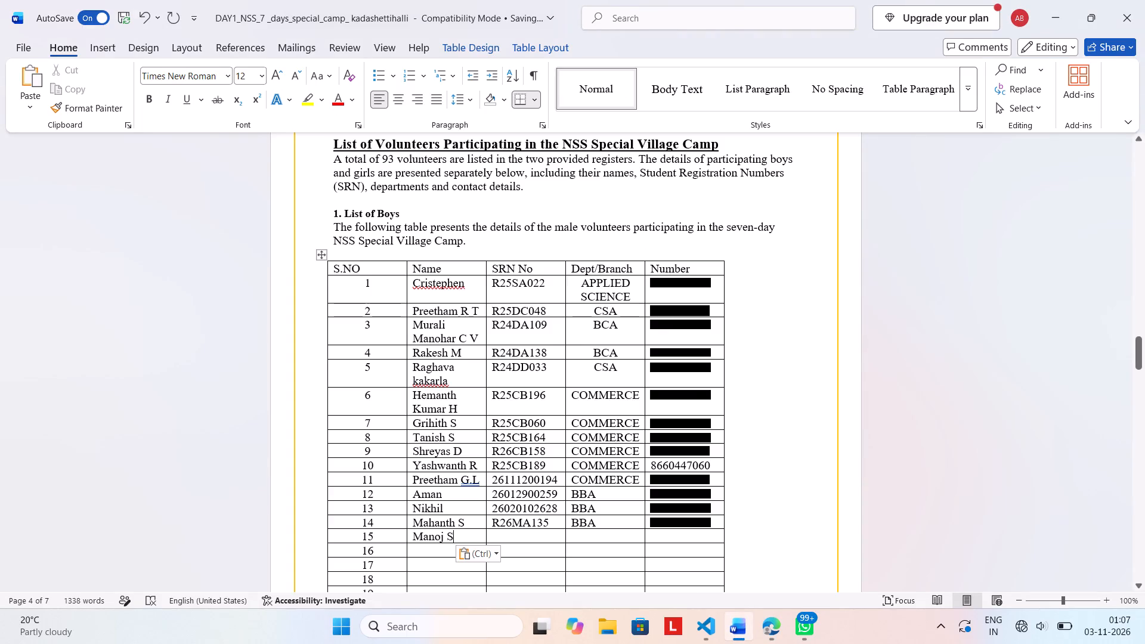
Copy the row 15 volunteer's SRN from the boys list PDF into the SRN No cell of row 15 in the report.
click(532, 537)
click(770, 626)
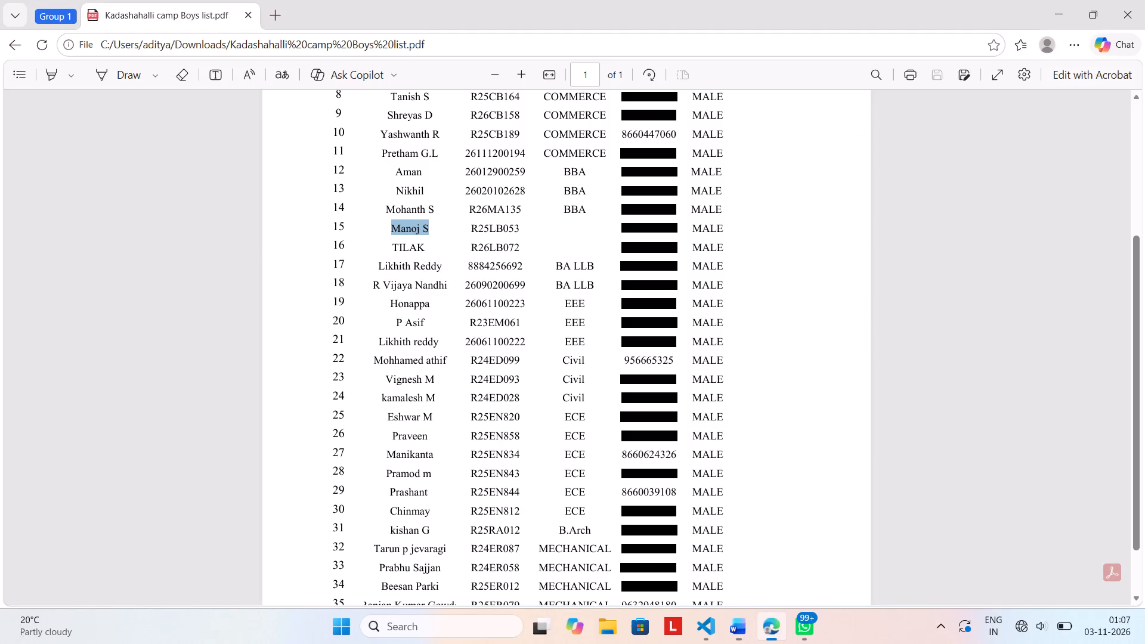
drag(474, 230, 521, 230)
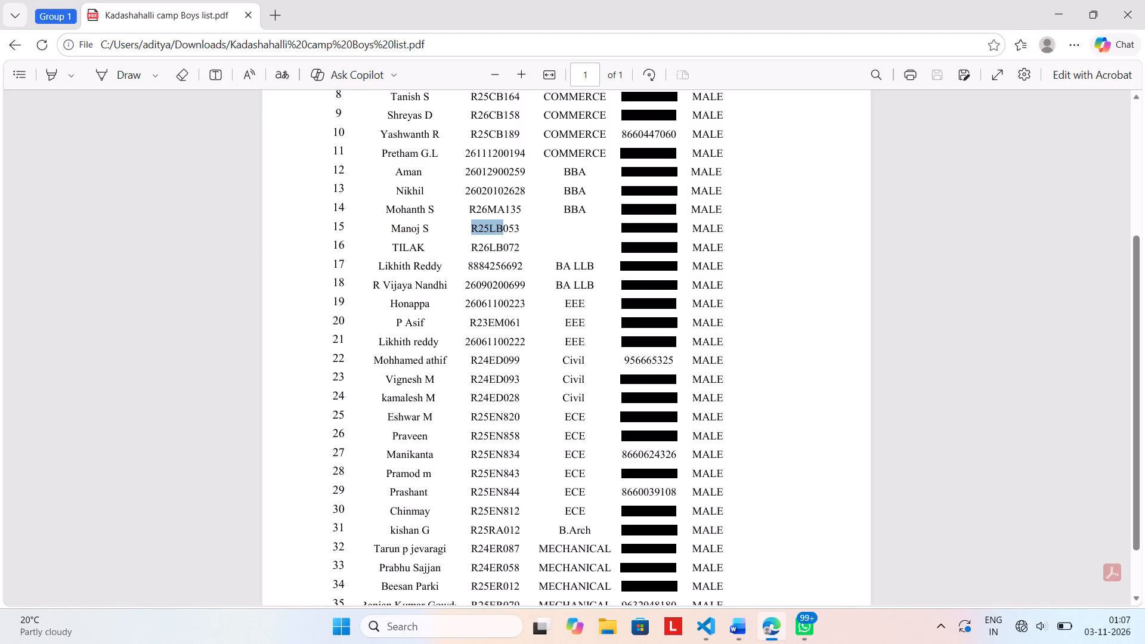
drag(521, 230, 534, 228)
drag(524, 228, 464, 225)
key(ctrl+c)
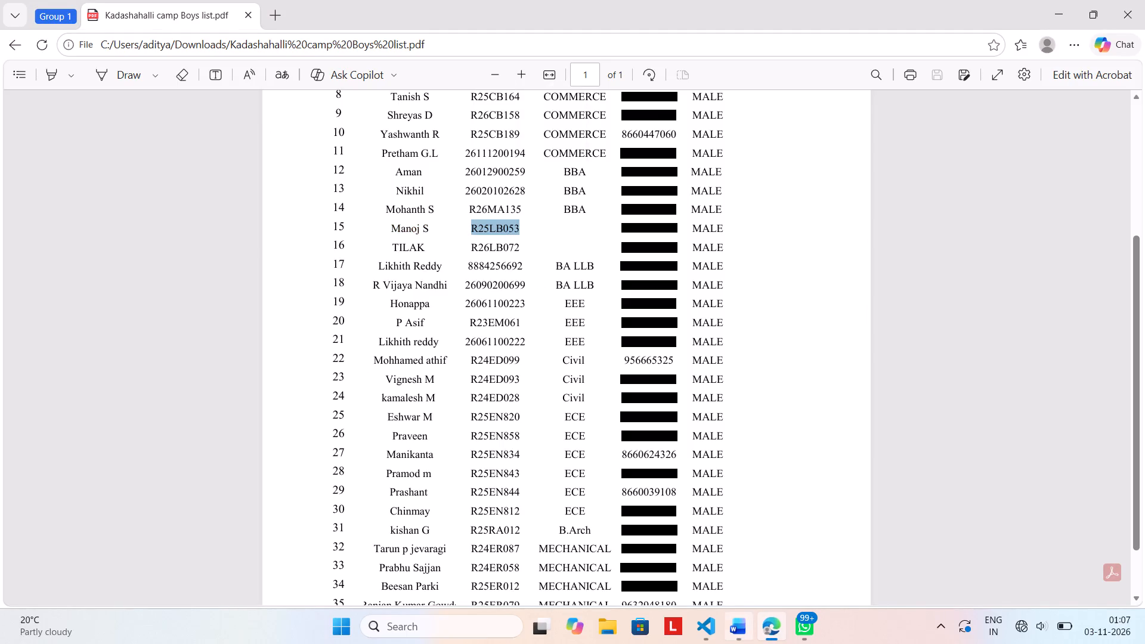
click(746, 625)
key(ctrl+v)
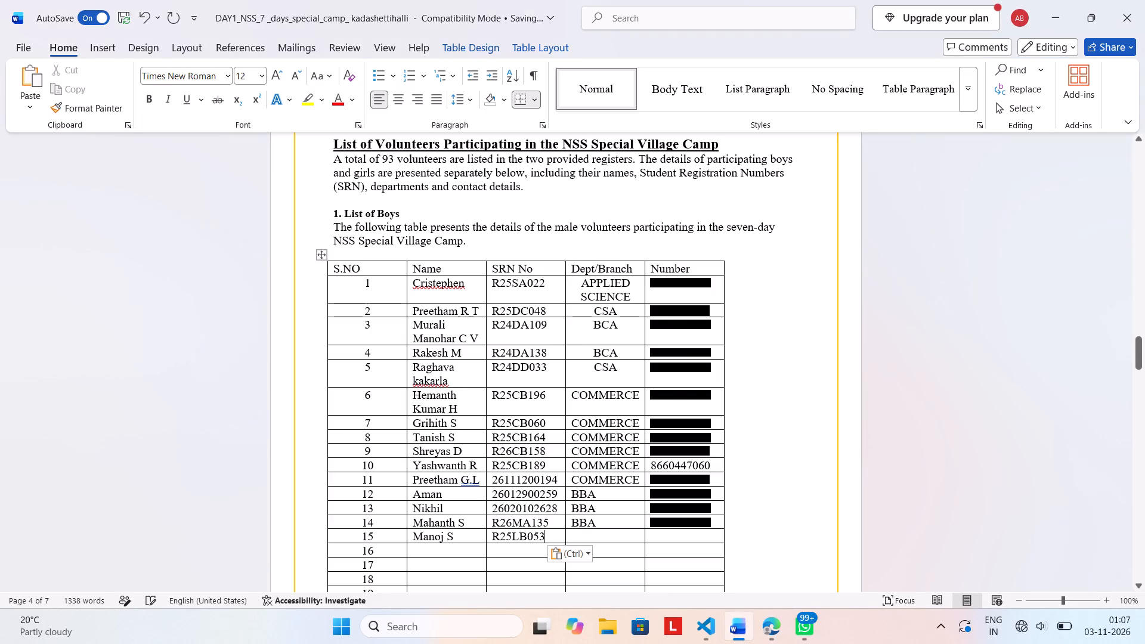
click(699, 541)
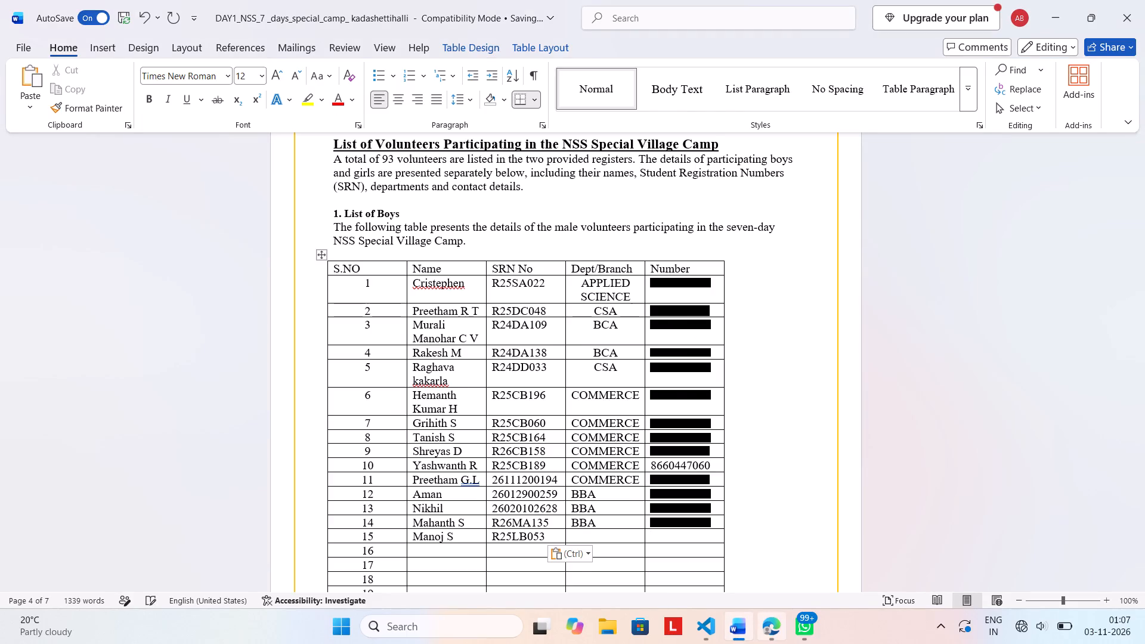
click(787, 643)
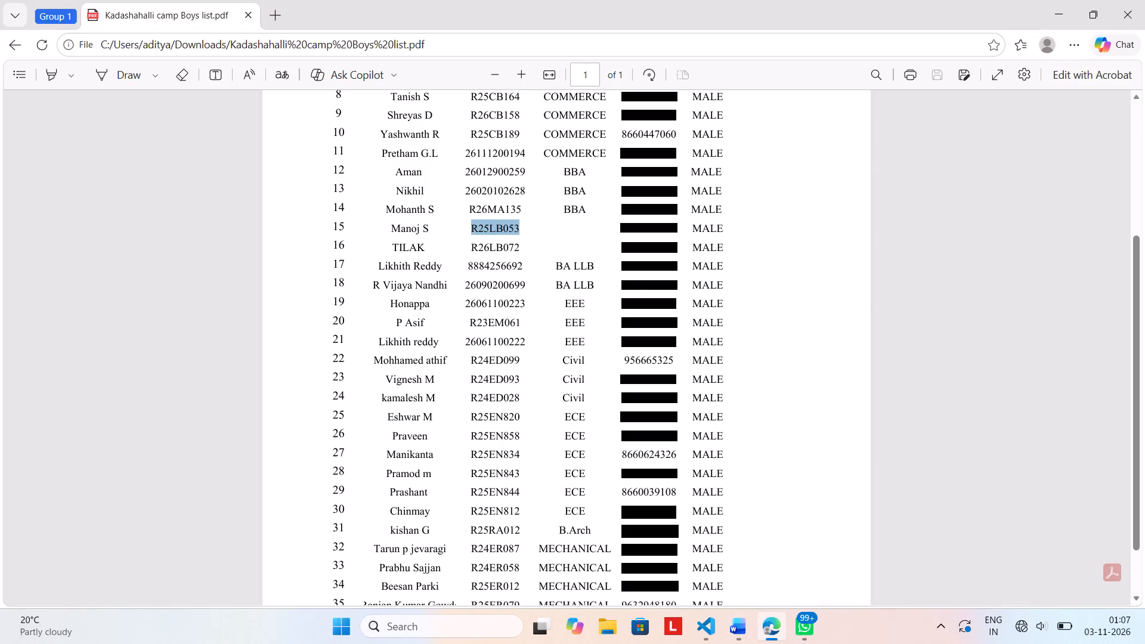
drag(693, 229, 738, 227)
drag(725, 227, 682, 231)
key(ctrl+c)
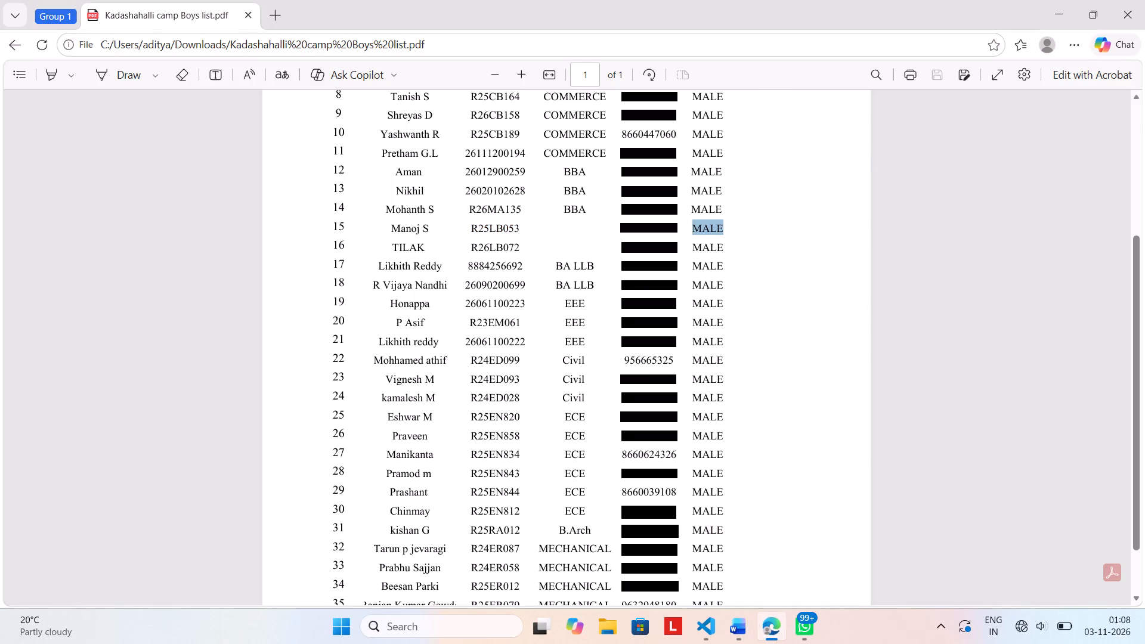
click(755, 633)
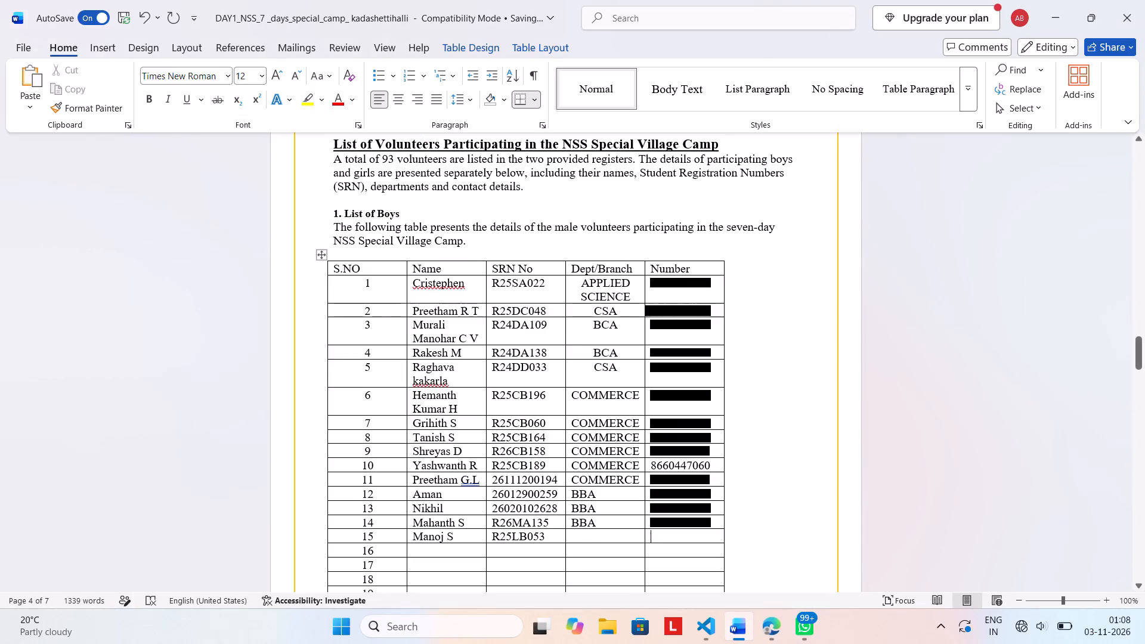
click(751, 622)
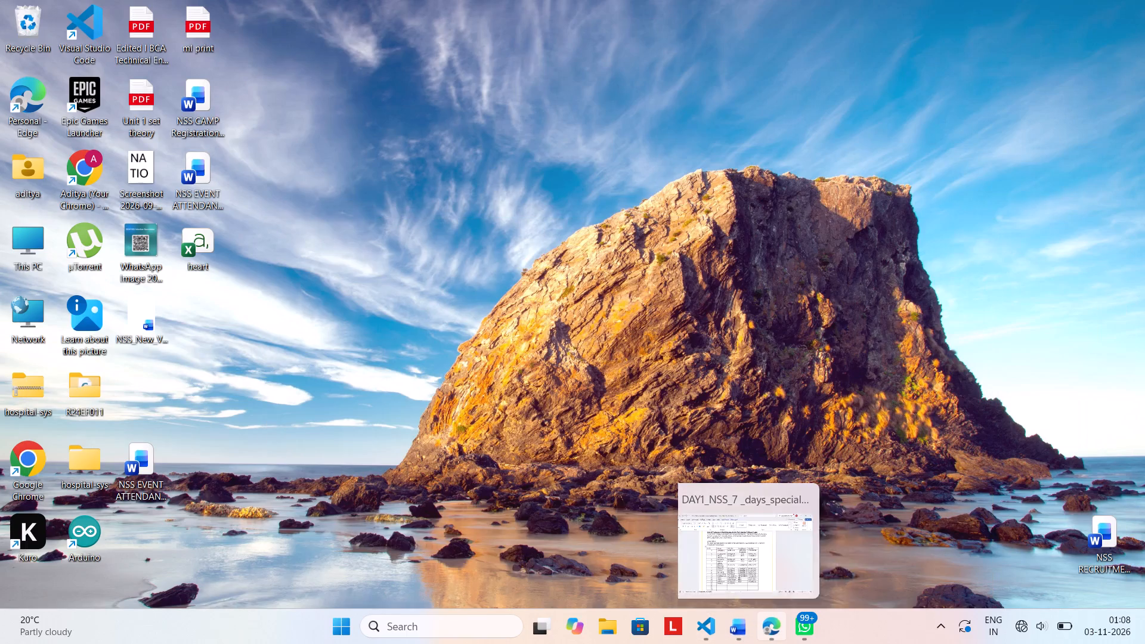
Copy the row 15 volunteer's contact number from the boys list PDF into the Number cell of row 15 in the report.
click(763, 623)
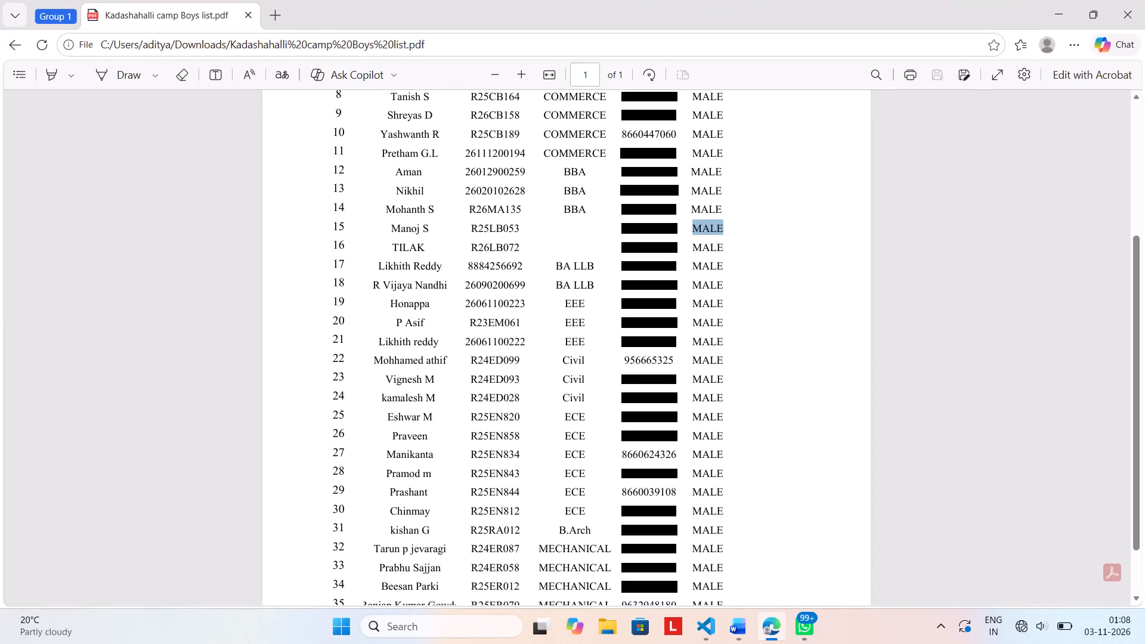
drag(626, 236, 688, 231)
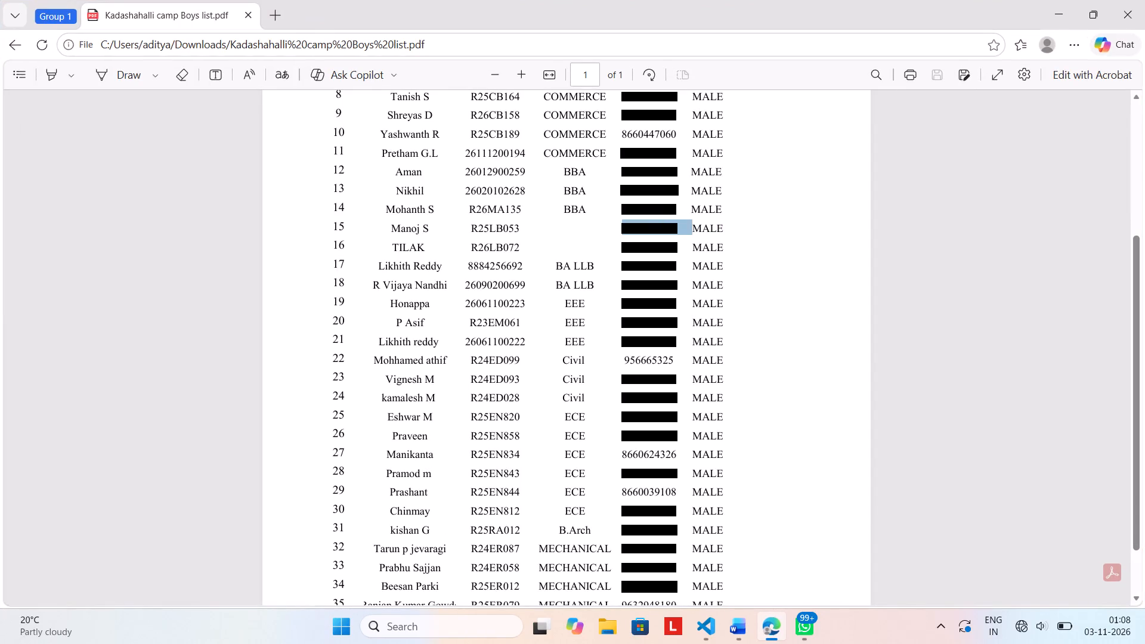
drag(688, 231, 677, 231)
key(ctrl+c)
click(744, 635)
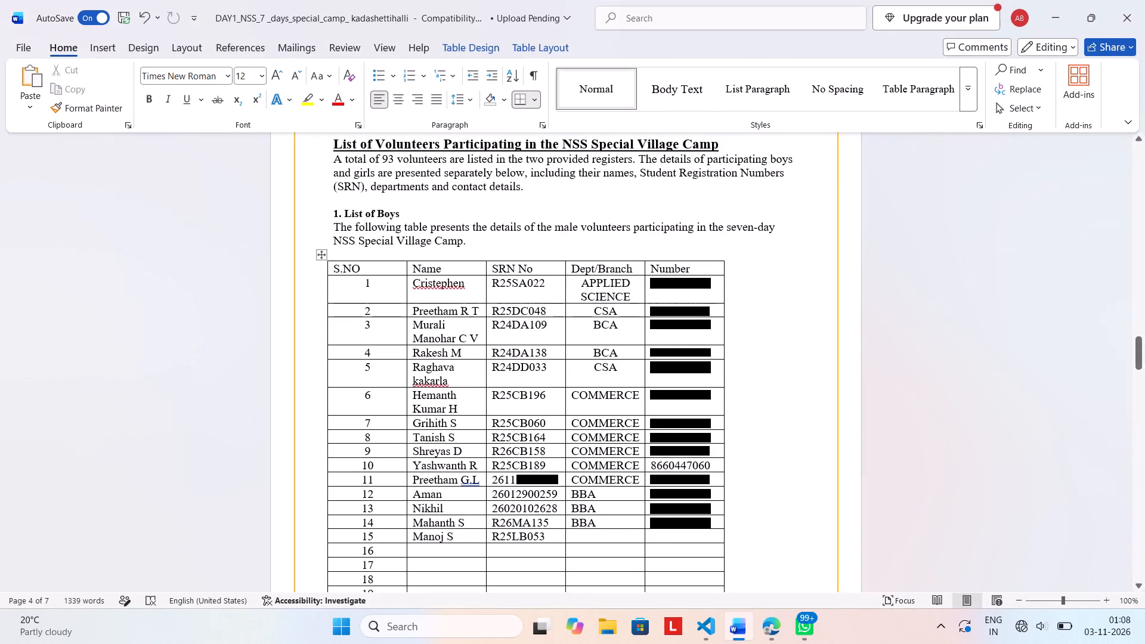
click(682, 535)
key(ctrl+v)
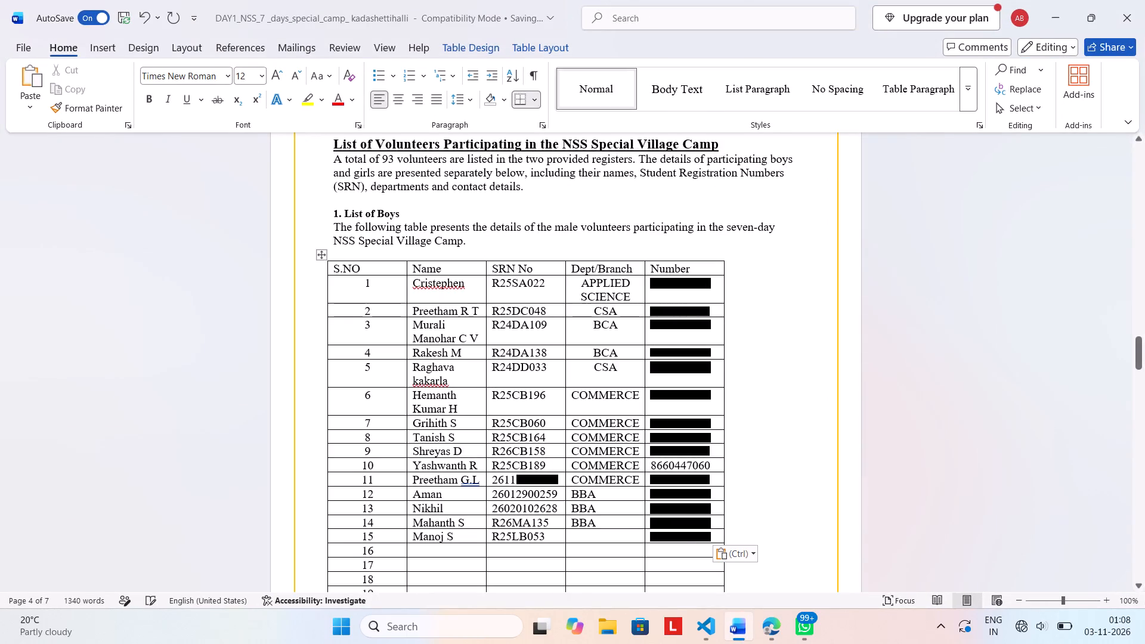
Copy the row 16 volunteer's name from the boys list PDF into the Name cell of row 16 in the report.
click(431, 551)
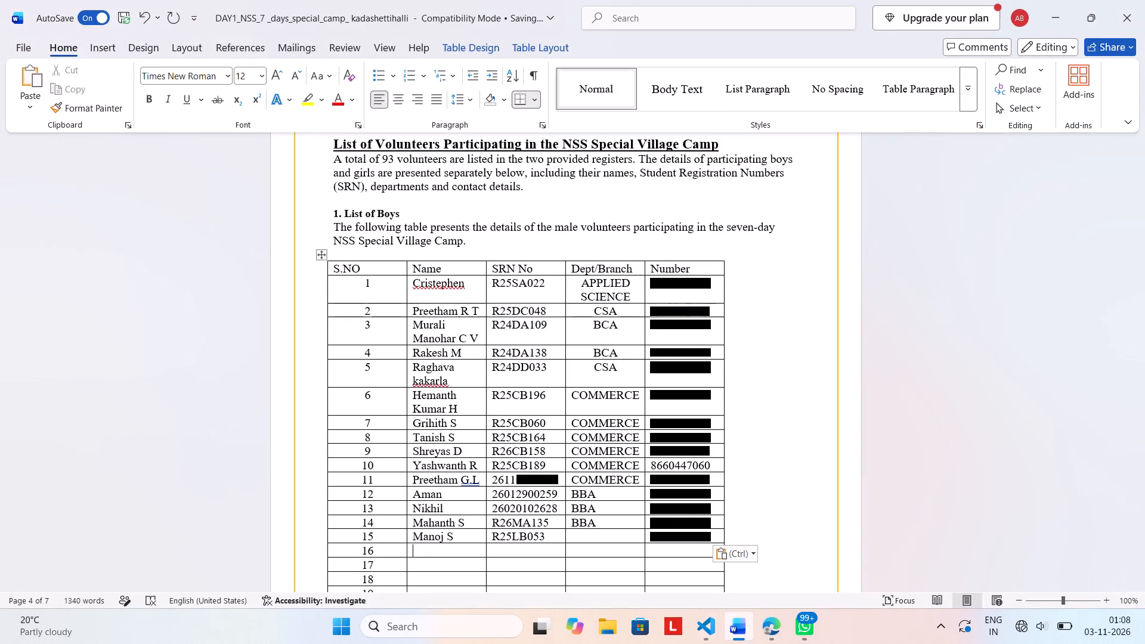
drag(754, 634, 769, 630)
click(769, 630)
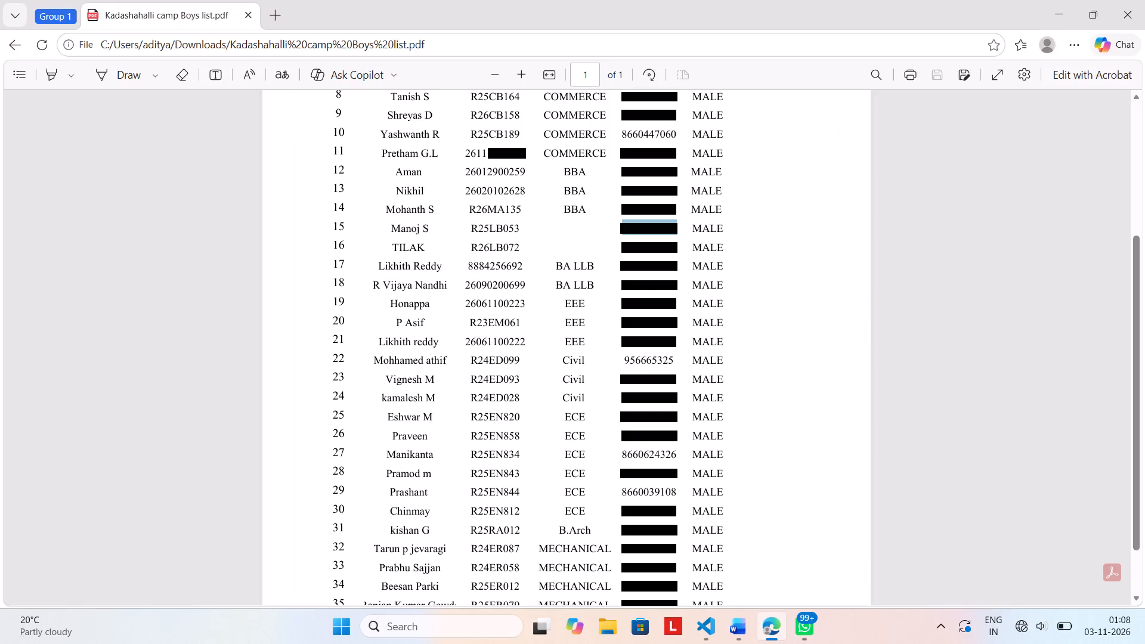
click(471, 345)
drag(394, 244, 433, 250)
key(ctrl+c)
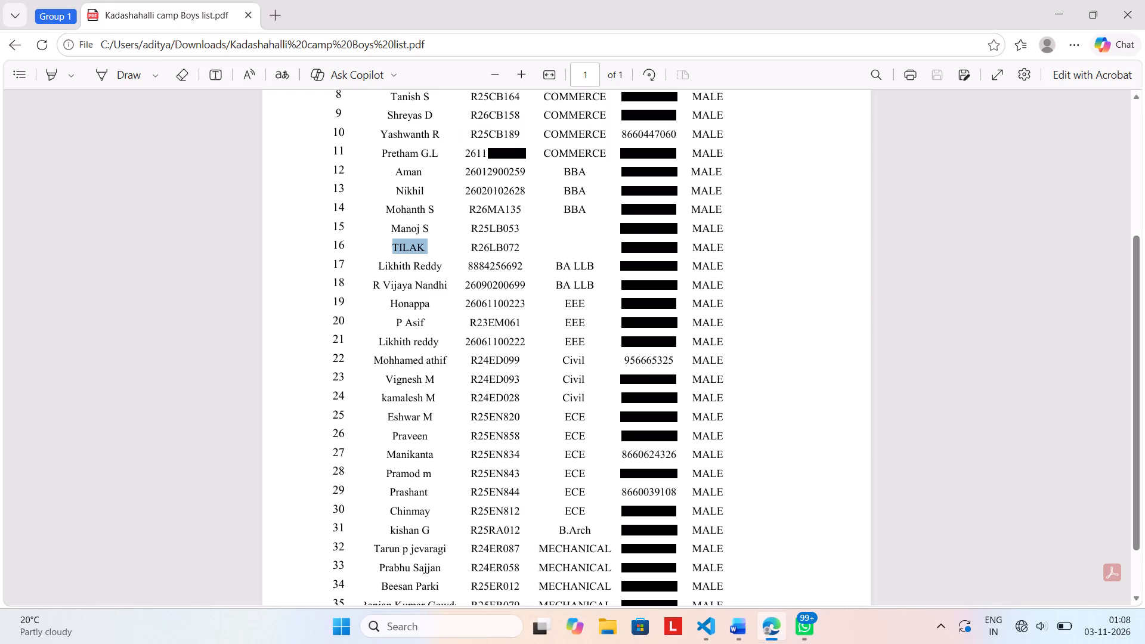
click(750, 627)
key(ctrl+v)
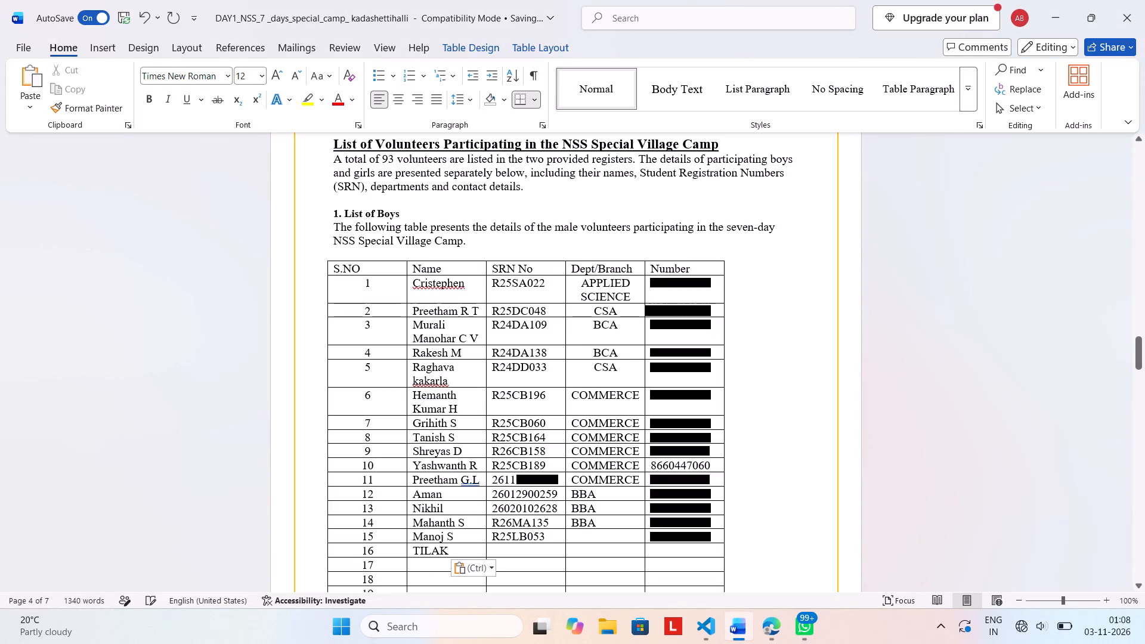
Copy the row 16 volunteer's SRN from the boys list PDF into the SRN No cell of row 16 in the report.
click(524, 550)
click(763, 626)
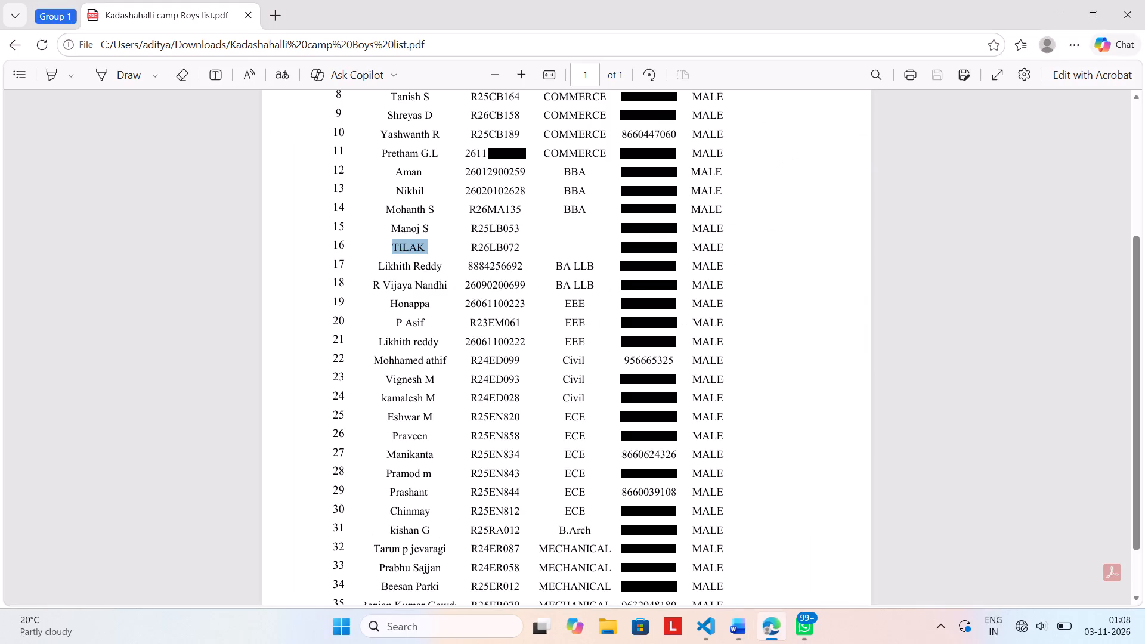
drag(472, 242, 543, 252)
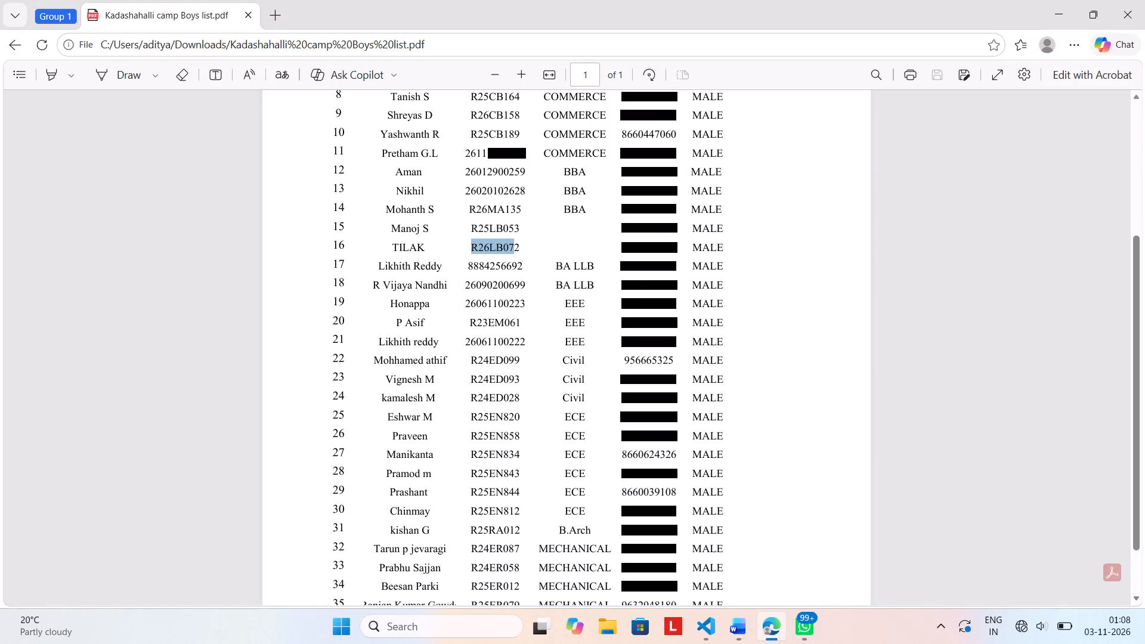
drag(543, 252, 522, 246)
key(ctrl+c)
click(738, 615)
key(ctrl+v)
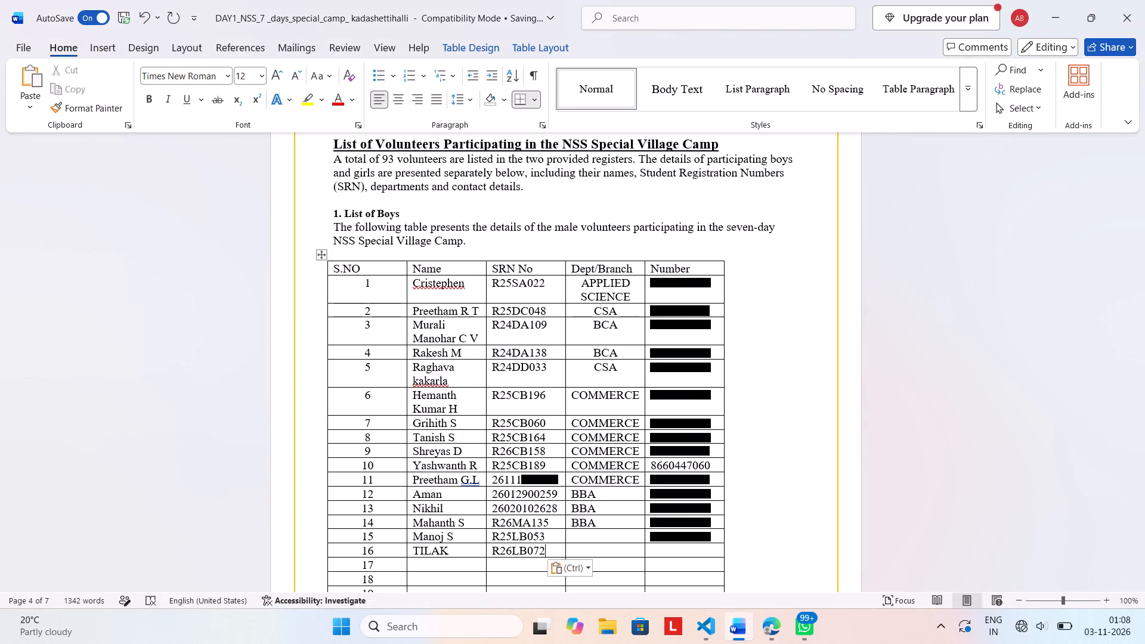
Copy the row 16 volunteer's contact number from the boys list PDF into the Number cell of row 16 in the report.
click(784, 631)
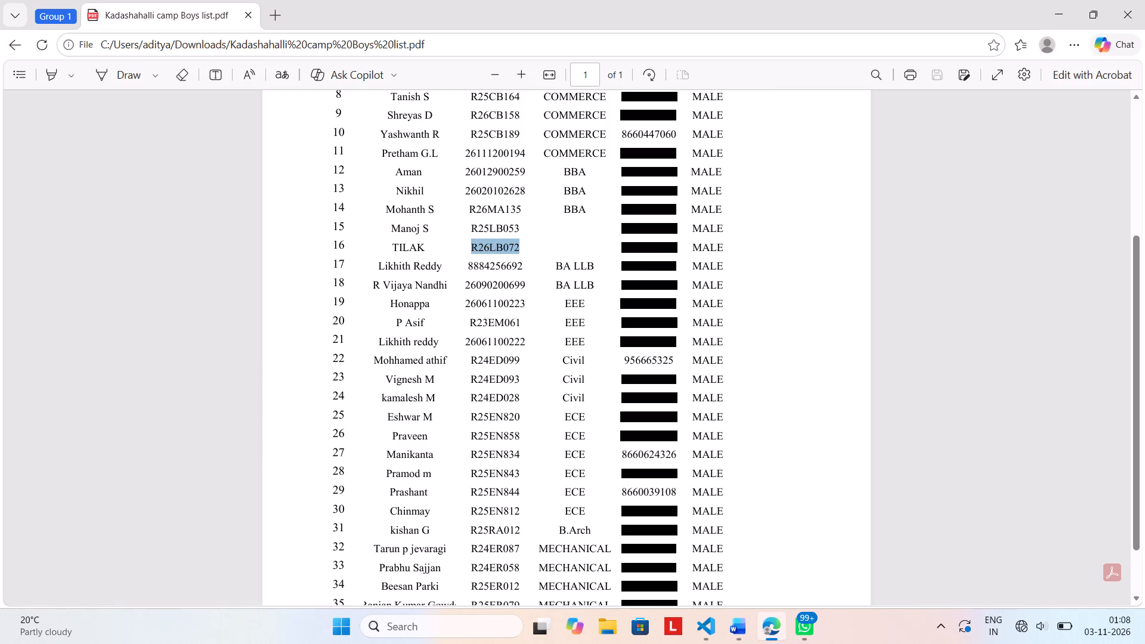
drag(624, 247, 675, 253)
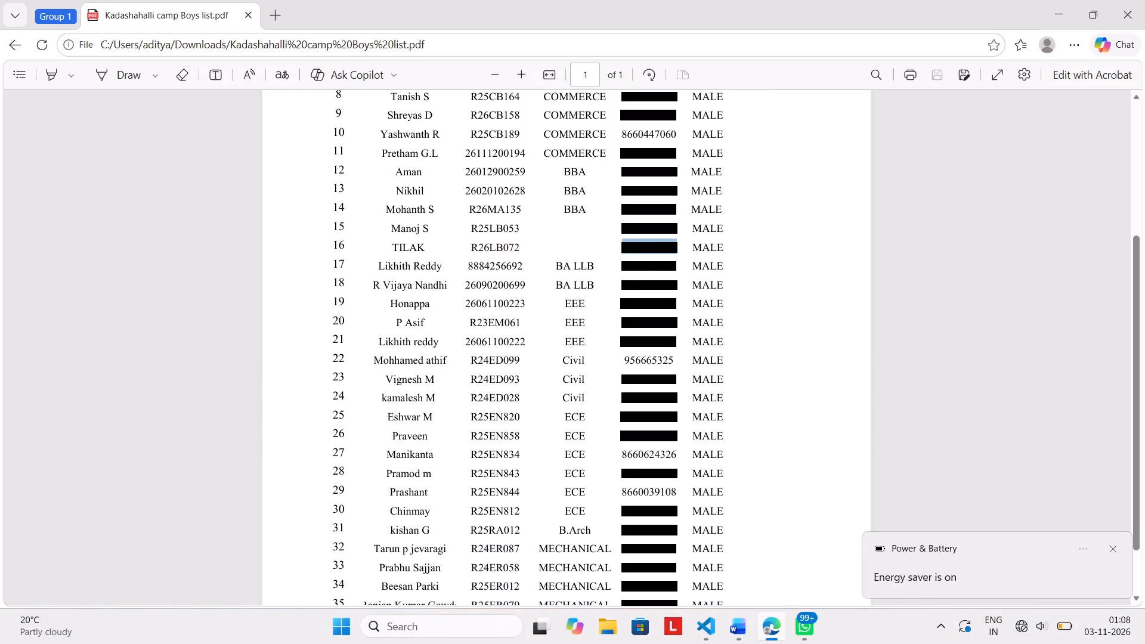
drag(675, 253, 679, 253)
key(ctrl+c)
click(748, 634)
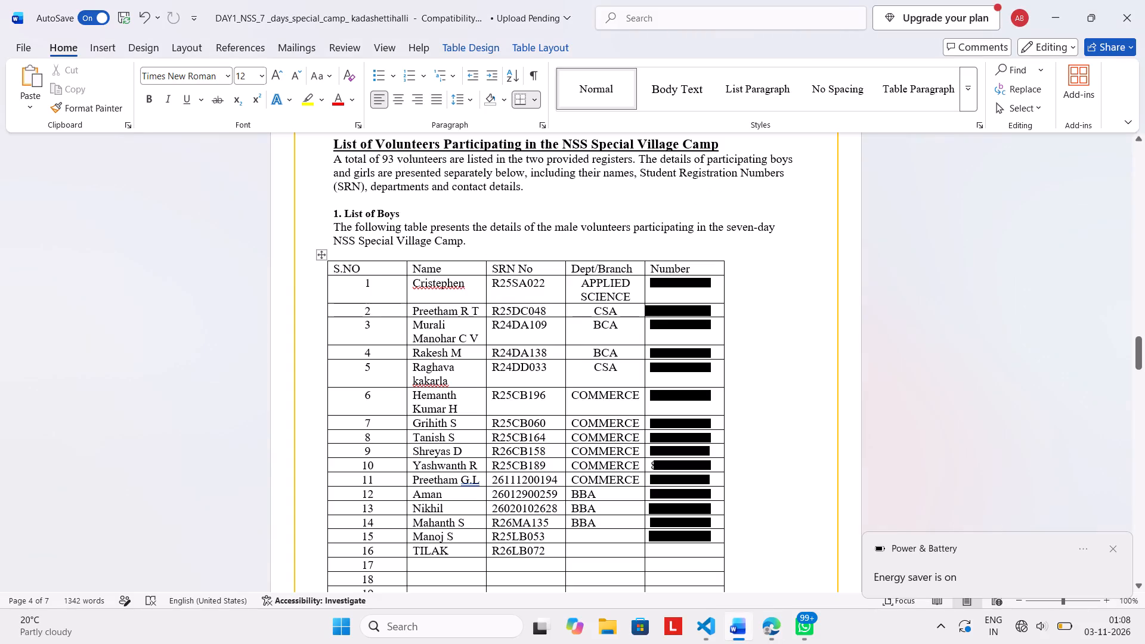
click(663, 553)
key(ctrl+v)
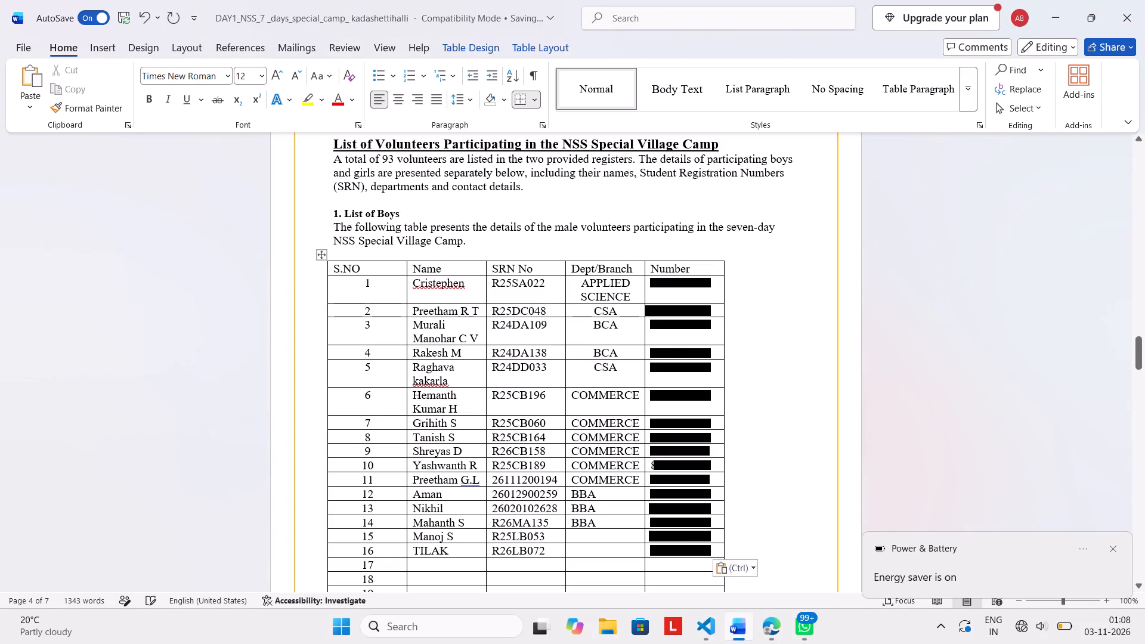
Copy the row 17 volunteer's name from the boys list PDF into the Name cell of row 17 in the report.
scroll(625, 445, down, 2)
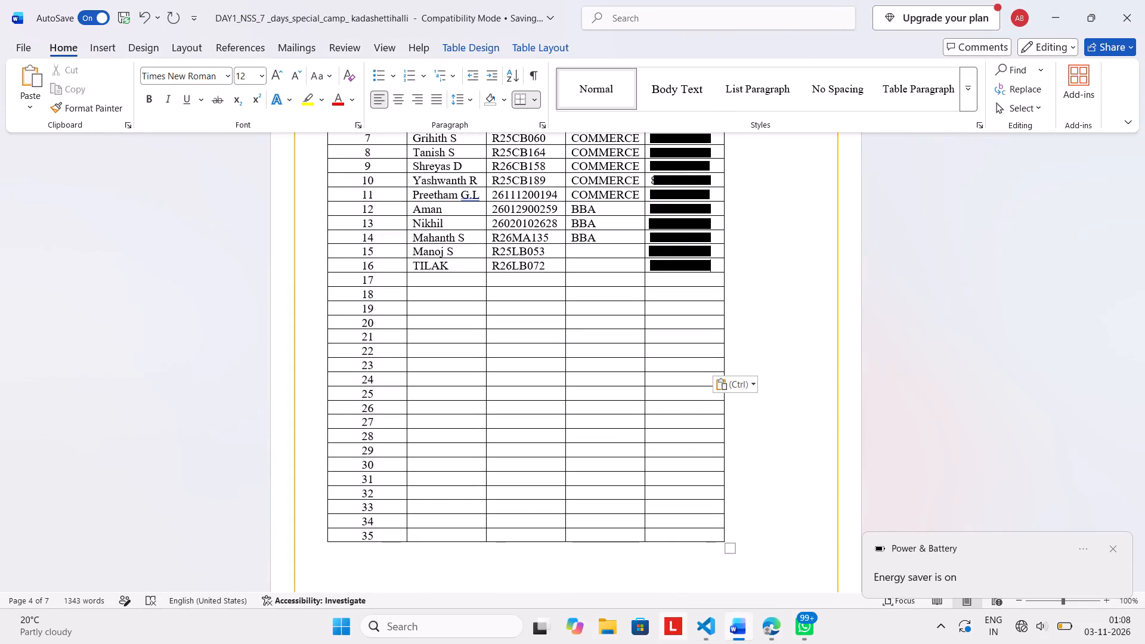
click(777, 616)
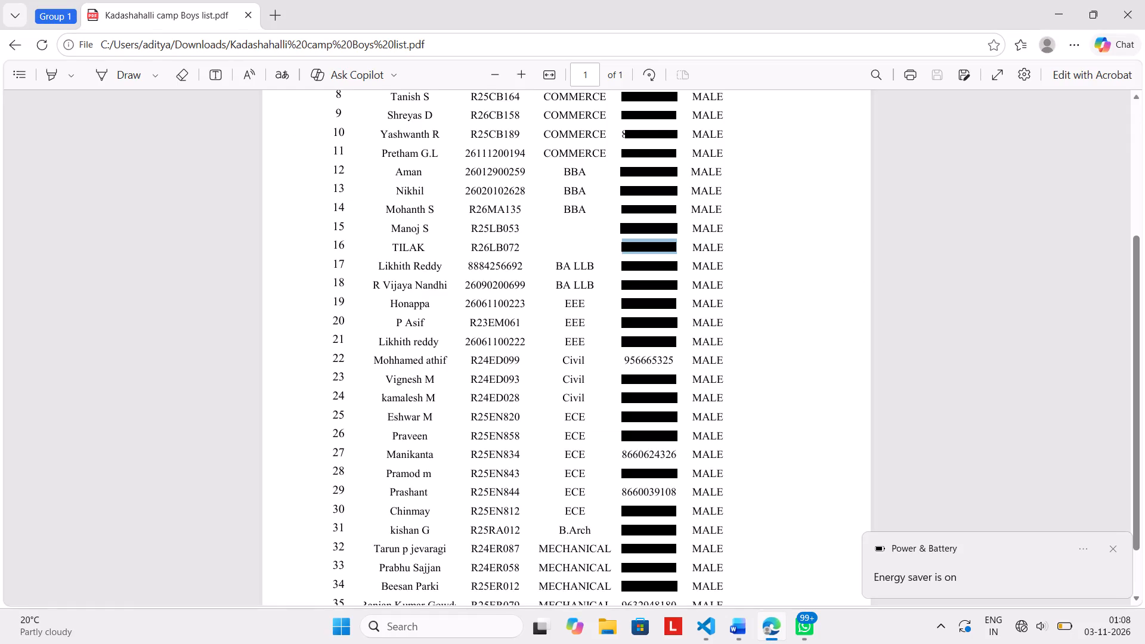
drag(379, 268, 446, 259)
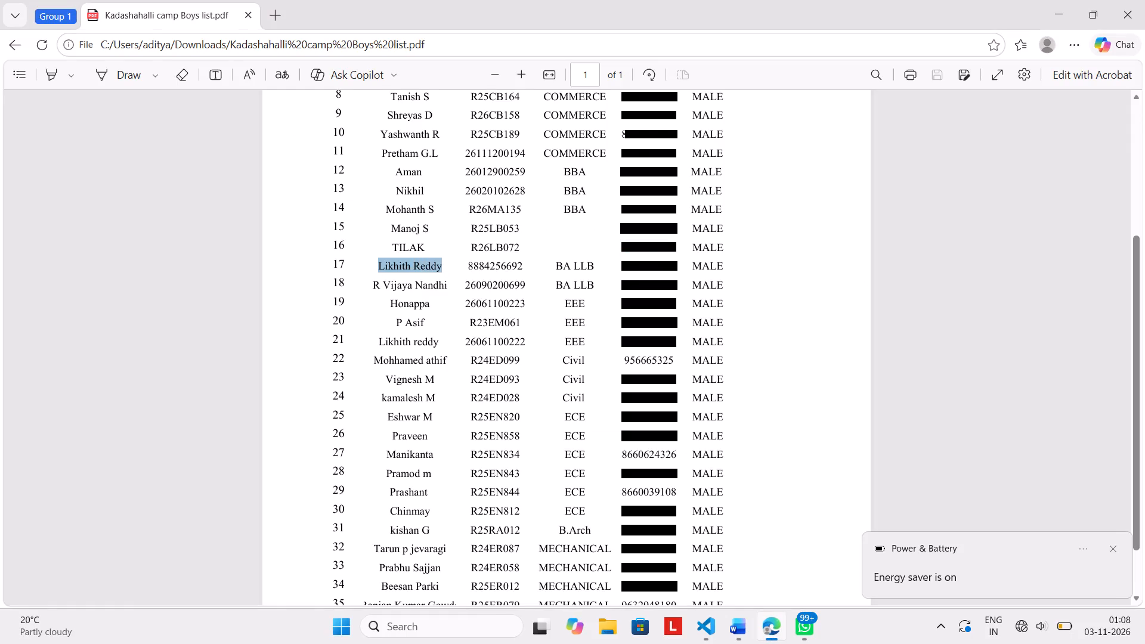
drag(446, 259, 447, 259)
key(ctrl+c)
click(746, 636)
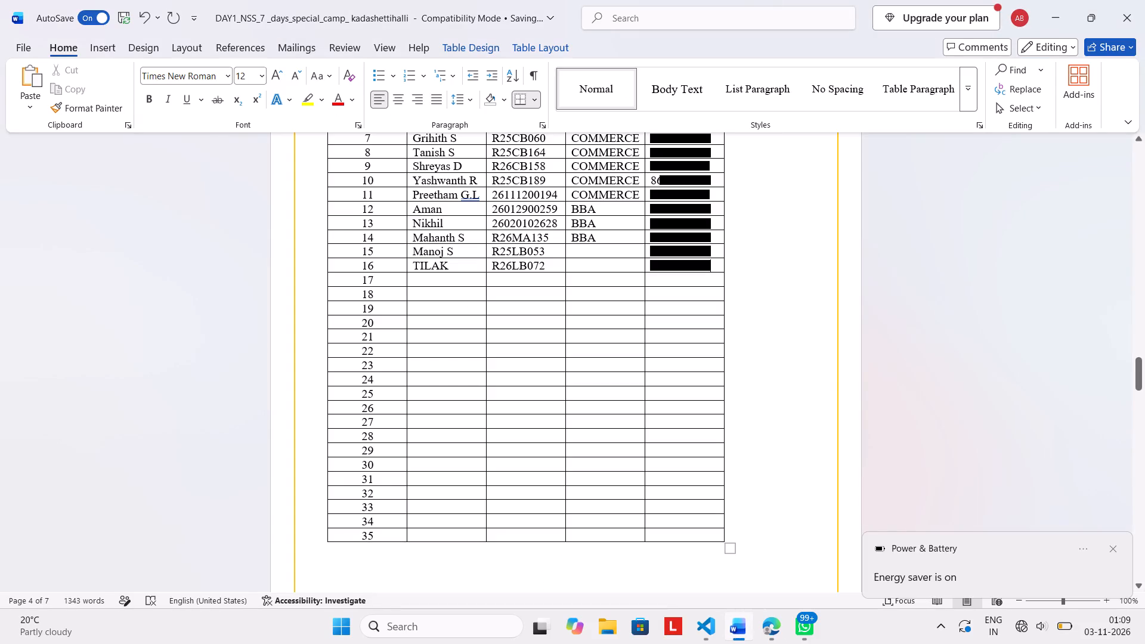
click(447, 275)
key(ctrl+v)
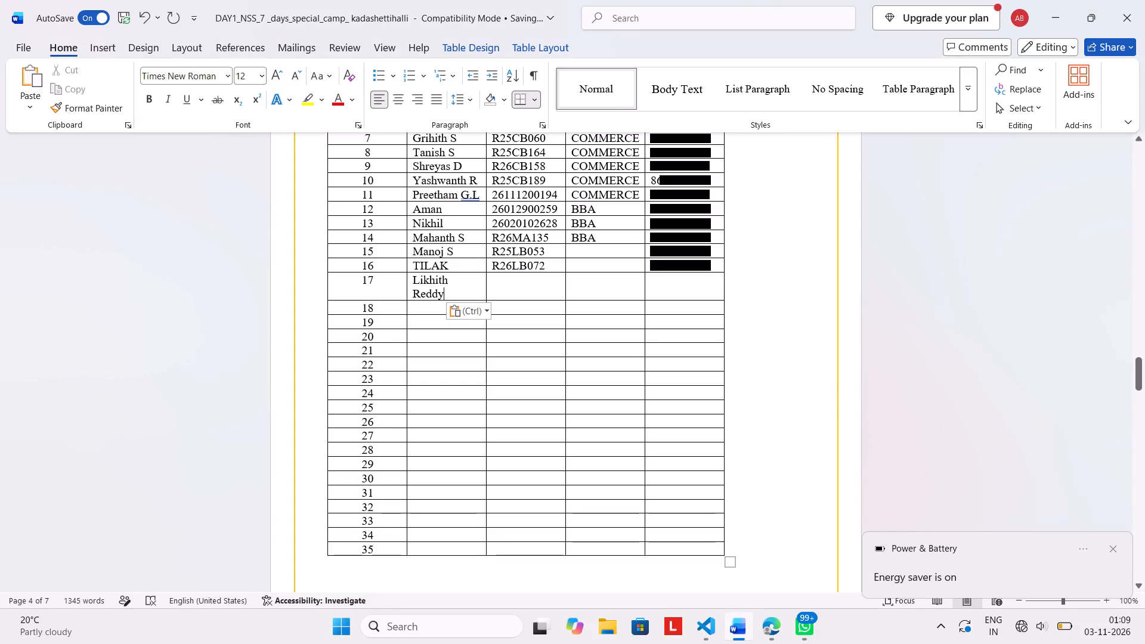
Widen the Name column of the List of Boys table so the row 17 name fits on one line.
click(484, 289)
drag(484, 289, 500, 290)
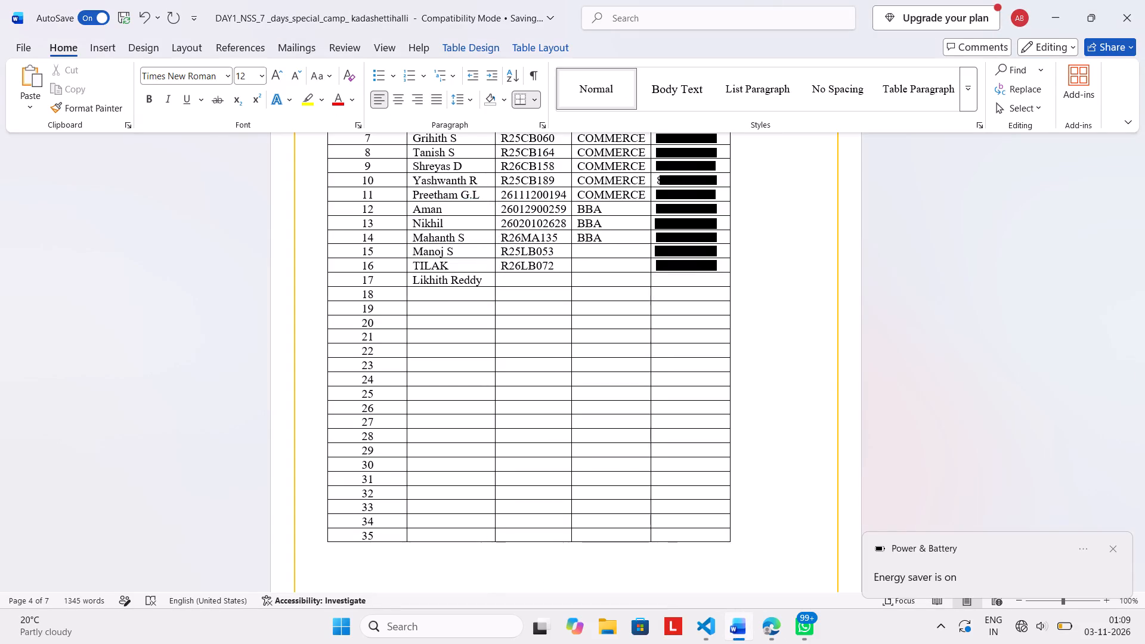
Copy the row 17 volunteer's SRN entry from the boys list PDF into the SRN No cell of row 17 in the report.
click(528, 263)
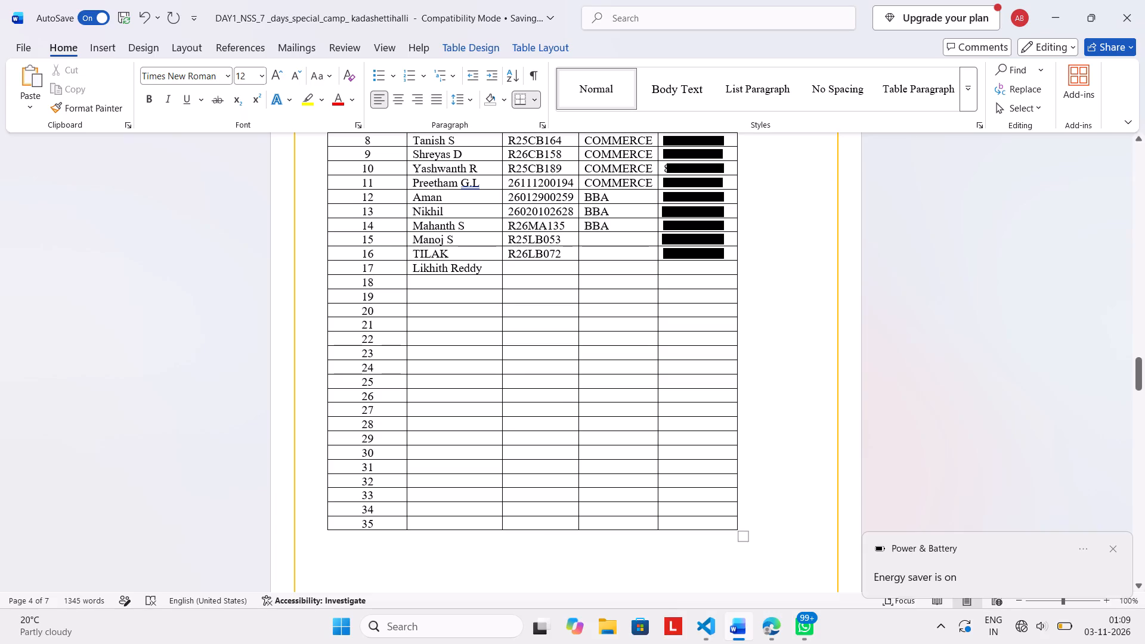
click(778, 629)
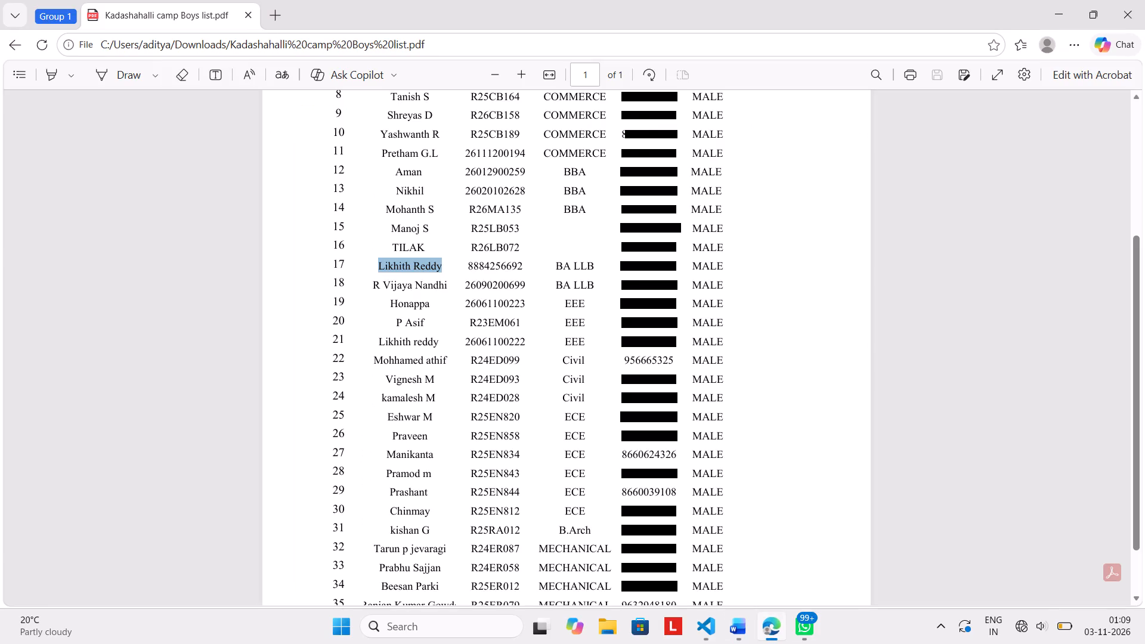
drag(468, 262, 512, 267)
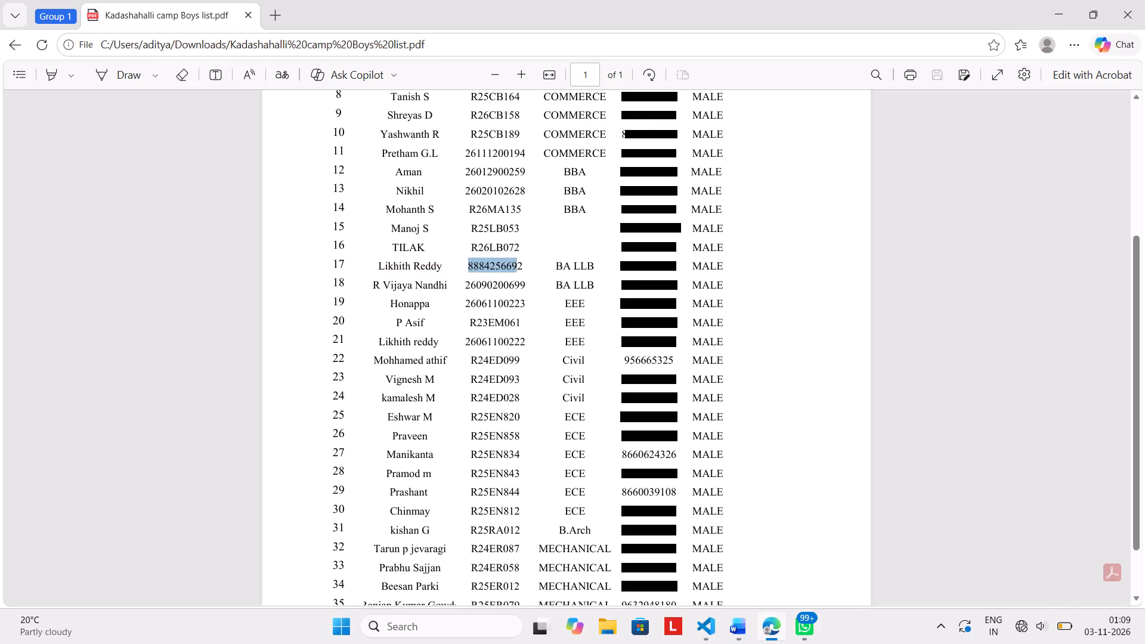
drag(512, 267, 522, 265)
key(ctrl+c)
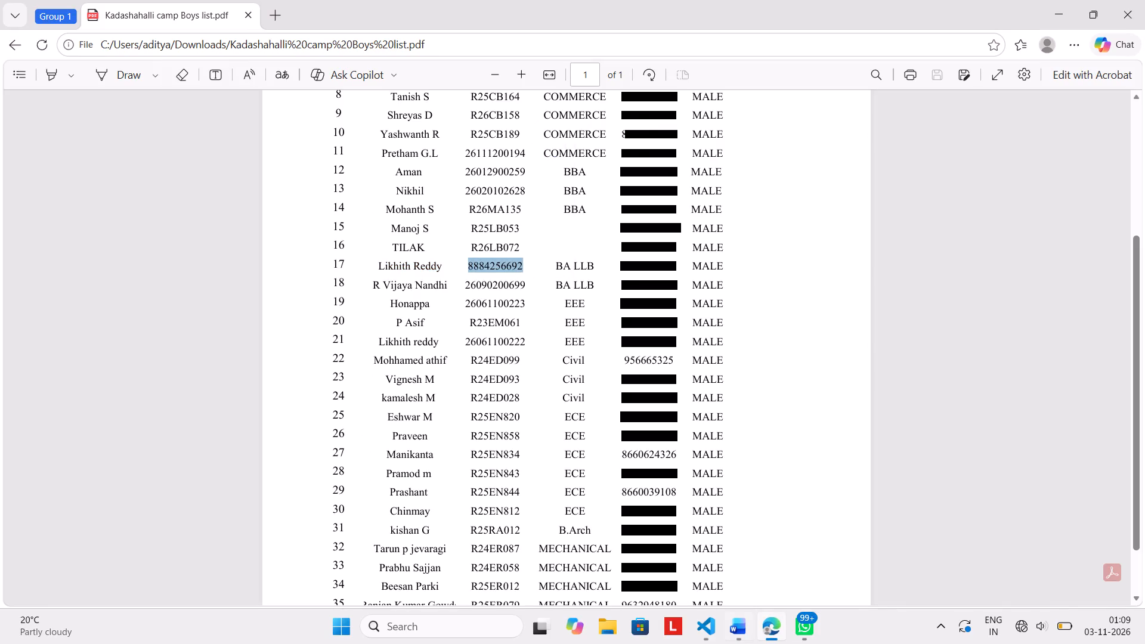
click(732, 619)
key(ctrl+v)
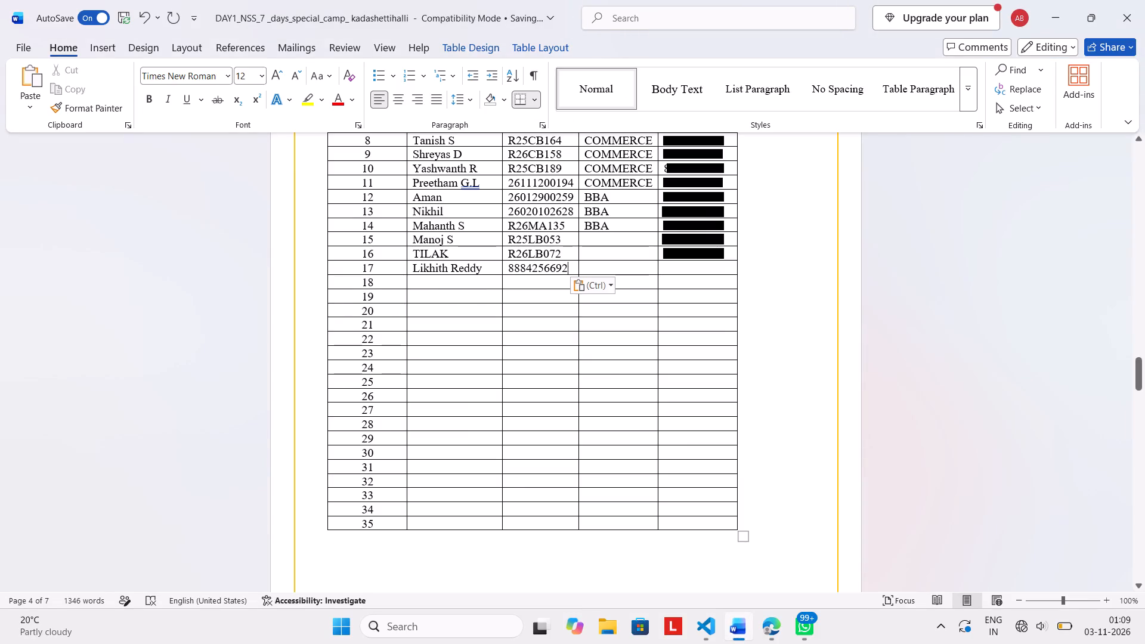
key(ctrl+z)
click(764, 628)
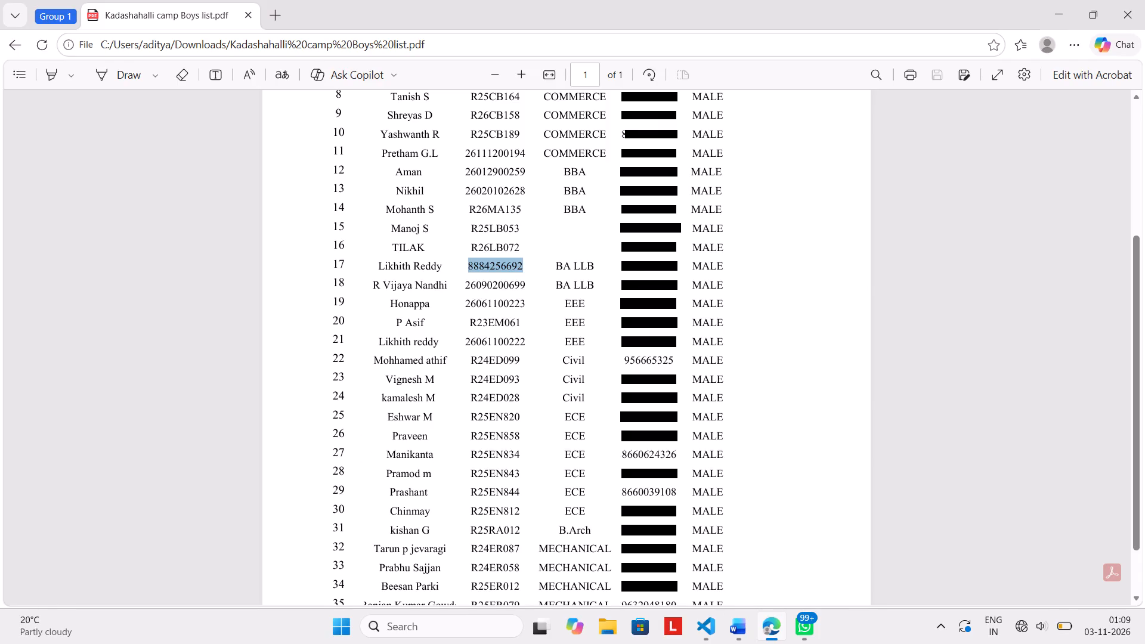
click(742, 632)
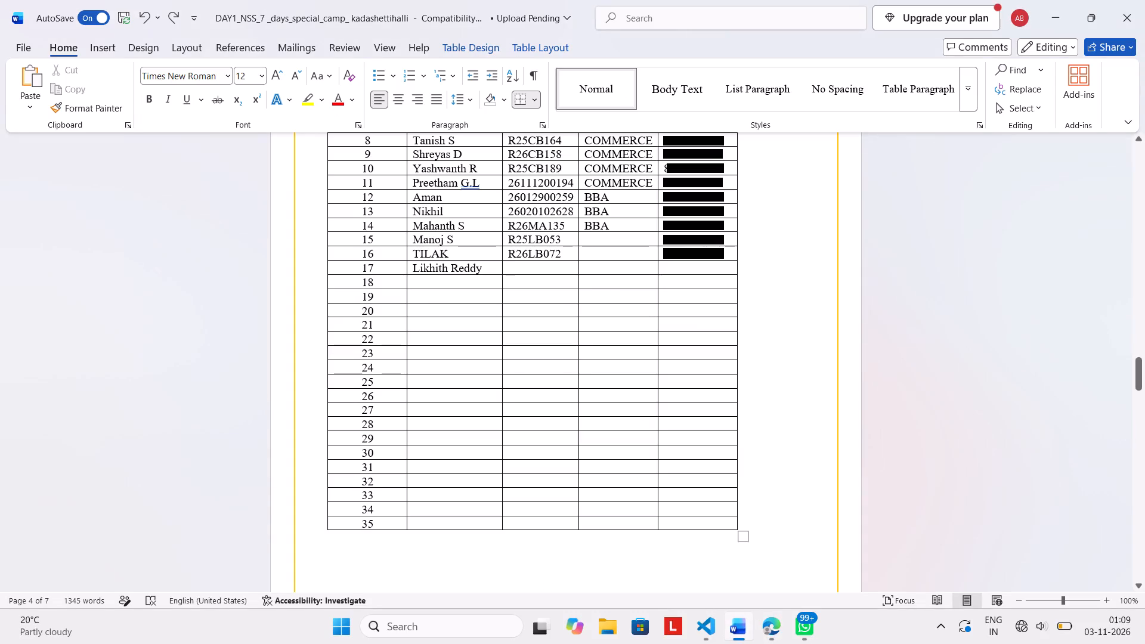
key(ctrl+v)
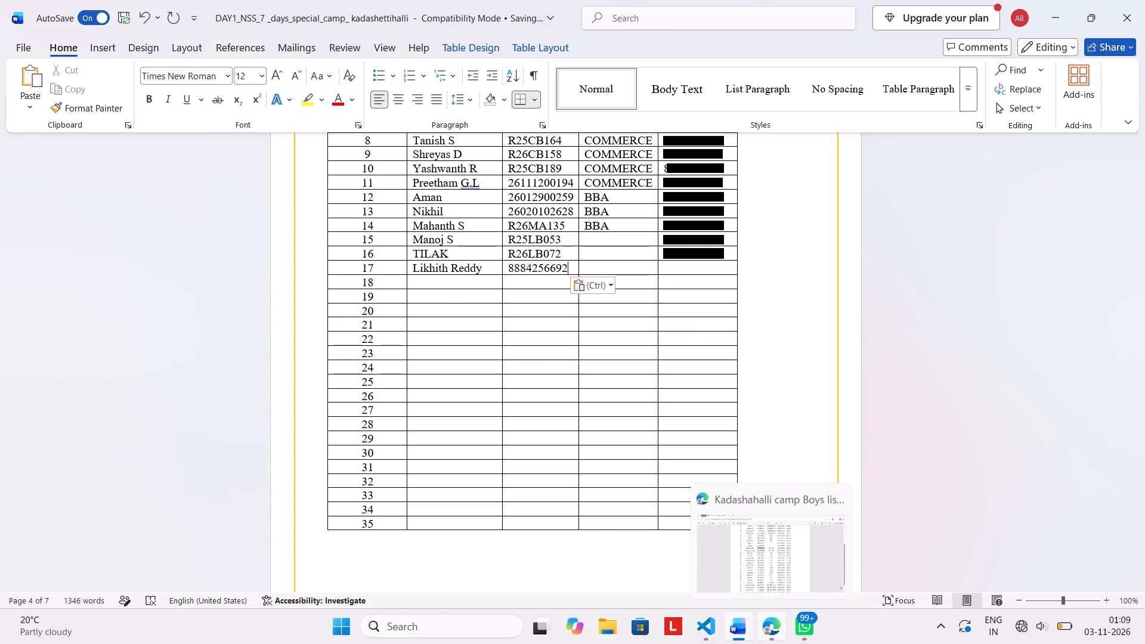
Copy the department BA LLB from row 17 of the boys list PDF into the Dept/Branch cell of row 17 in the report.
click(779, 639)
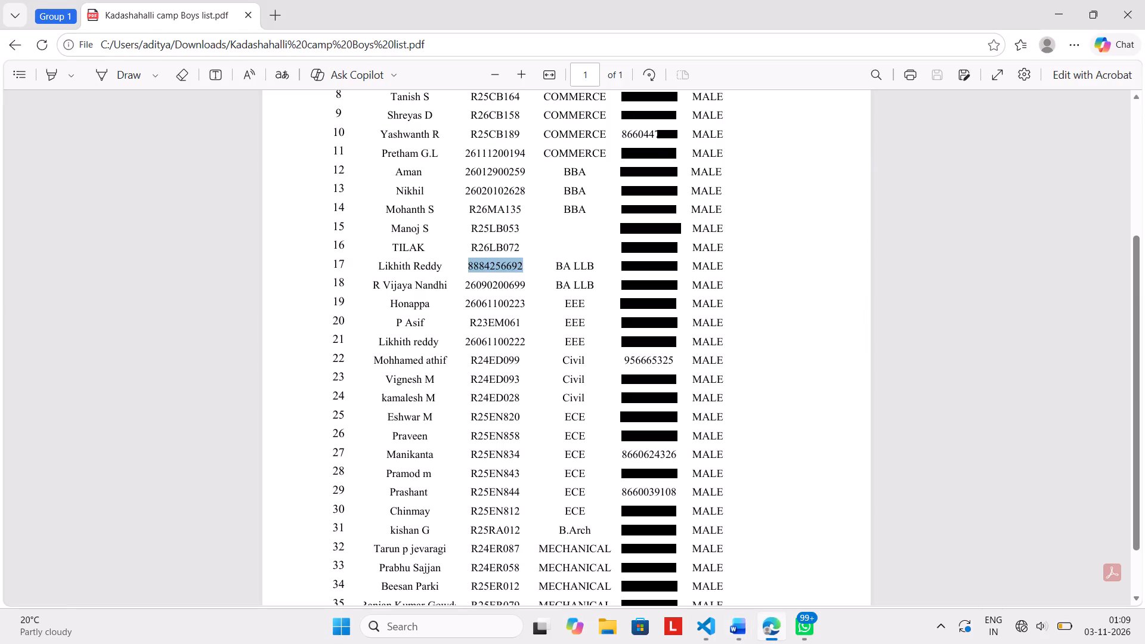
drag(558, 263, 606, 264)
drag(597, 264, 595, 264)
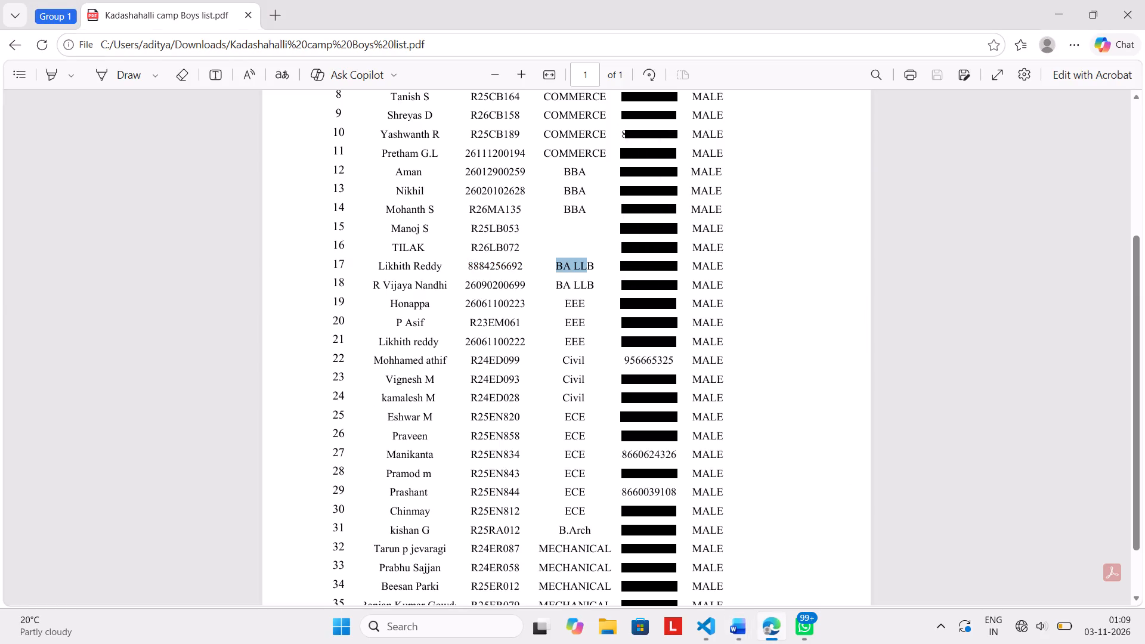
drag(595, 264, 555, 262)
key(ctrl+c)
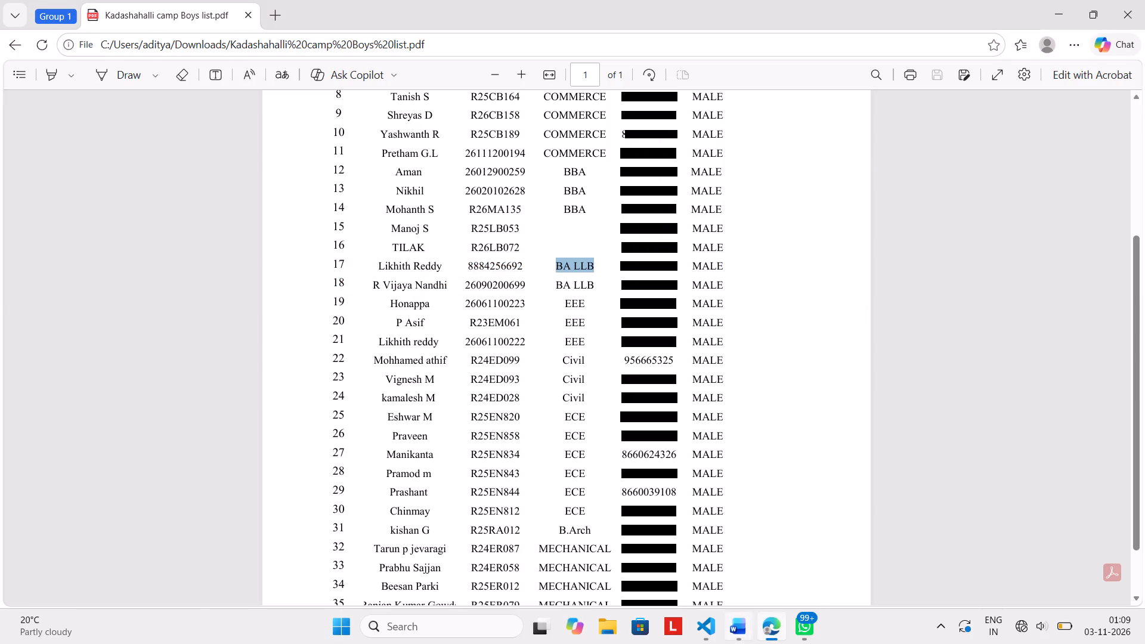
click(741, 624)
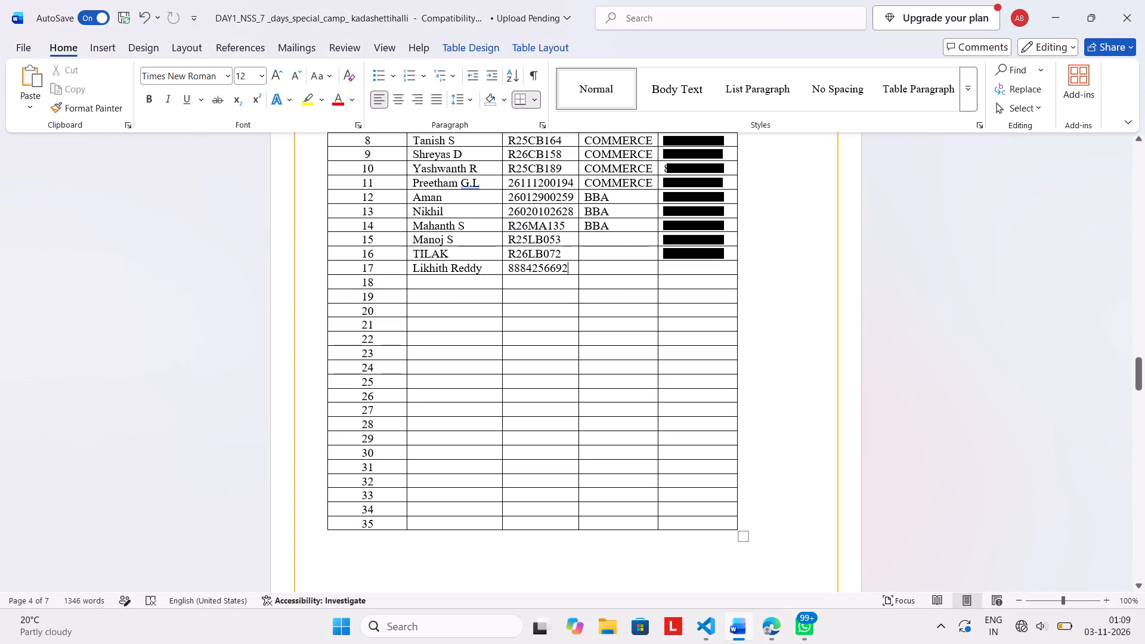
click(616, 273)
key(ctrl+v)
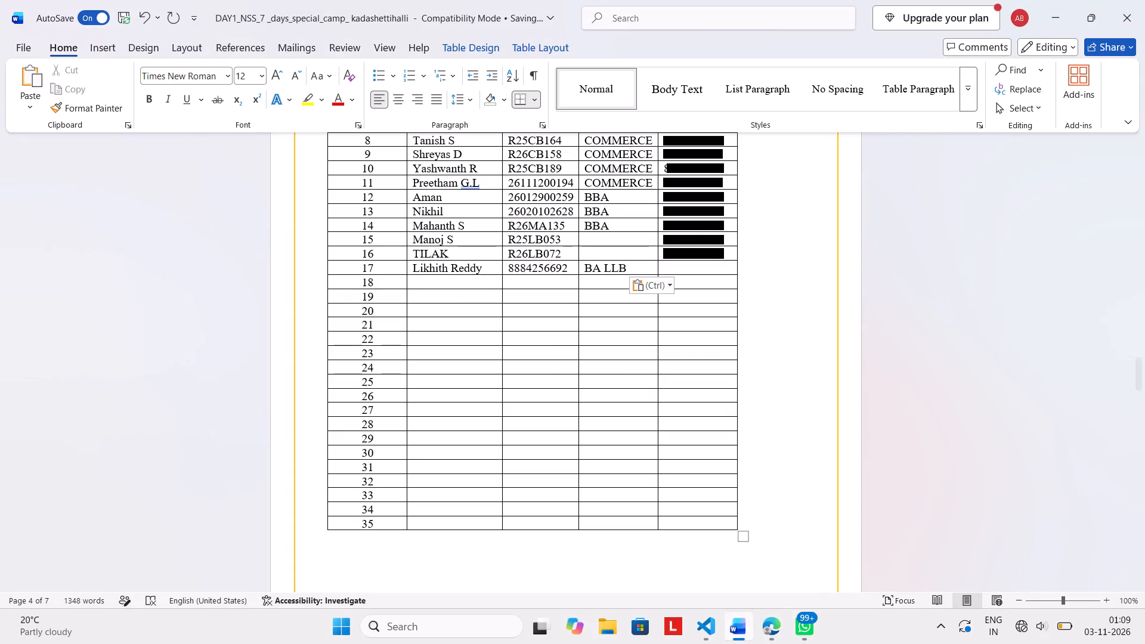
Copy the row 17 volunteer's contact number from the boys list PDF into the Number cell of row 17 in the report.
click(767, 622)
click(713, 623)
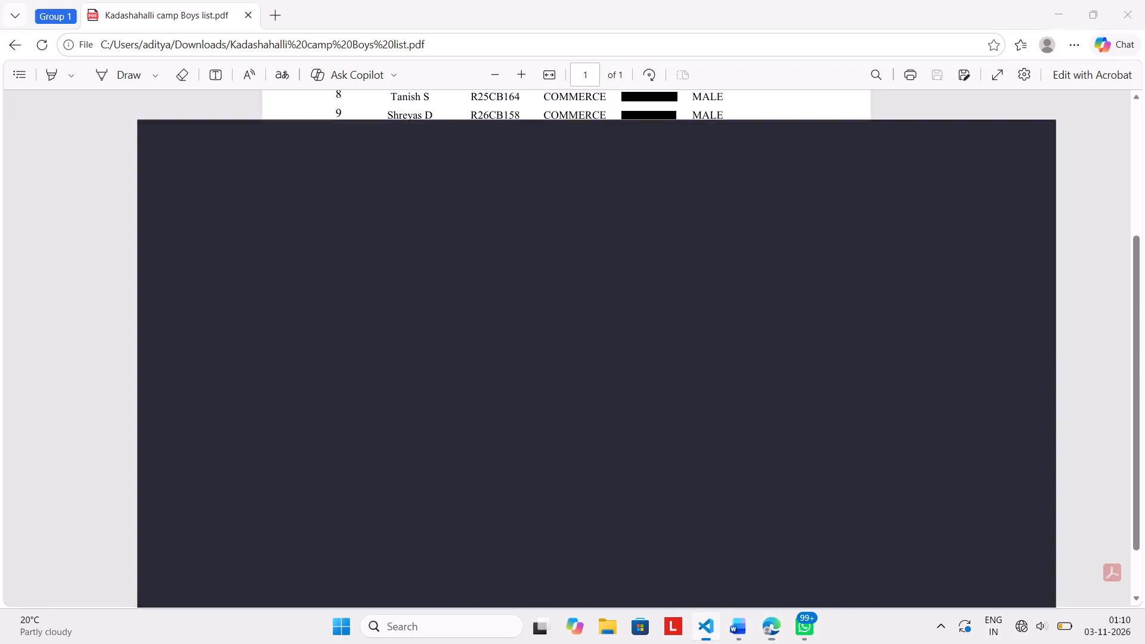
click(755, 625)
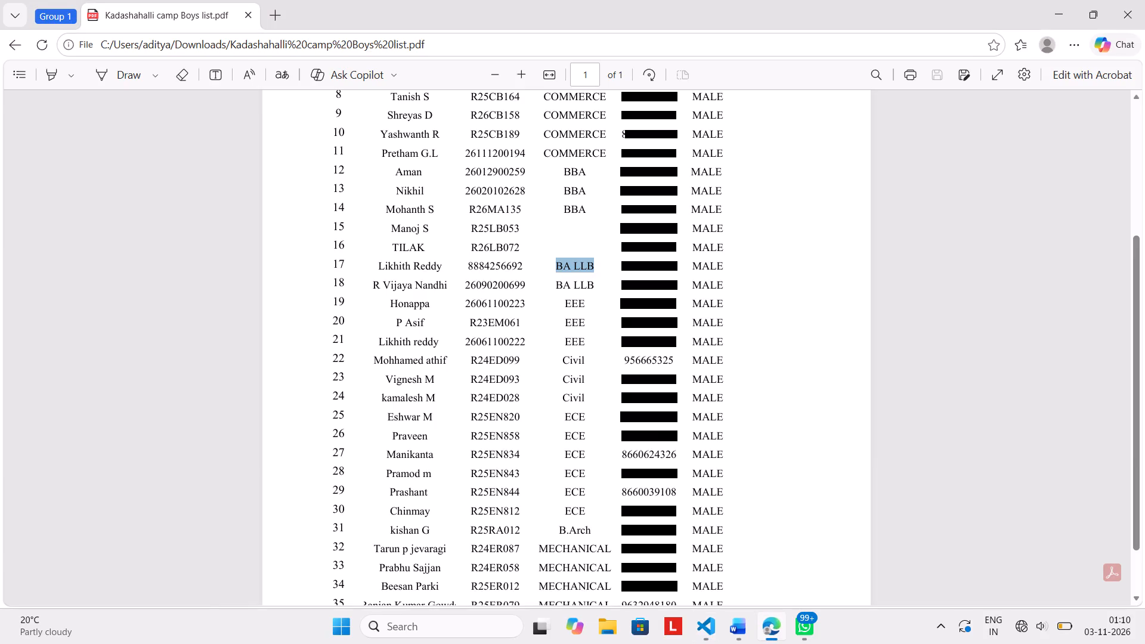
drag(621, 268, 676, 267)
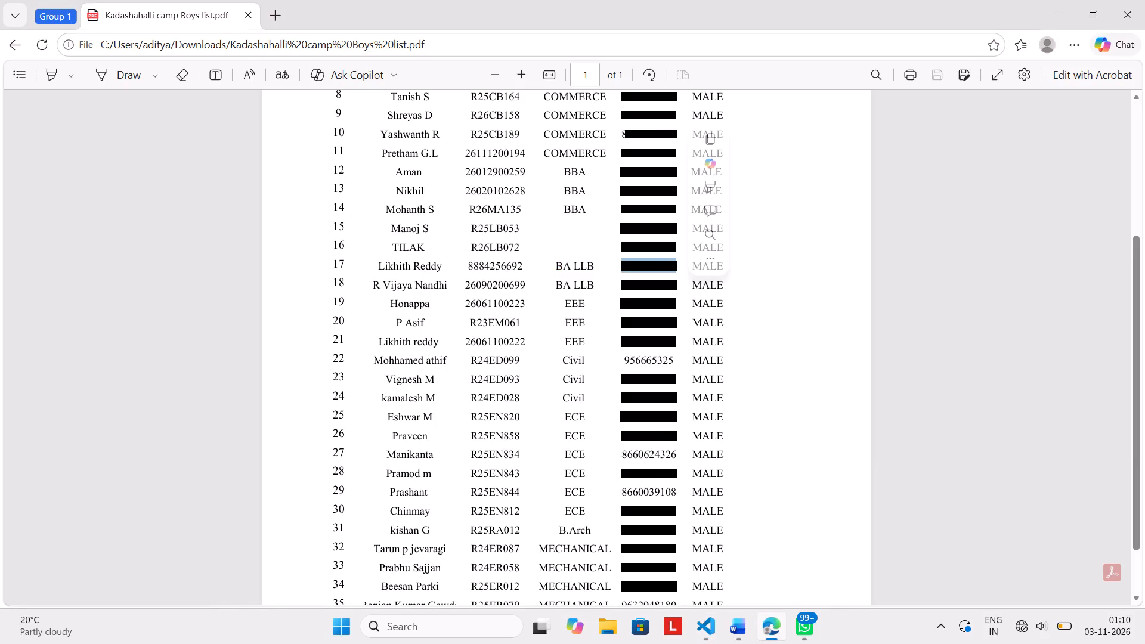
key(ctrl+c)
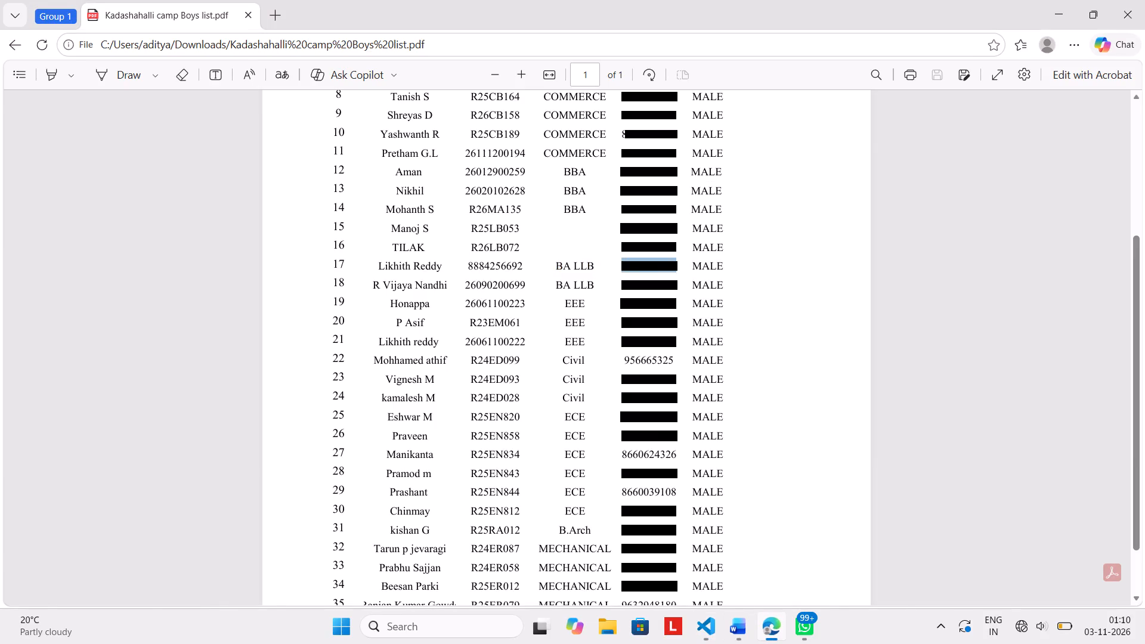
click(743, 634)
click(674, 264)
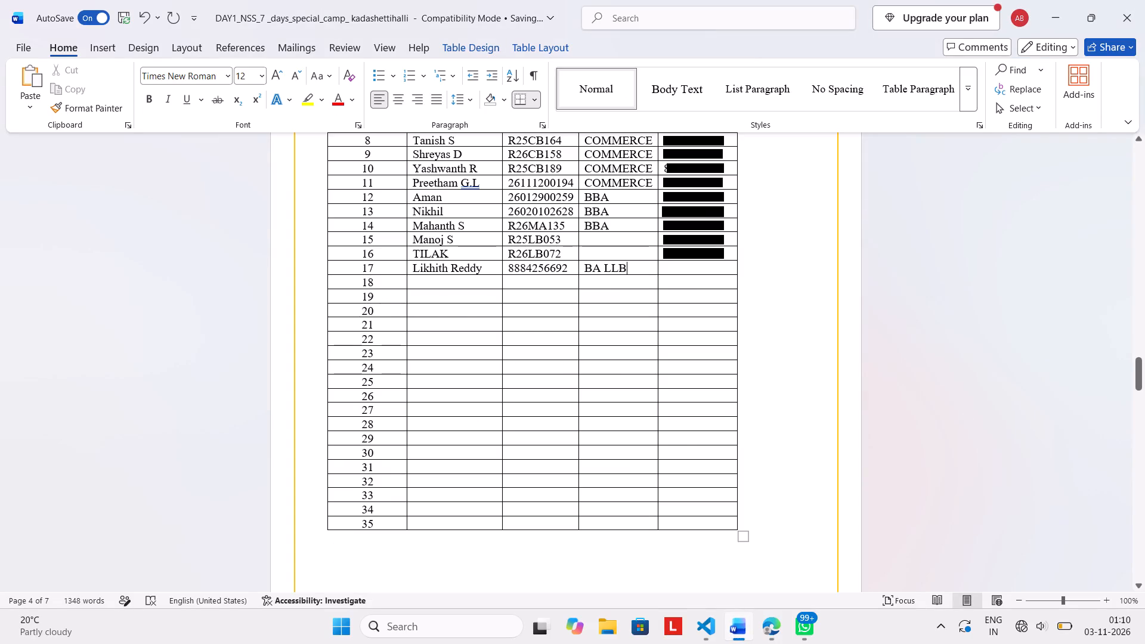
key(ctrl+v)
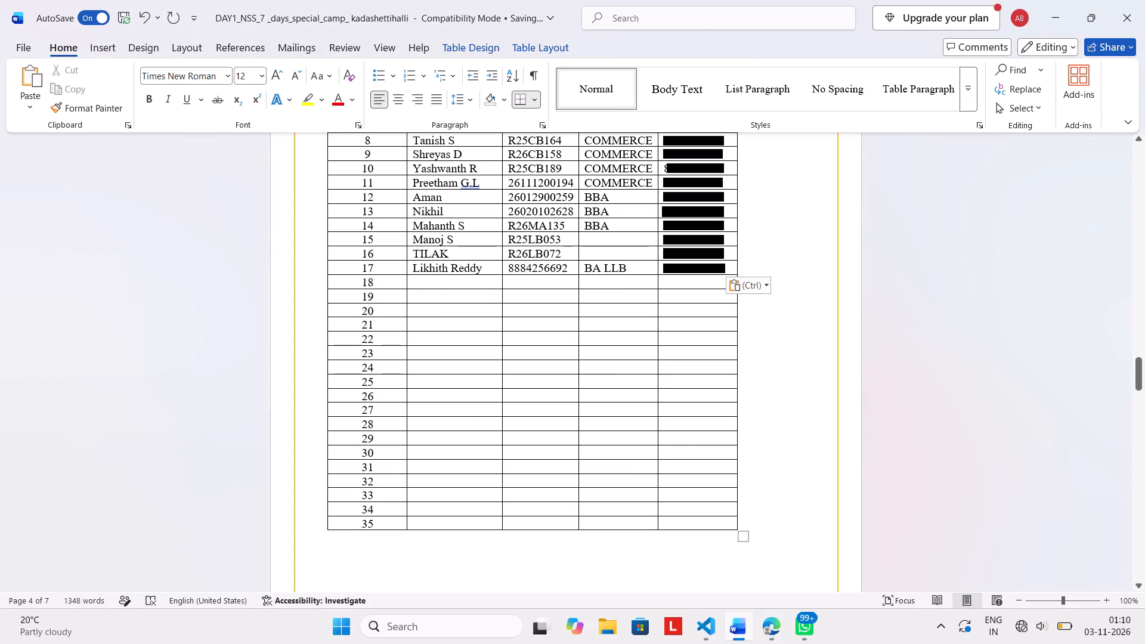
Copy the row 18 volunteer's name from the boys list PDF into the Name cell of row 18 in the report.
click(759, 639)
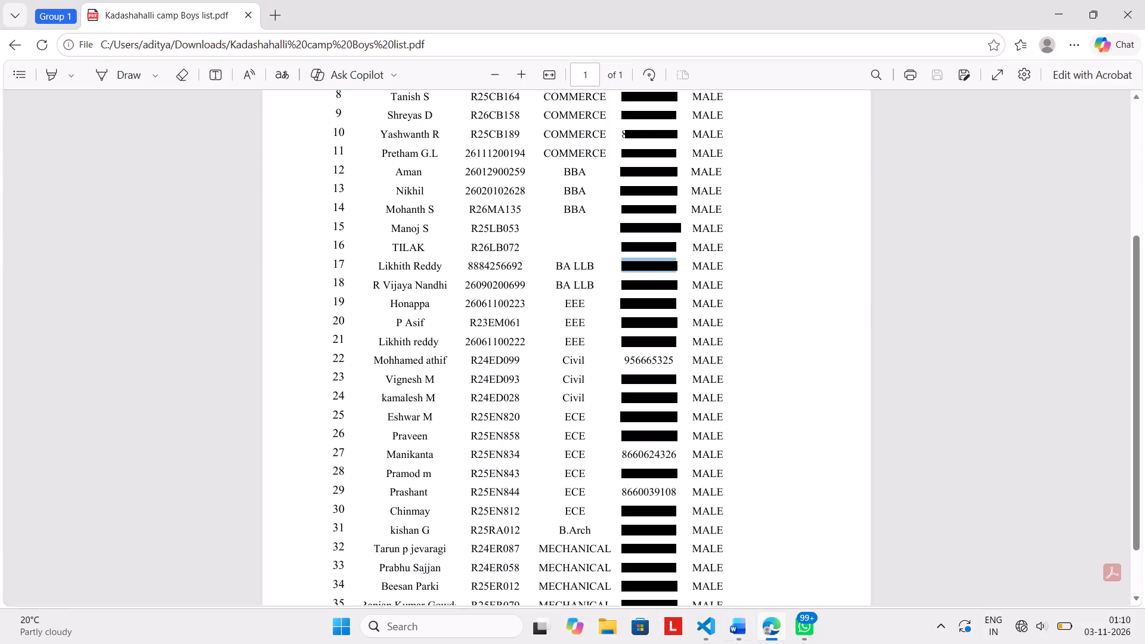
drag(377, 282, 448, 290)
key(ctrl+c)
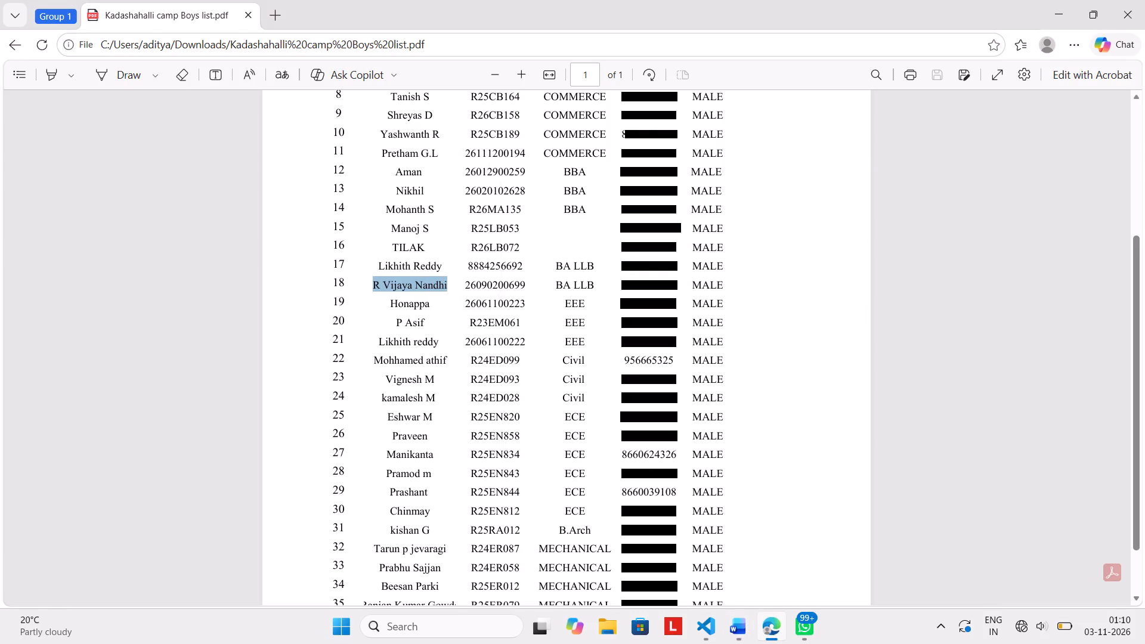
click(745, 642)
click(465, 290)
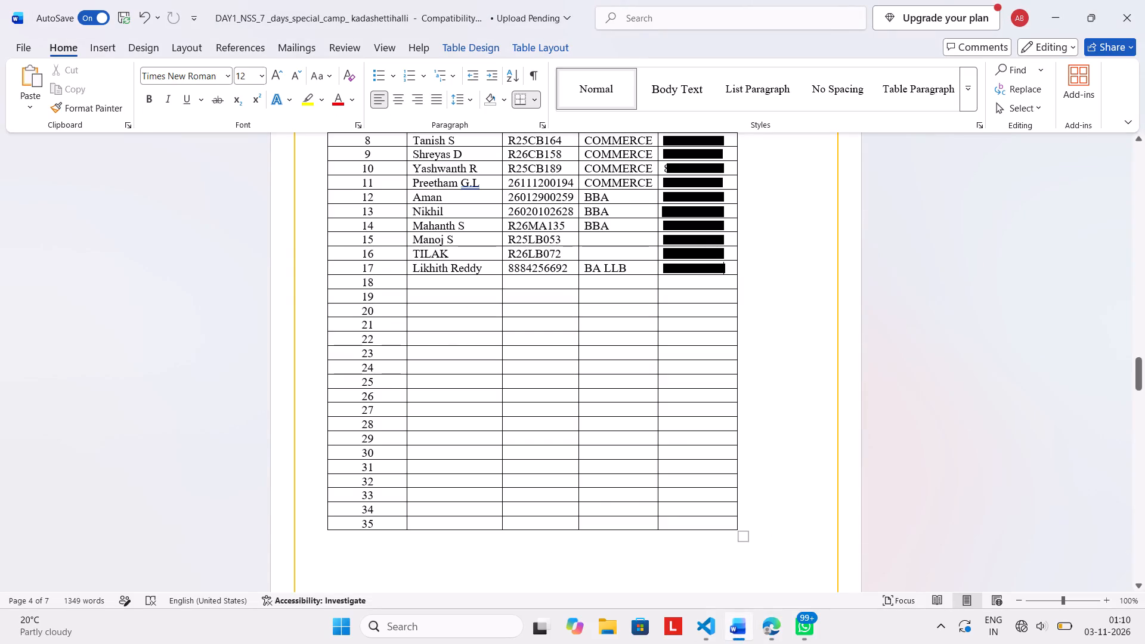
click(465, 284)
key(ctrl+v)
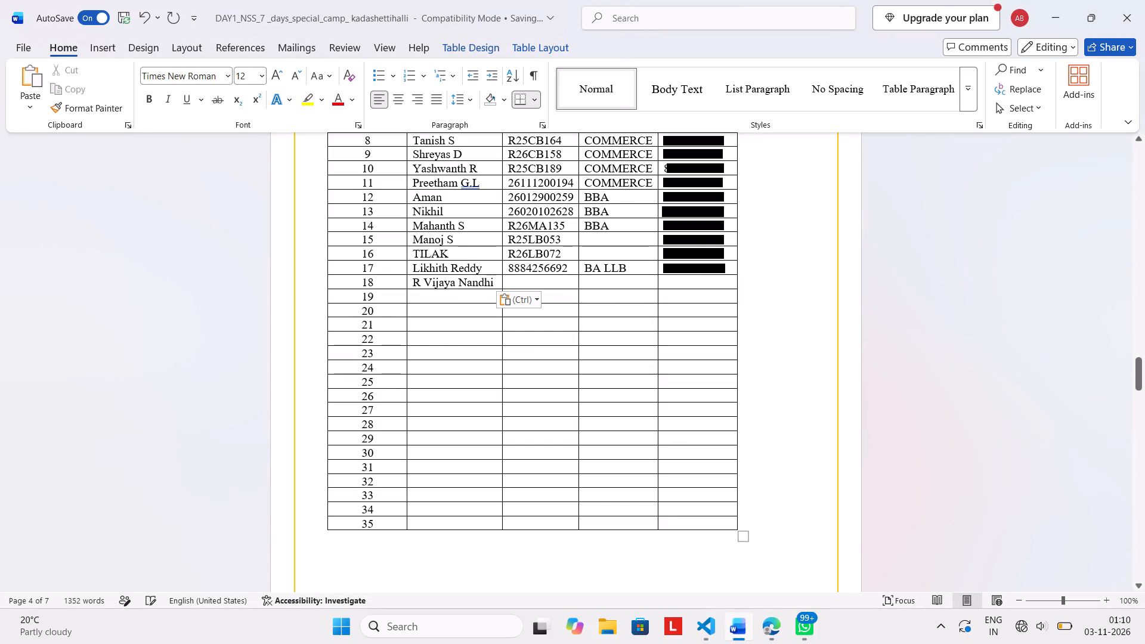
Copy the row 18 volunteer's SRN from the boys list PDF into the SRN No cell of row 18 in the report.
click(559, 281)
click(768, 630)
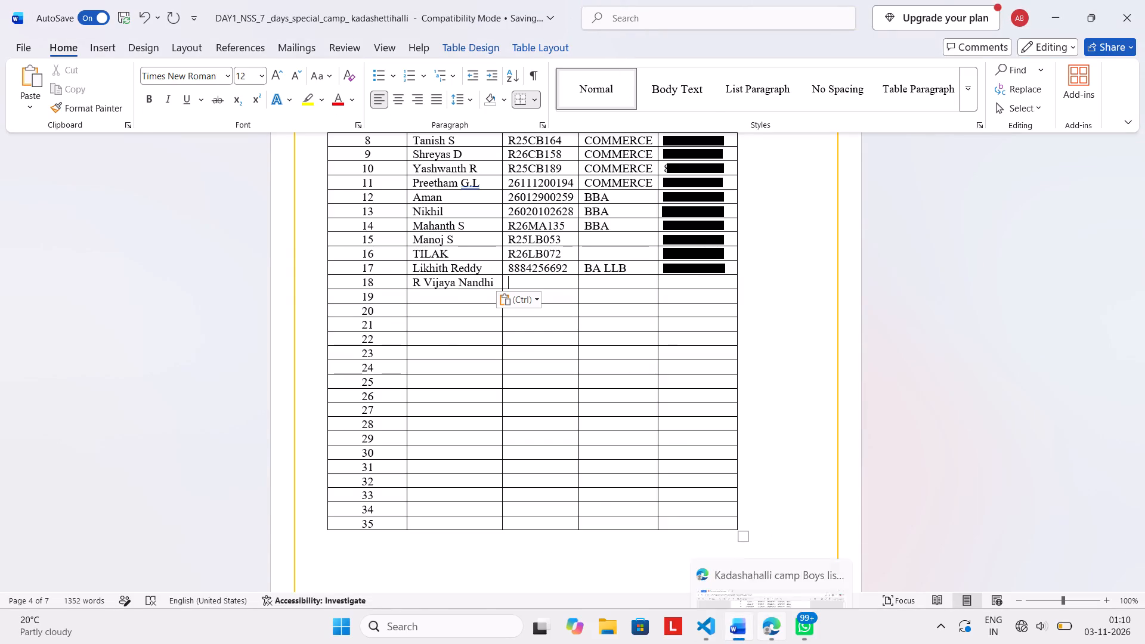
drag(467, 286, 527, 290)
key(ctrl+c)
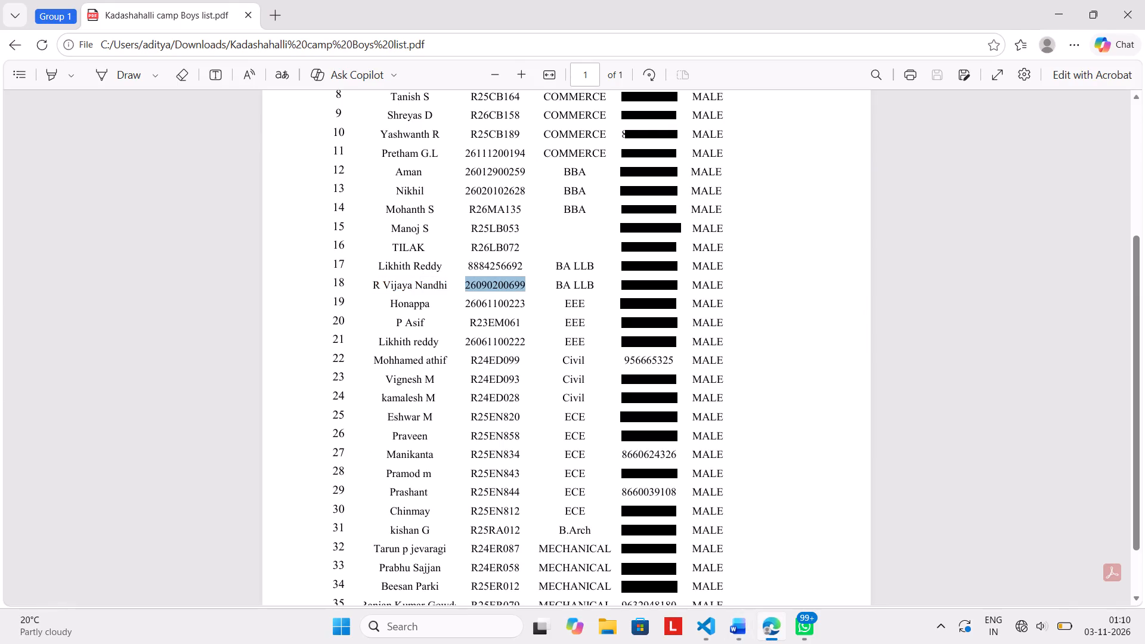
click(757, 643)
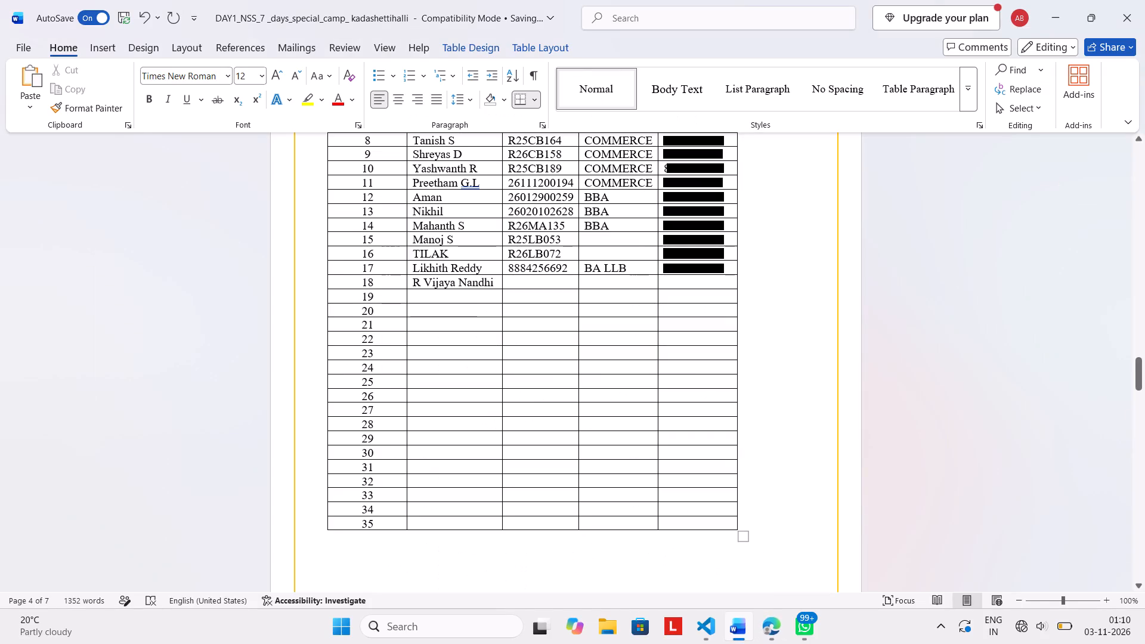
key(ctrl+v)
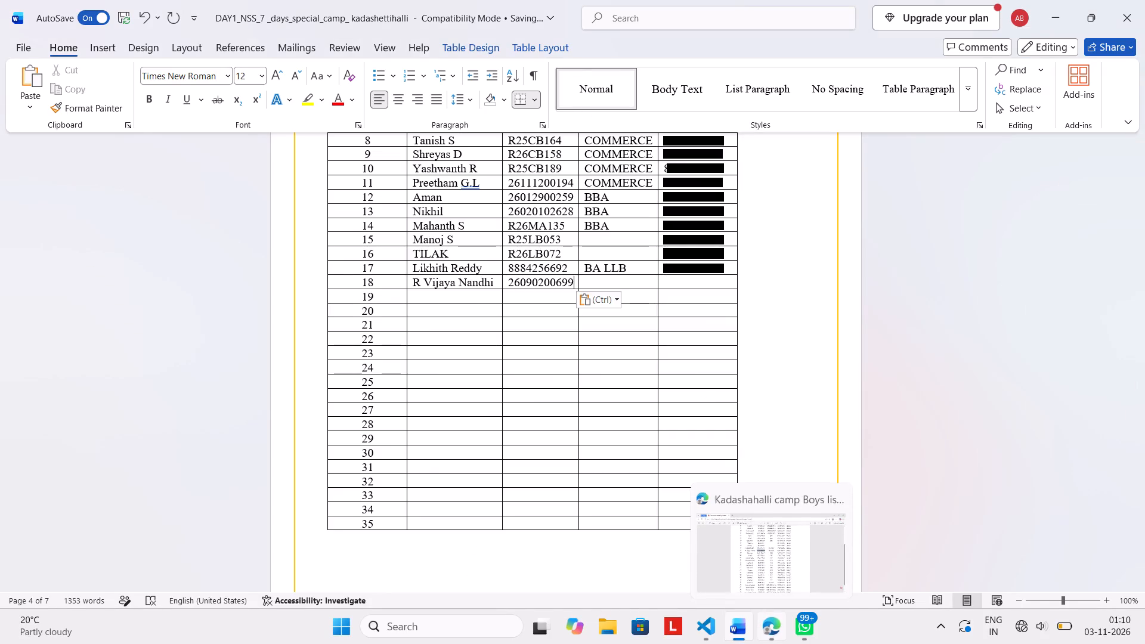
Copy the department BA LLB from row 18 of the boys list PDF into the Dept/Branch cell of row 18 in the report.
click(767, 634)
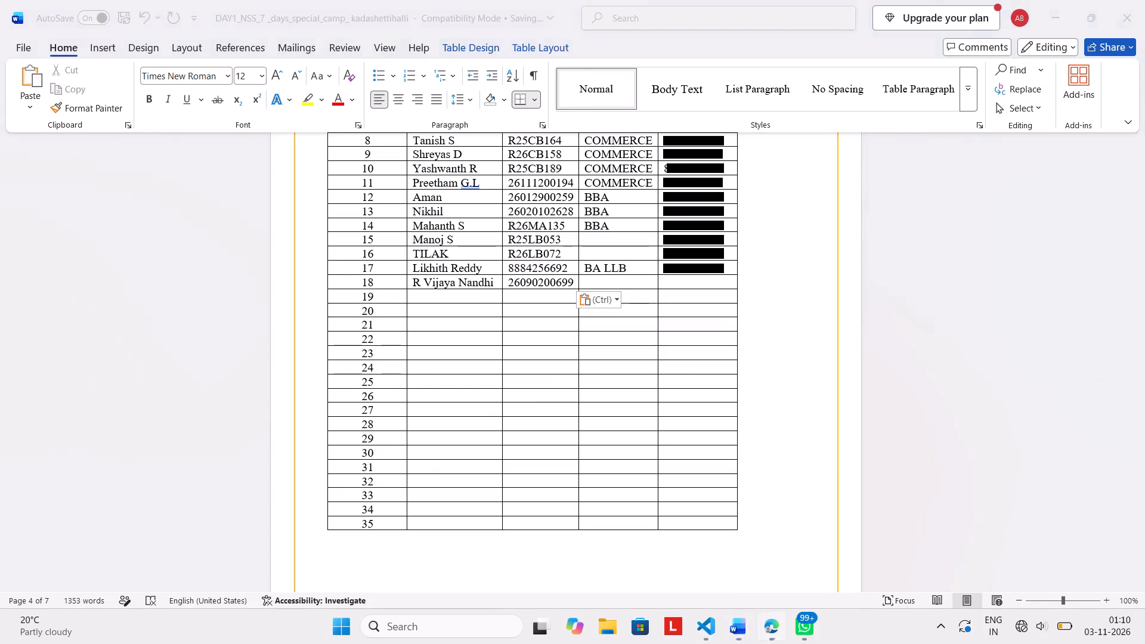
drag(559, 281, 595, 287)
key(ctrl+c)
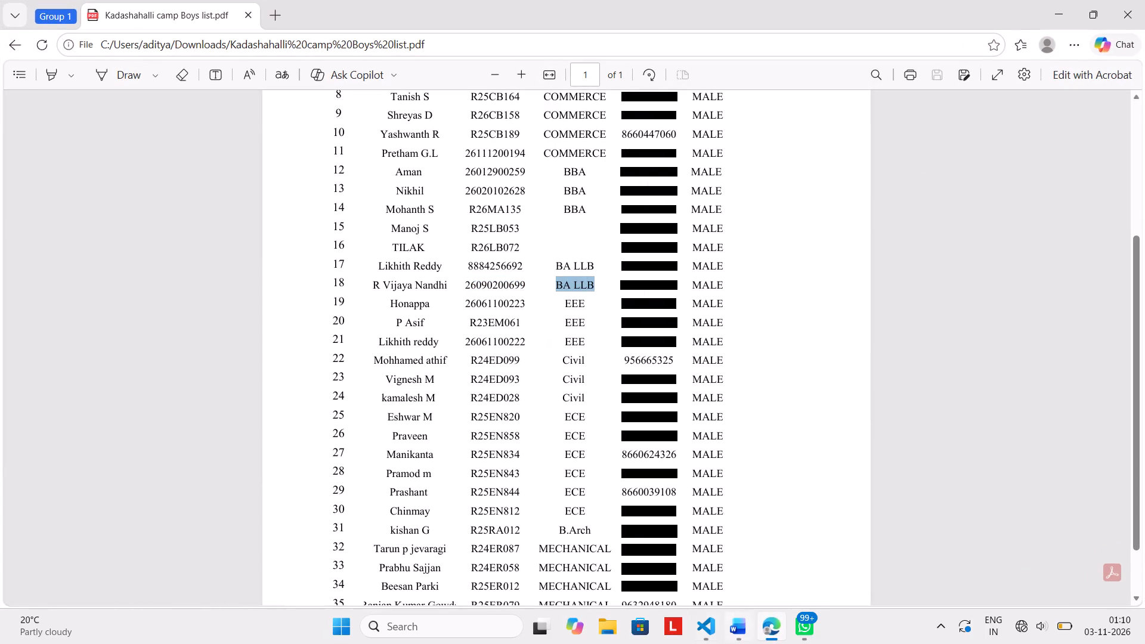
click(733, 628)
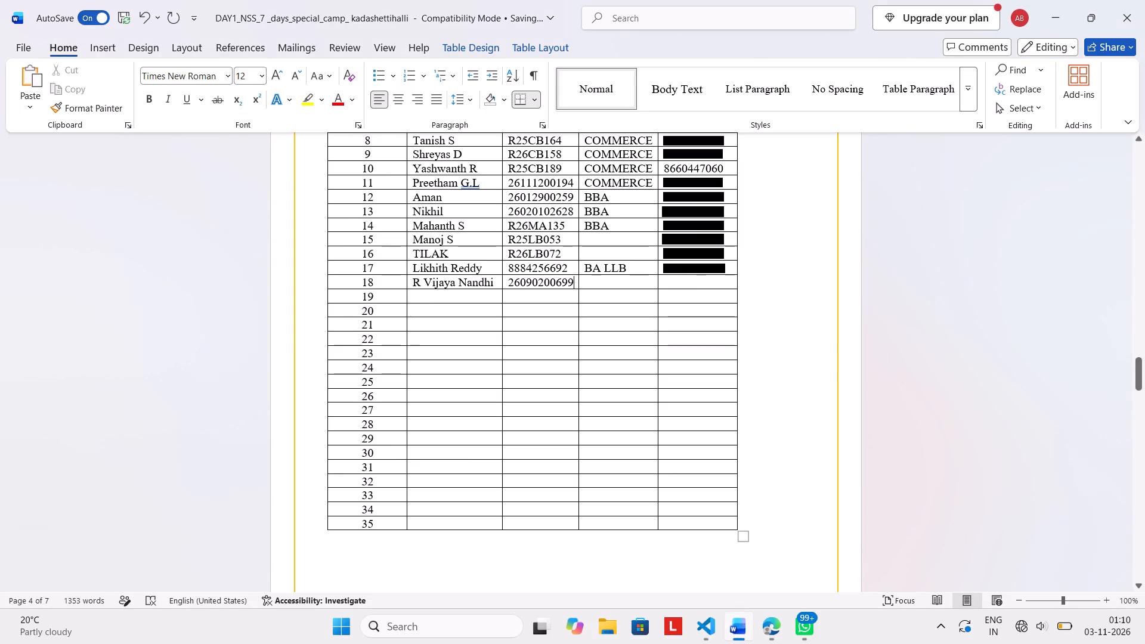
click(630, 286)
key(ctrl+c)
key(ctrl+v)
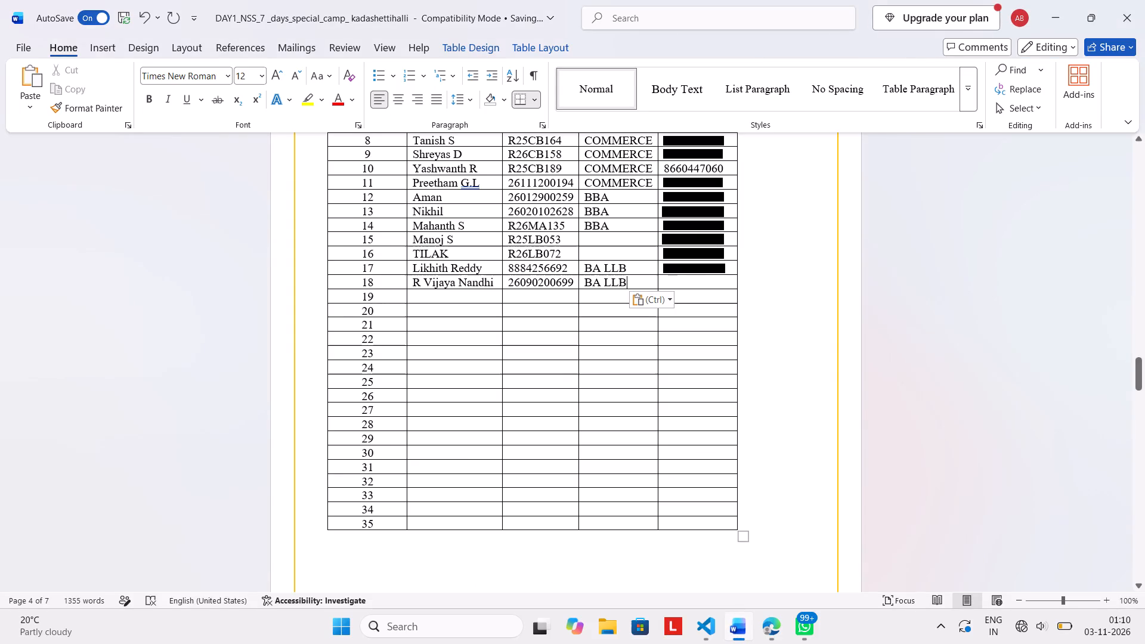
Copy the row 18 volunteer's contact number from the boys list PDF into the Number cell of row 18 in the report.
click(704, 280)
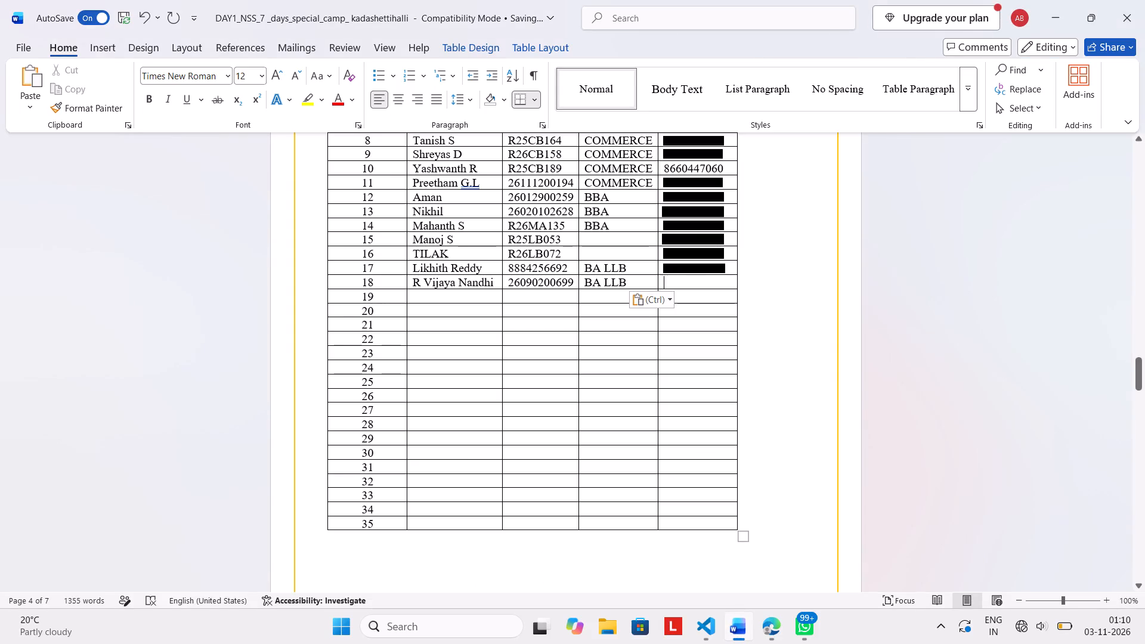
click(762, 628)
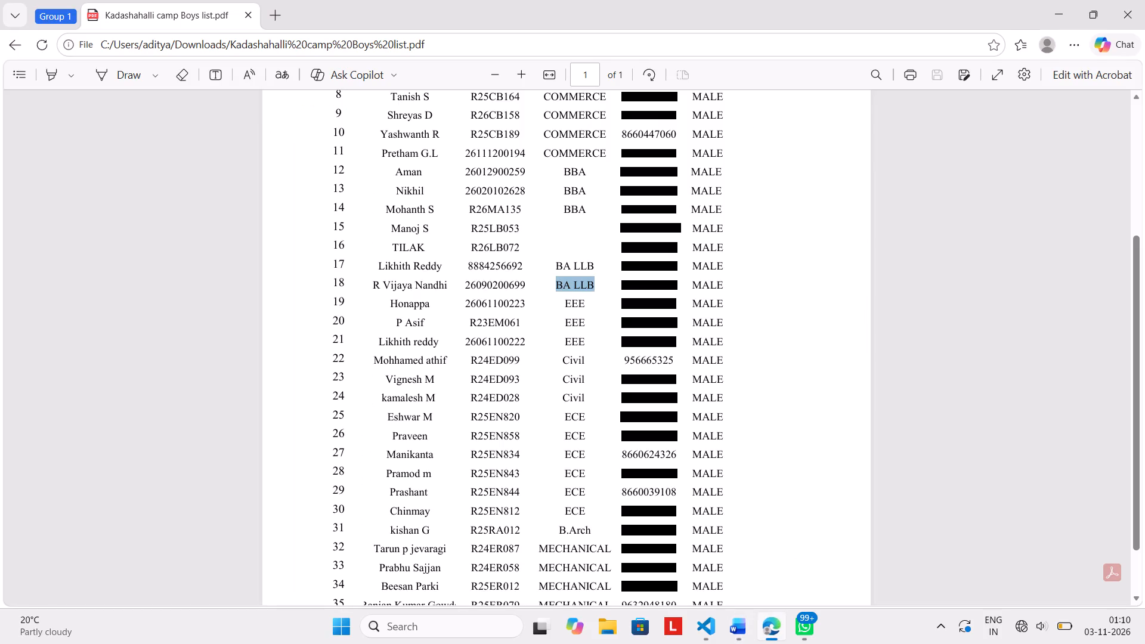
drag(624, 282, 670, 293)
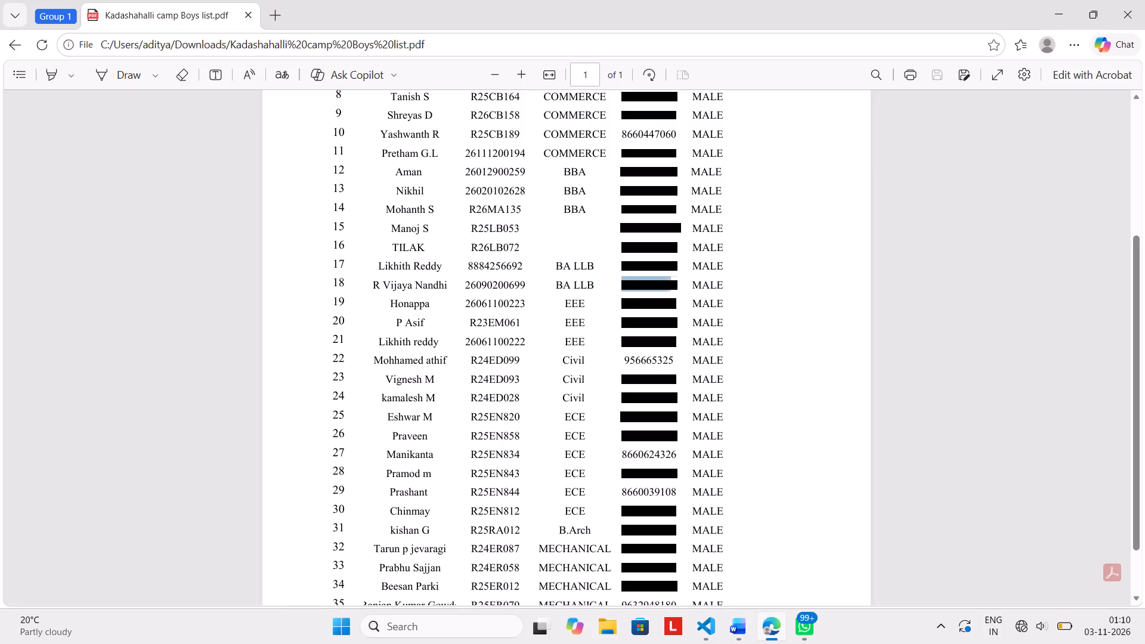
drag(670, 293, 675, 273)
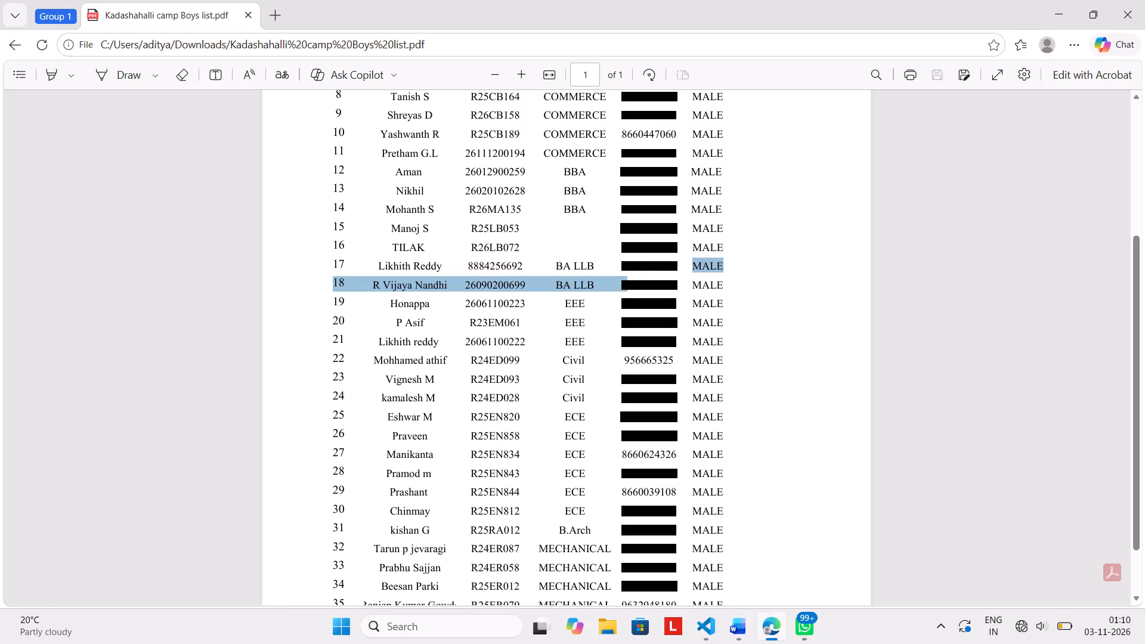
drag(675, 273, 676, 293)
key(ctrl+c)
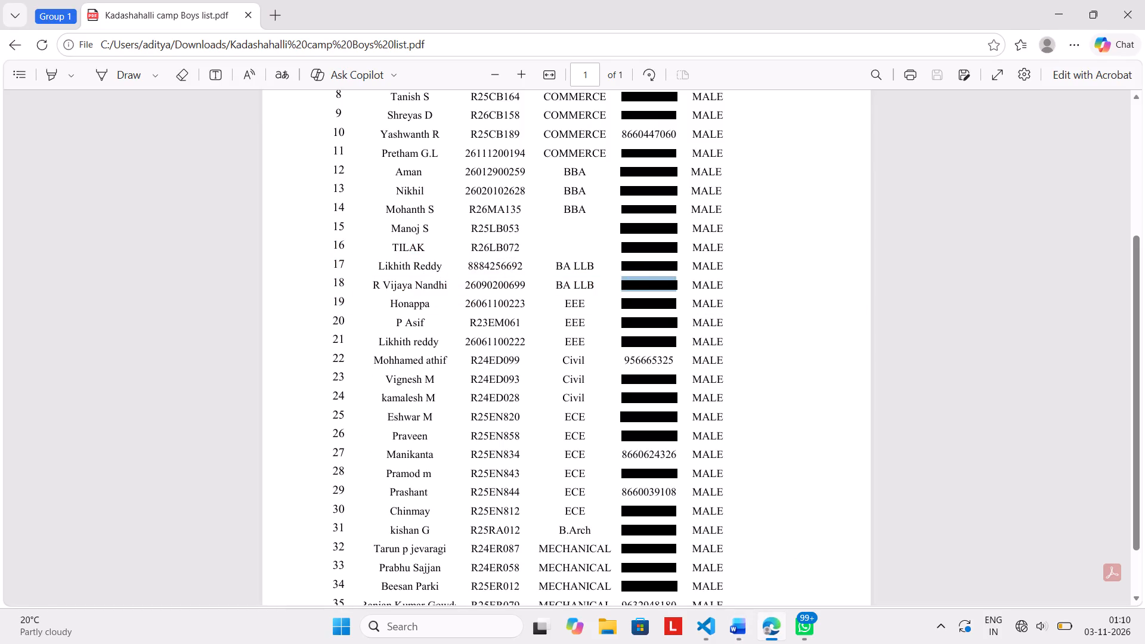
click(738, 625)
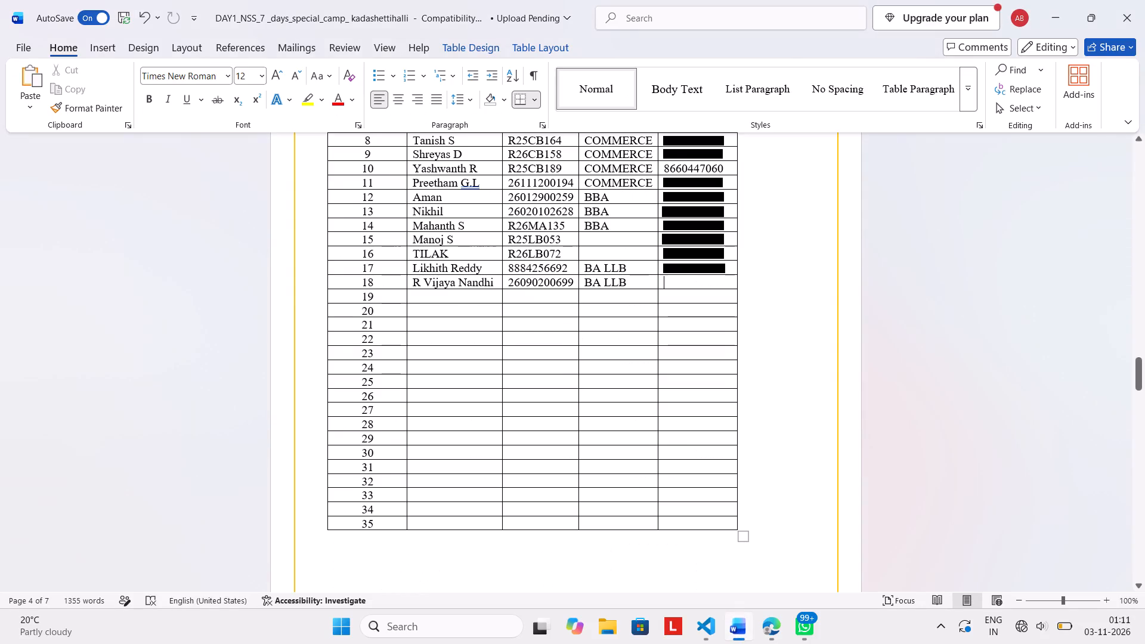
key(ctrl+v)
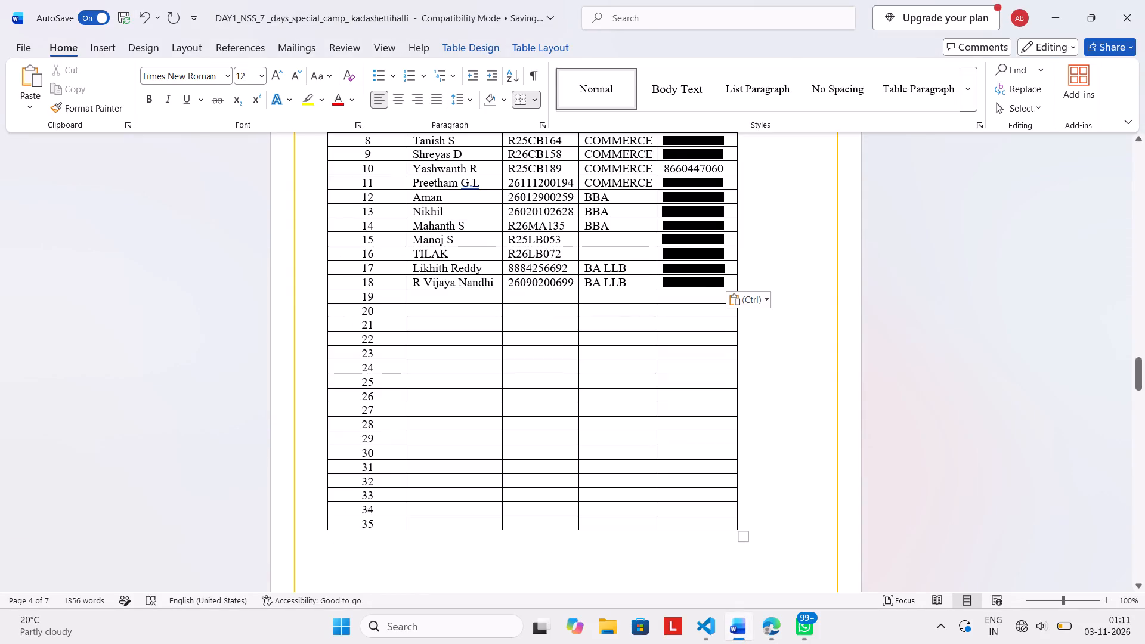
Copy the row 19 volunteer's name from the boys list PDF into the Name cell of row 19 in the report.
click(773, 621)
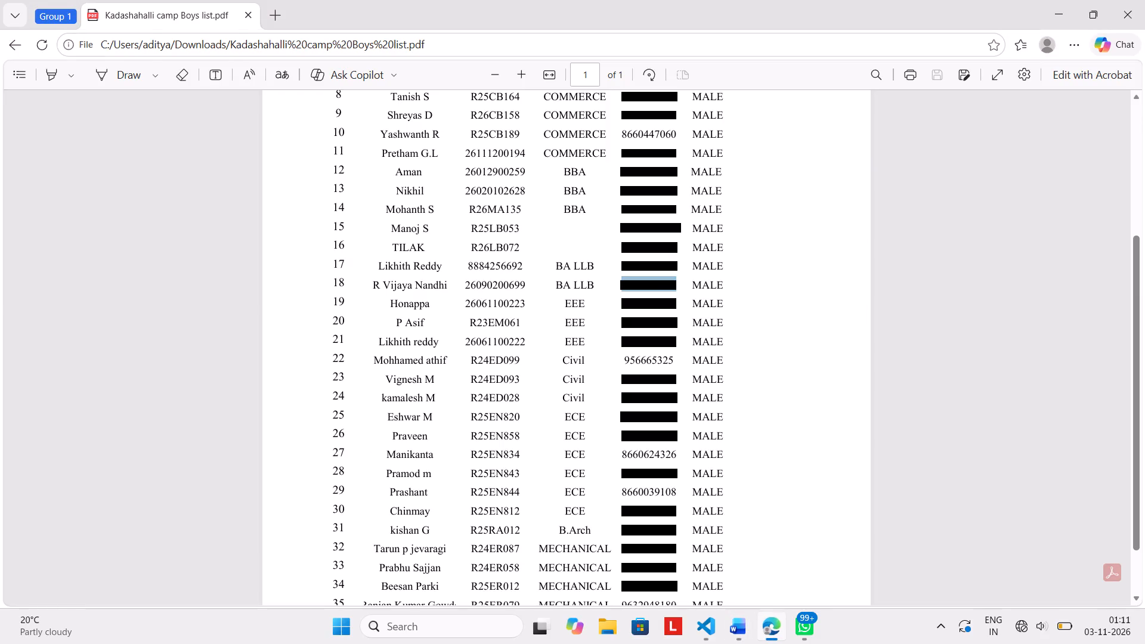
drag(390, 302, 431, 306)
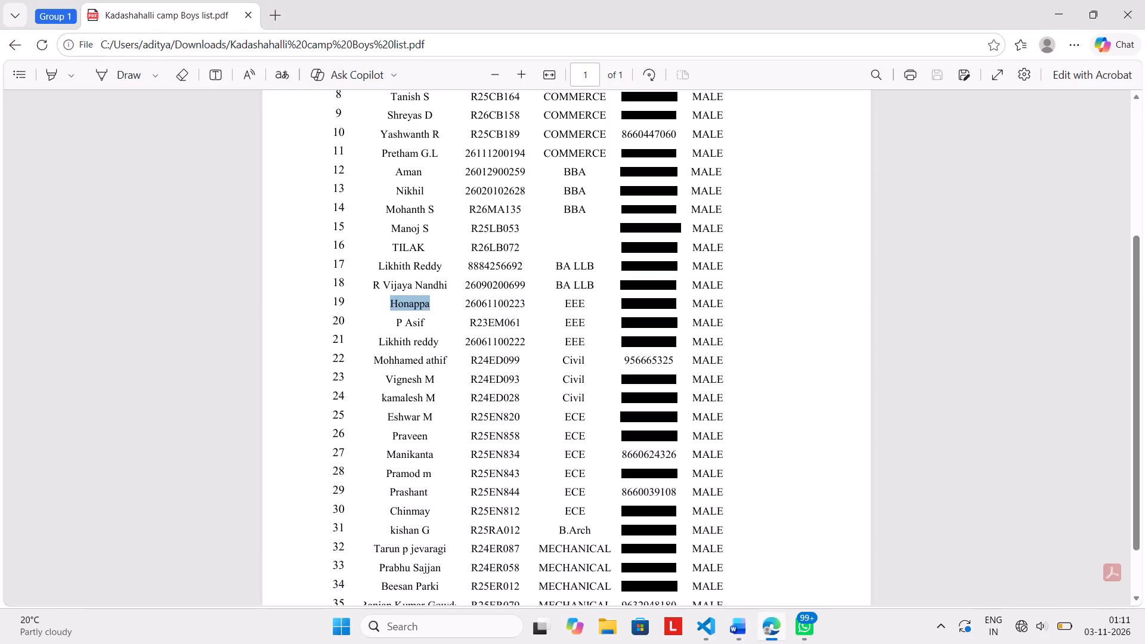
key(ctrl+c)
click(753, 633)
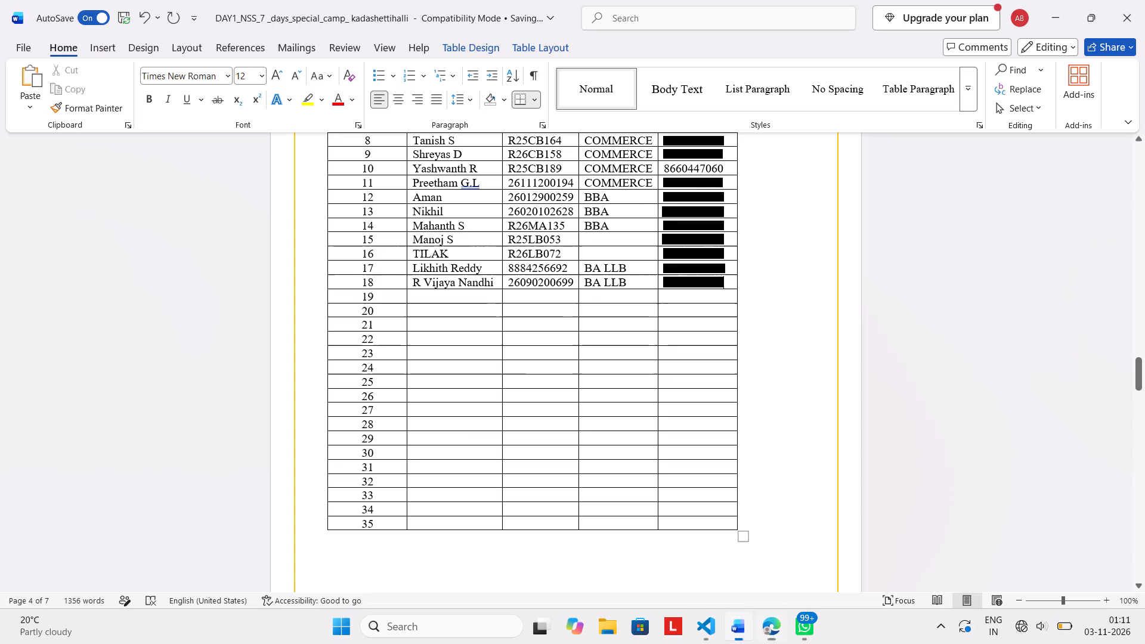
click(463, 297)
key(ctrl+v)
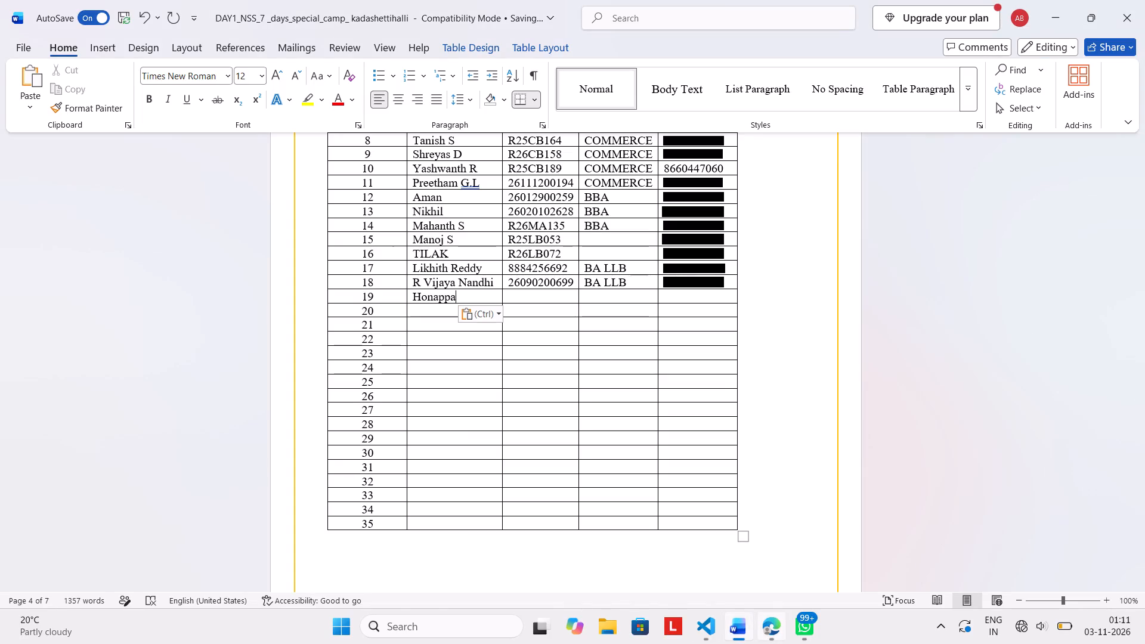
Copy the row 19 volunteer's SRN from the boys list PDF into the SRN No cell of row 19 in the report.
click(782, 631)
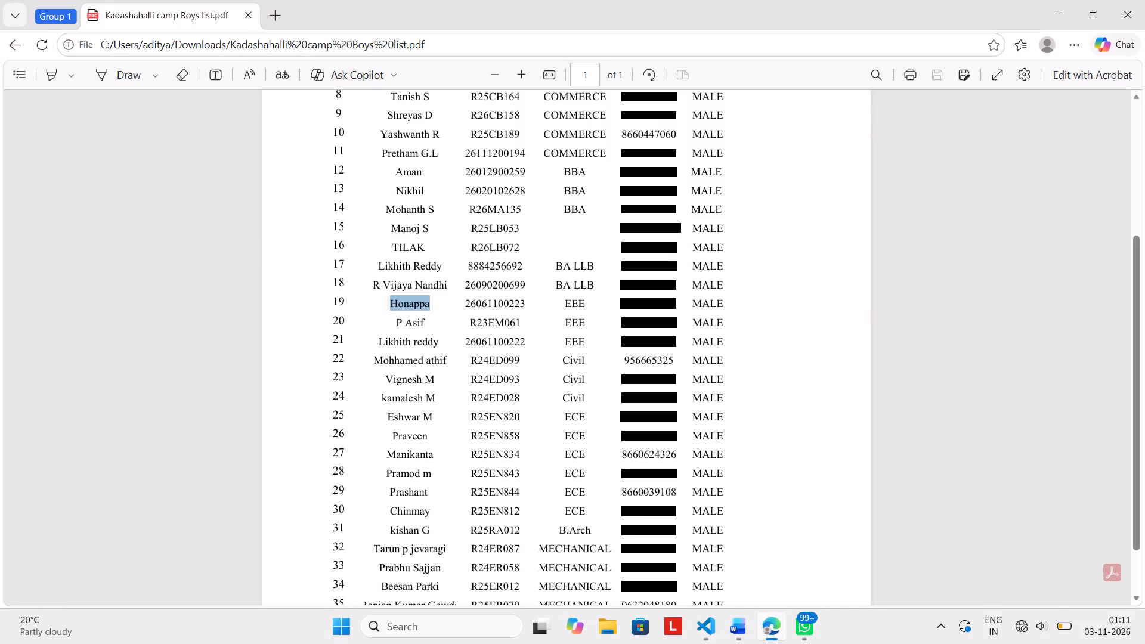
drag(466, 301, 528, 307)
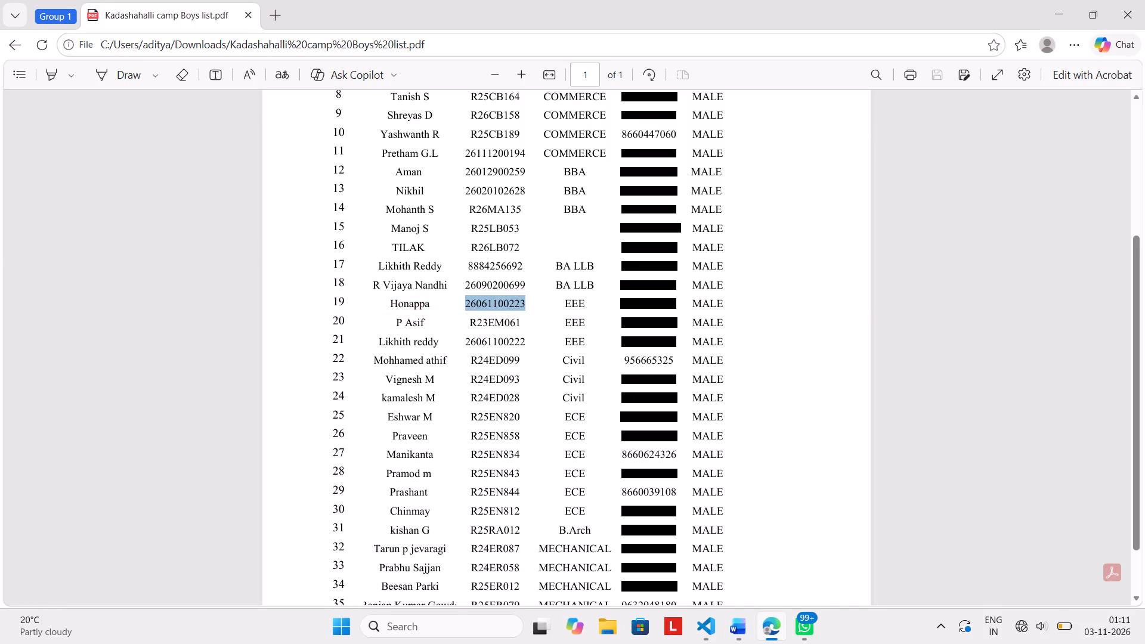
key(ctrl+c)
click(741, 612)
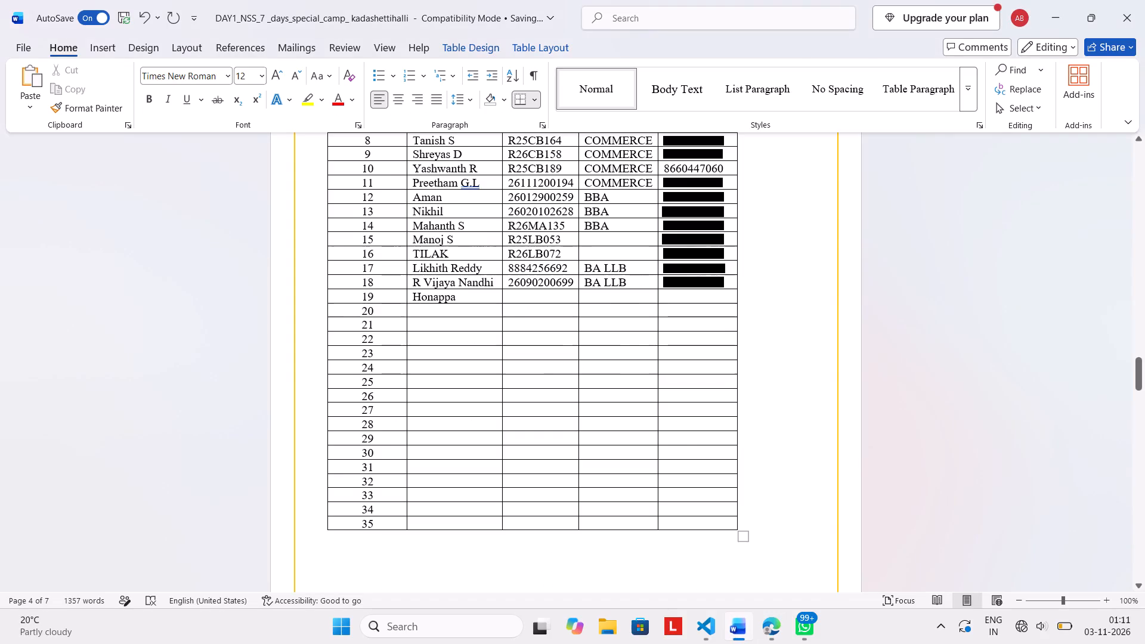
click(519, 298)
key(ctrl+v)
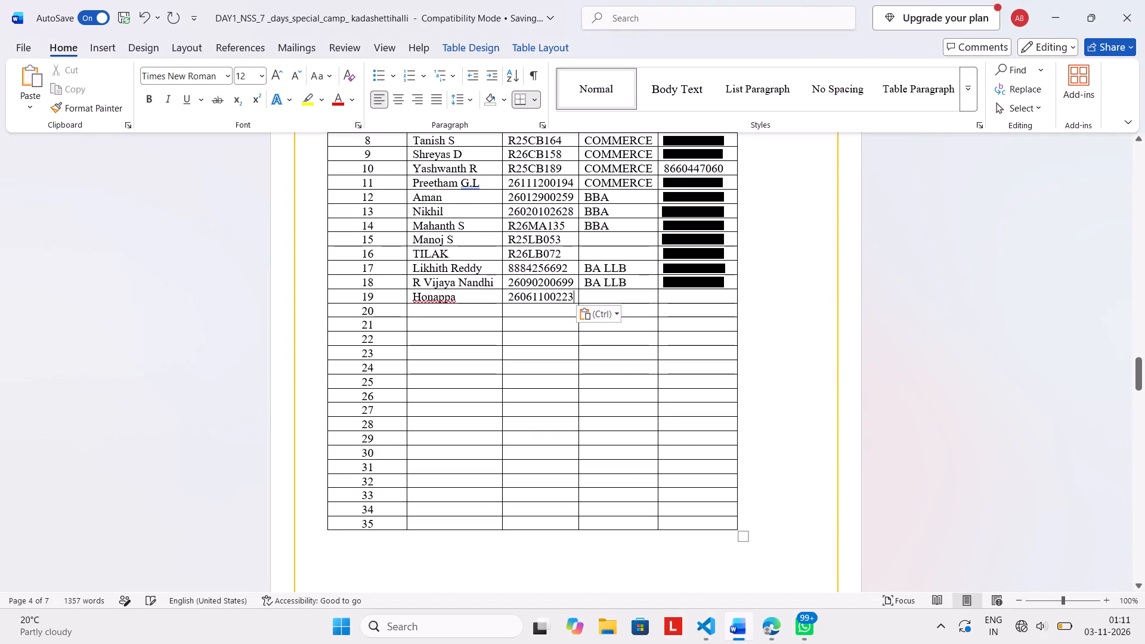
Copy the department EEE from row 19 of the boys list PDF into the Dept/Branch cell of row 19 in the report.
click(763, 640)
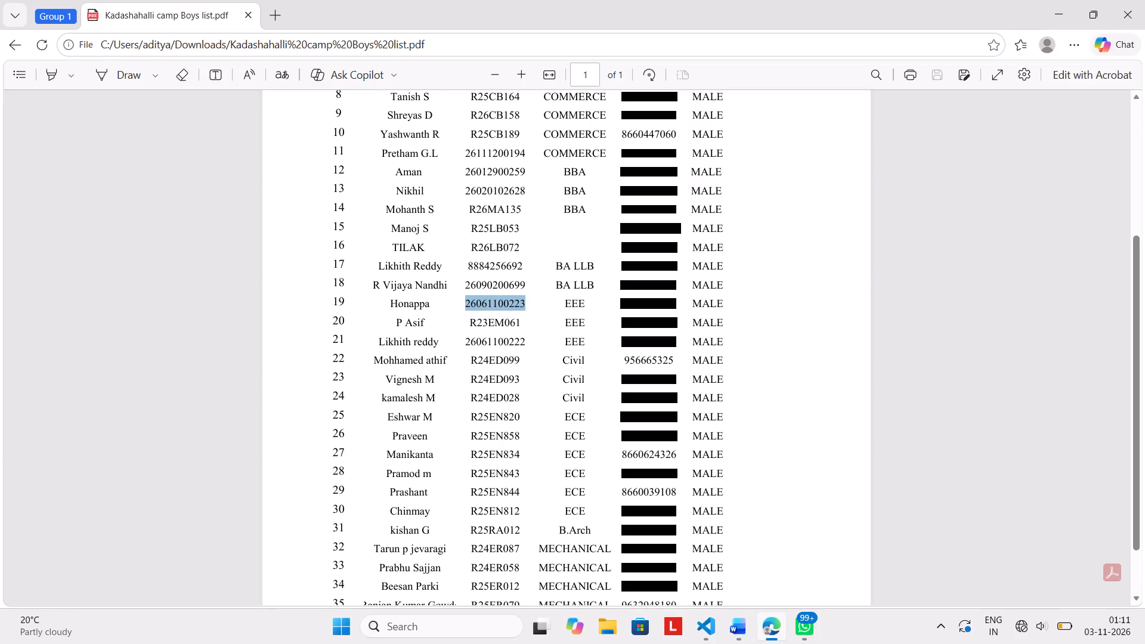
drag(565, 305, 587, 305)
key(ctrl+c)
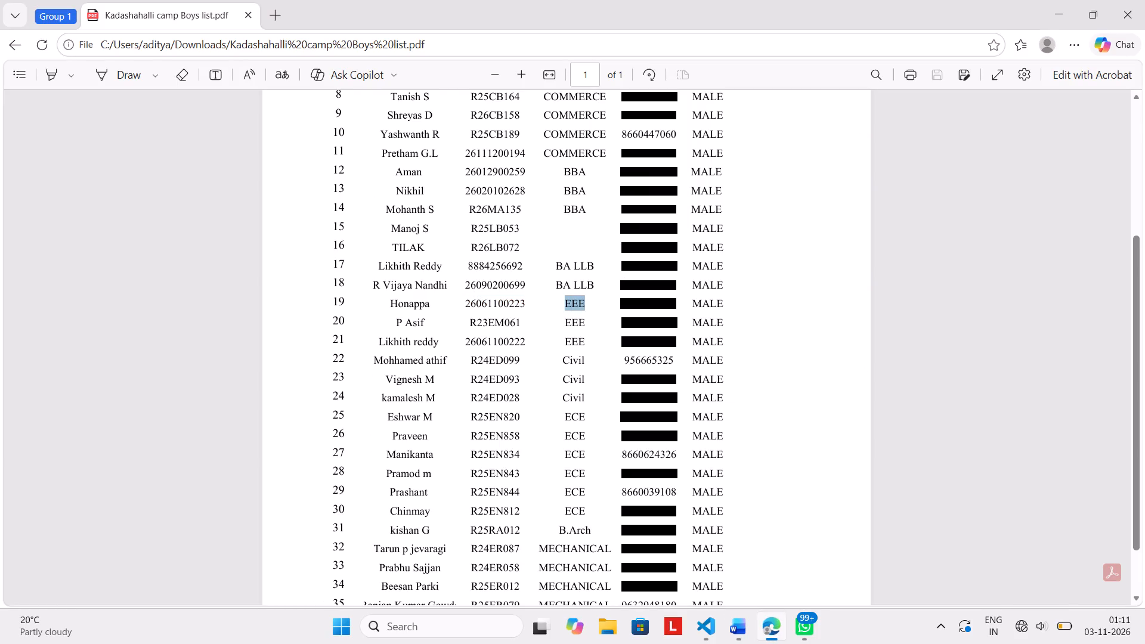
click(738, 626)
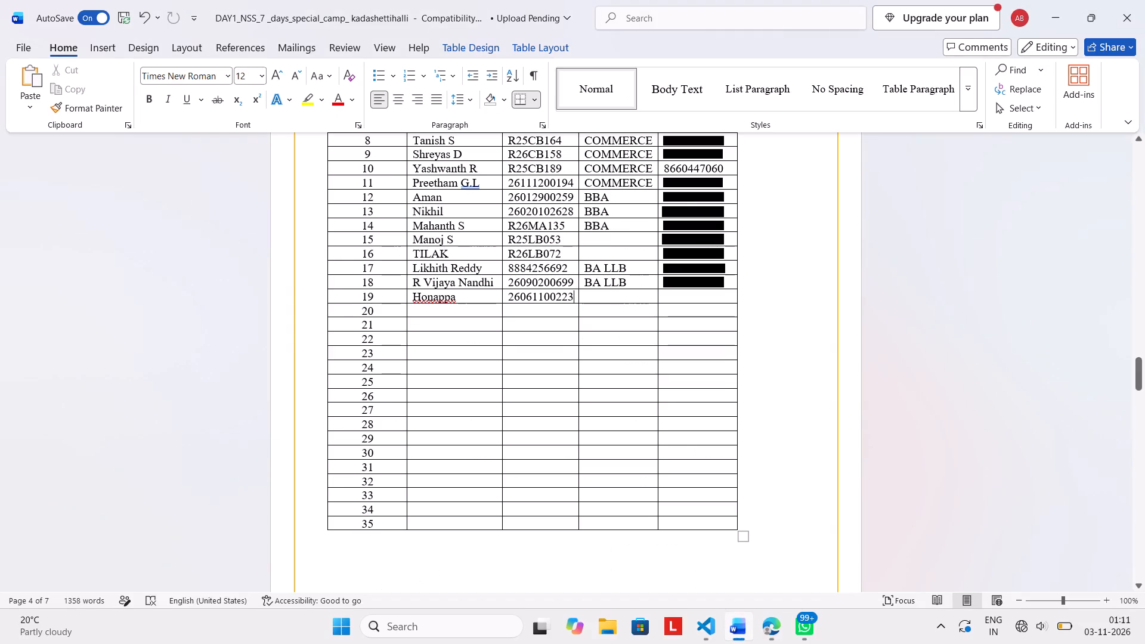
key(Right)
key(ctrl+v)
Copy the row 19 volunteer's contact number from the boys list PDF into the Number cell of row 19 in the report.
key(Right)
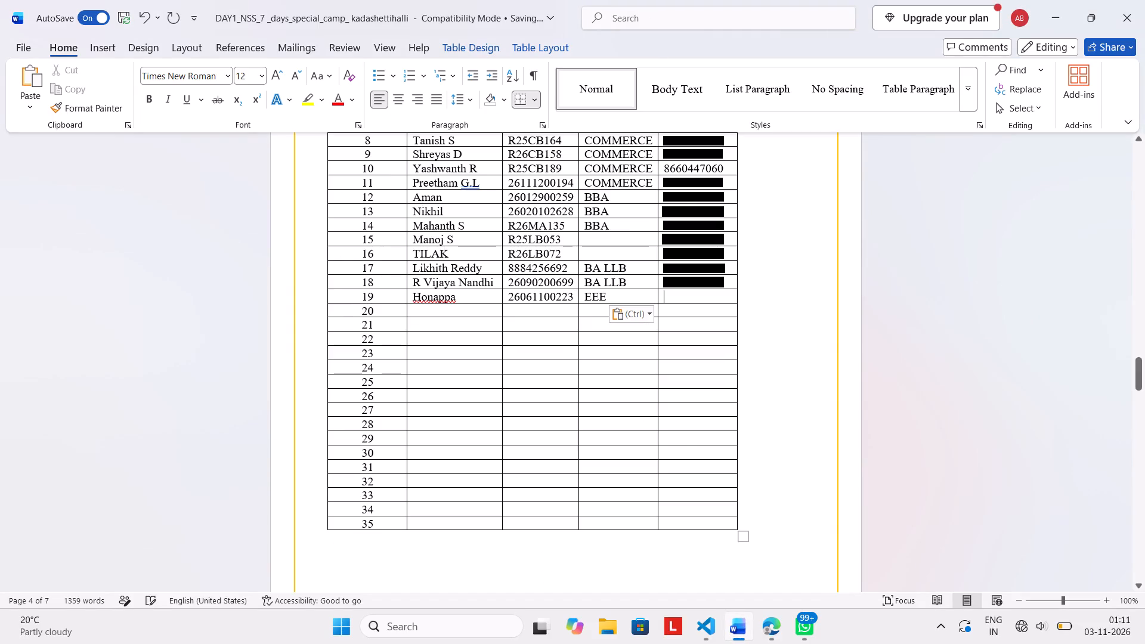
click(760, 627)
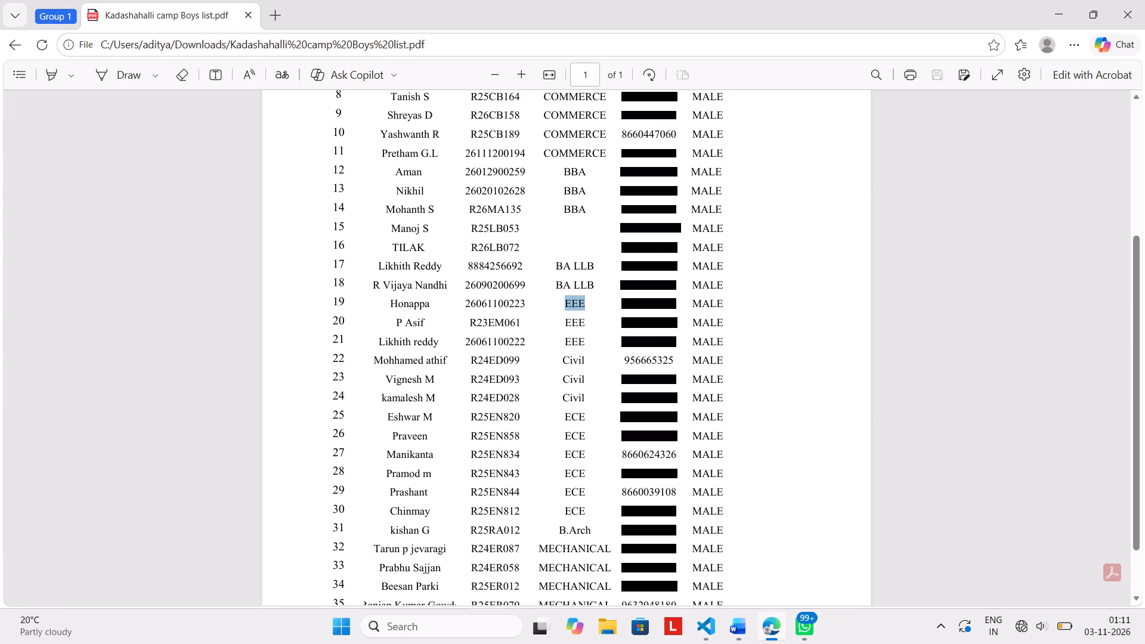
drag(620, 306, 680, 311)
key(ctrl+c)
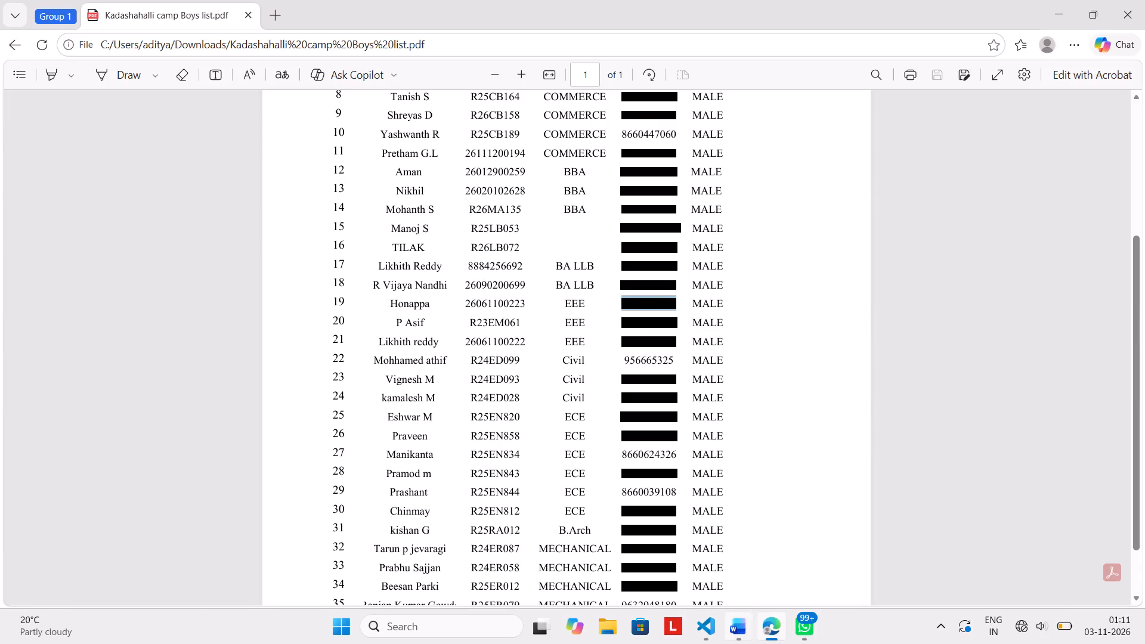
click(736, 626)
key(ctrl+v)
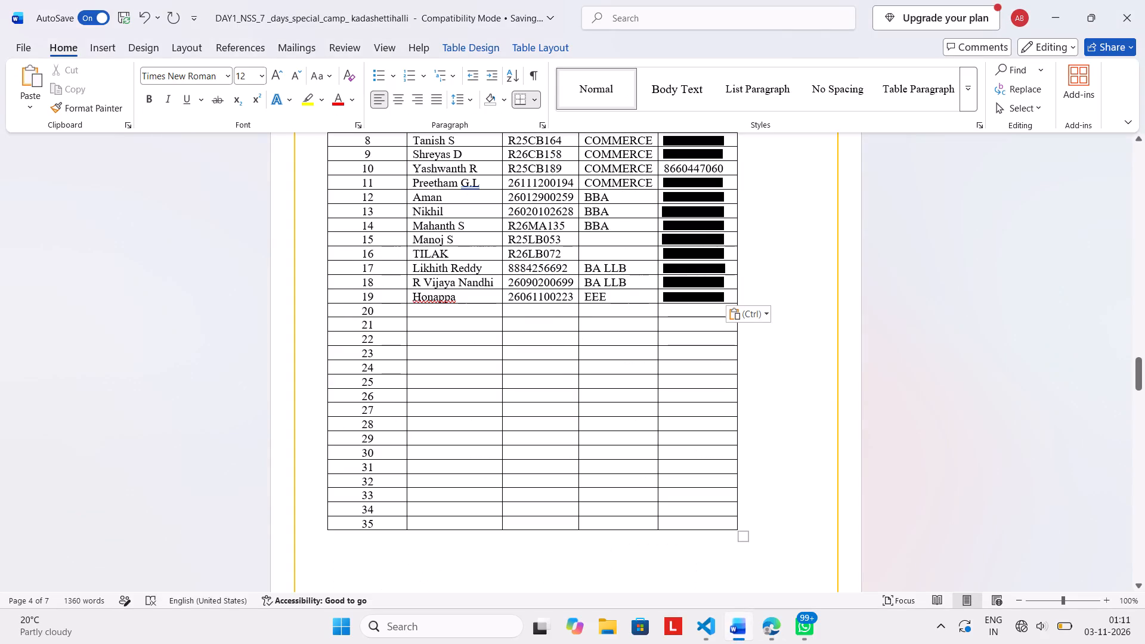
Copy the row 20 volunteer's name from the boys list PDF into the Name cell of row 20 in the report.
key(Down)
key(Left)
key(Left)
key(Left)
key(Left)
key(Right)
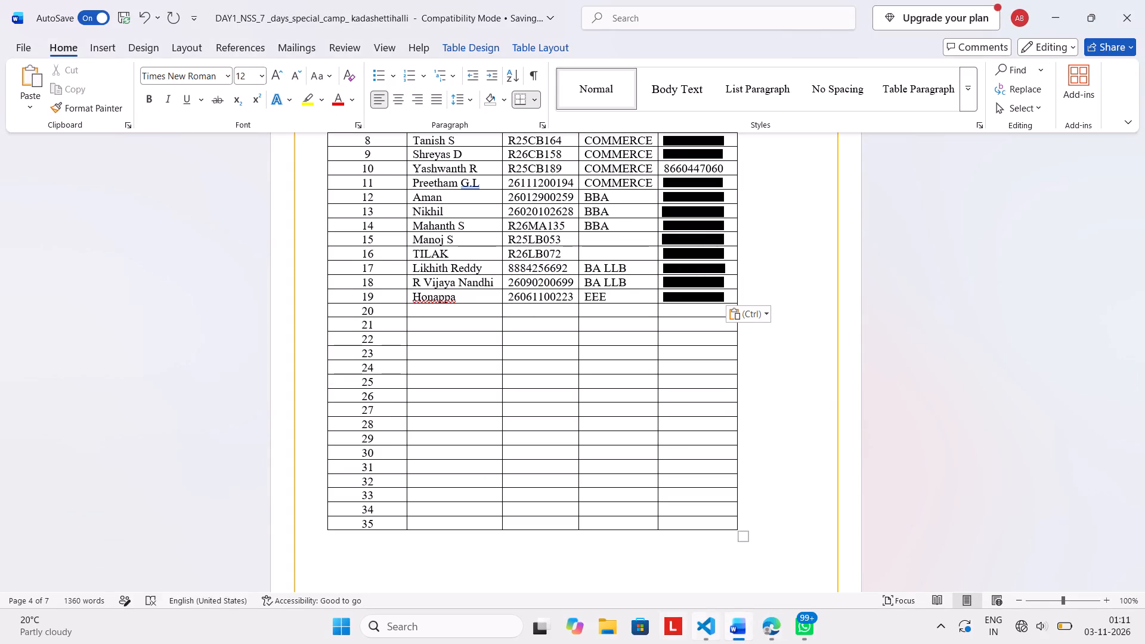
click(708, 626)
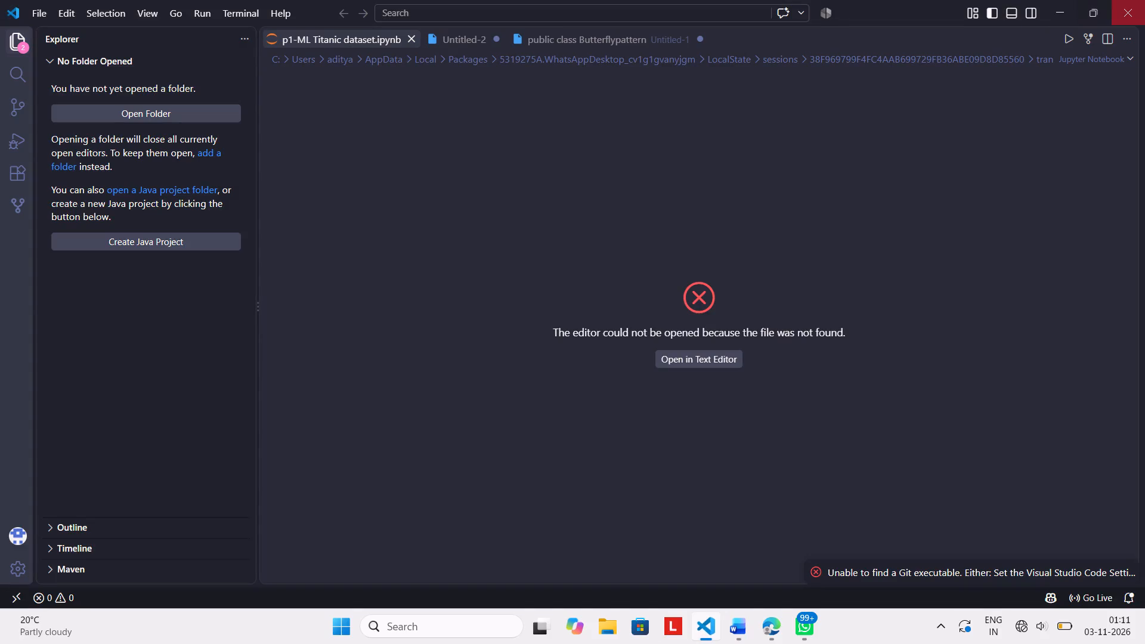
click(1115, 0)
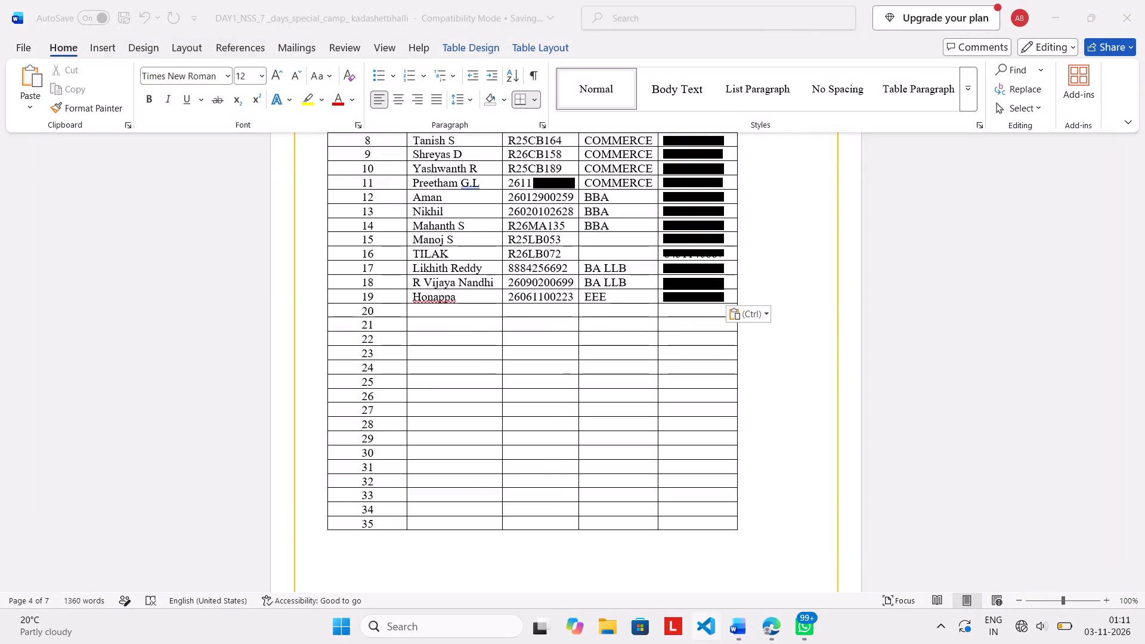
click(772, 624)
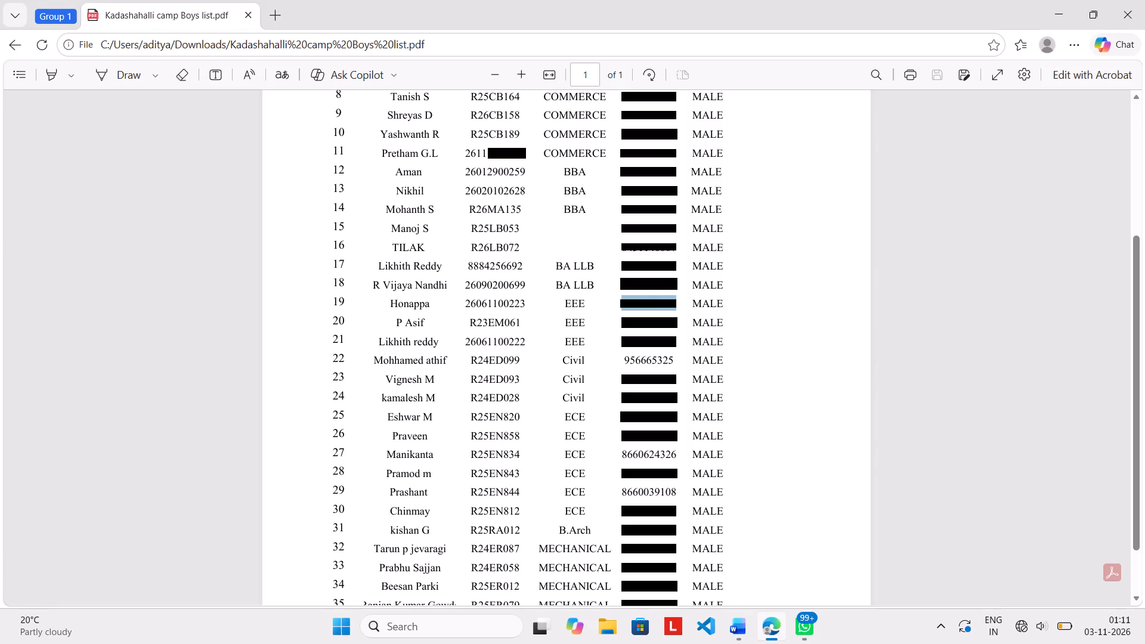
drag(391, 327, 437, 332)
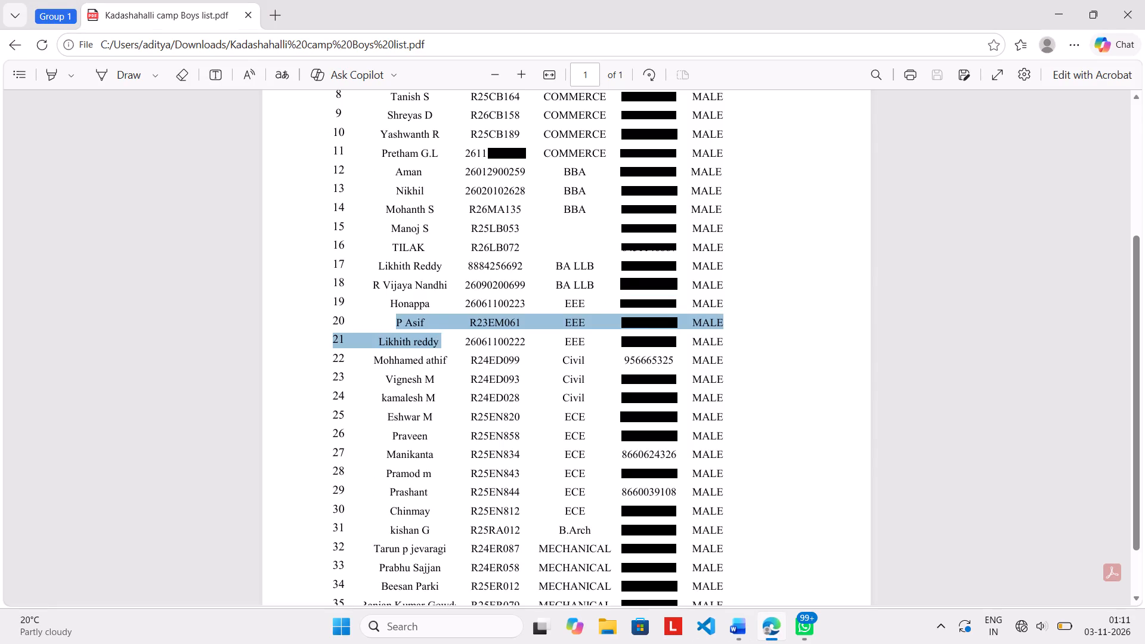
drag(437, 332, 429, 313)
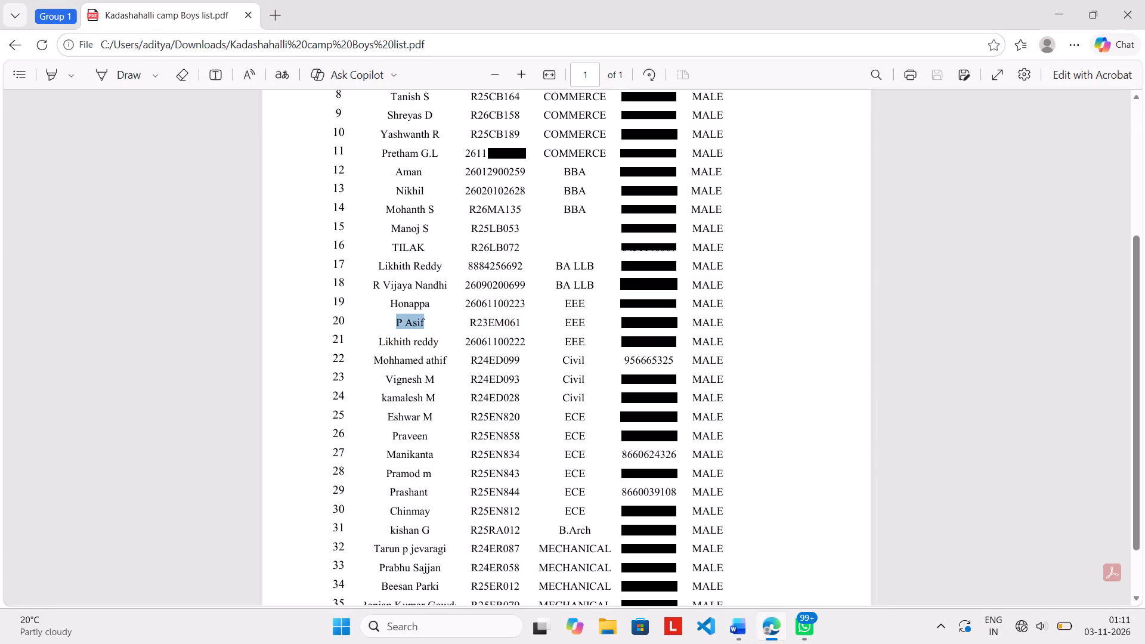
key(ctrl+c)
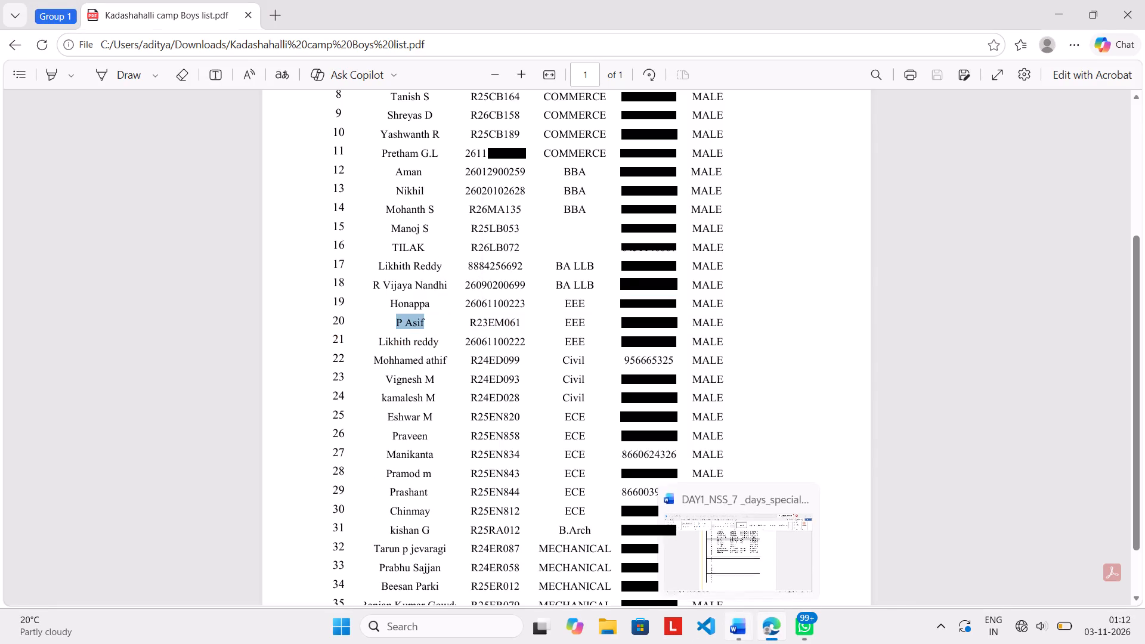
click(748, 634)
key(ctrl+v)
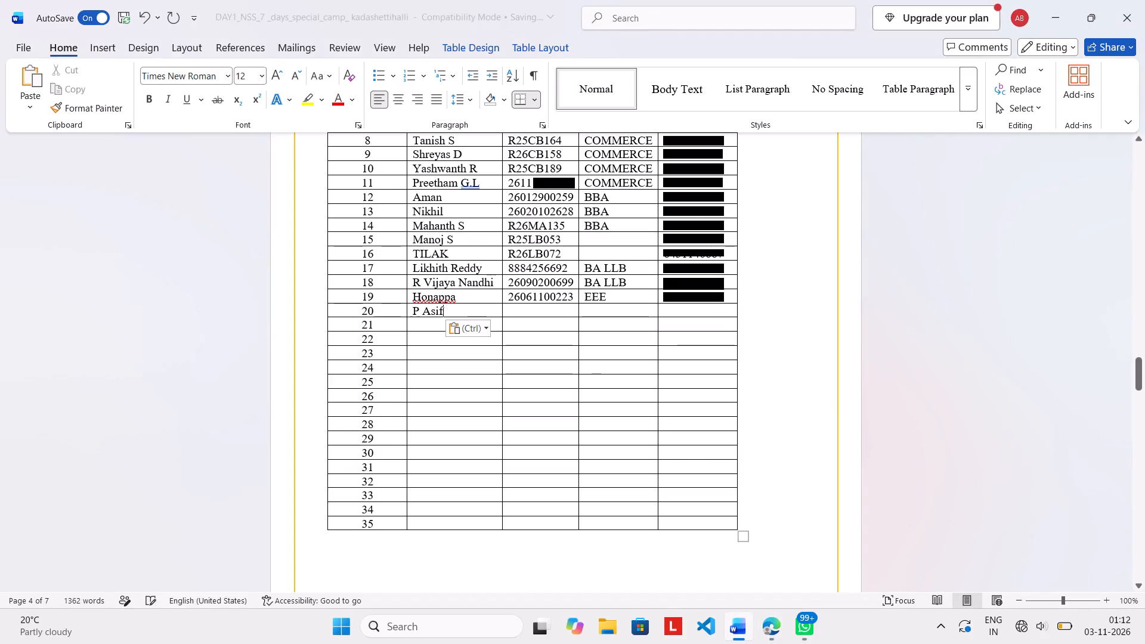
Copy the row 20 volunteer's SRN from the boys list PDF into the SRN No cell of row 20 in the report.
click(757, 627)
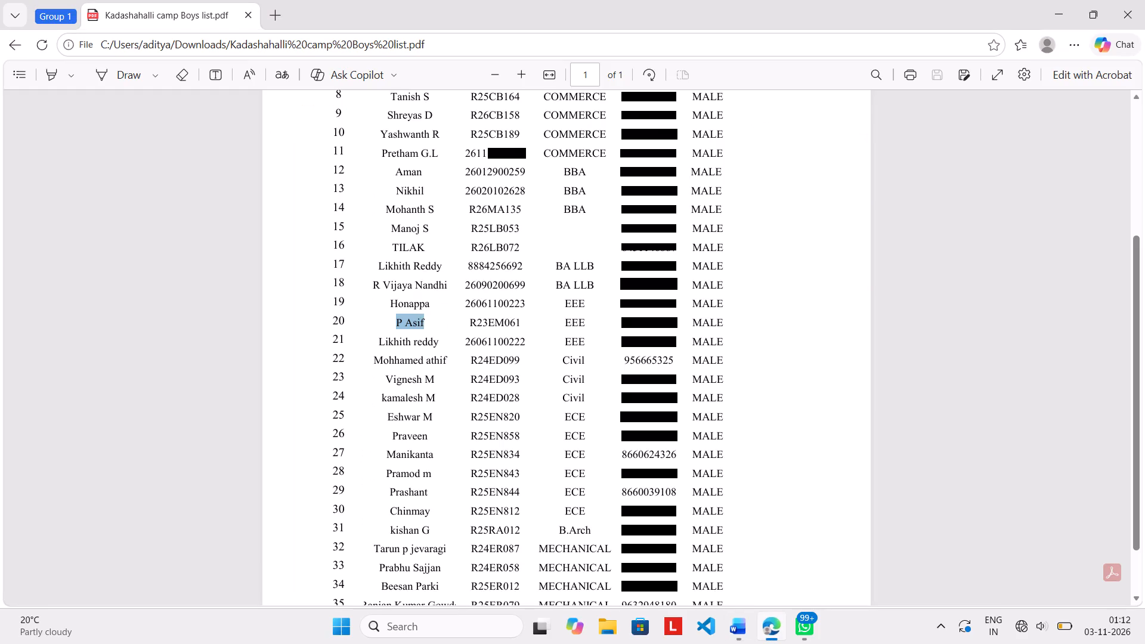
drag(471, 326, 556, 330)
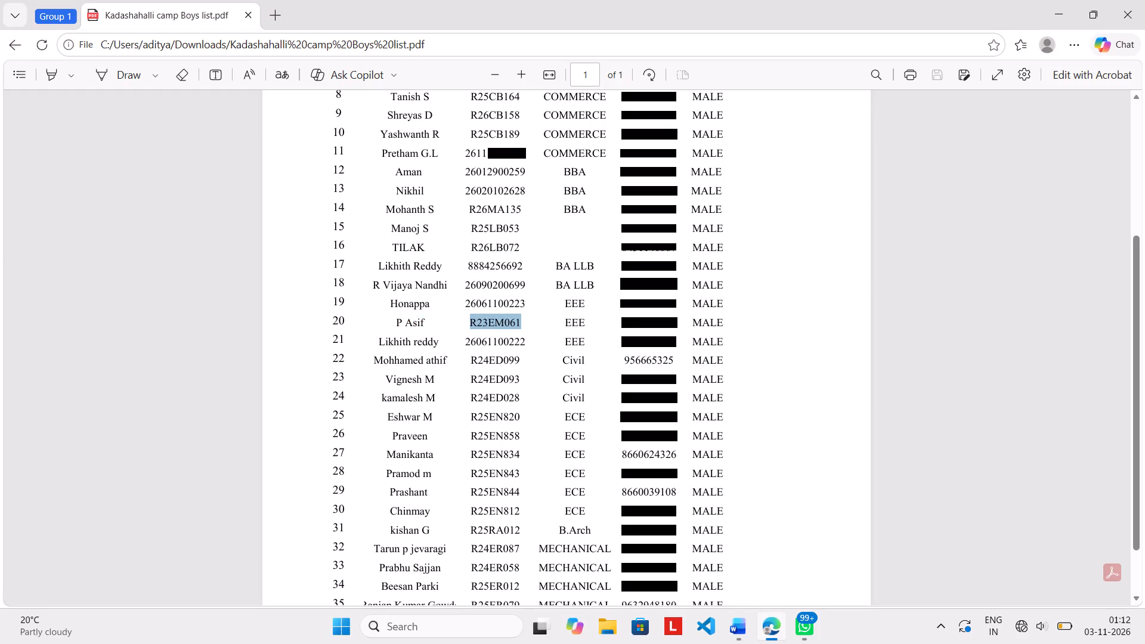
drag(556, 330, 558, 330)
key(ctrl+c)
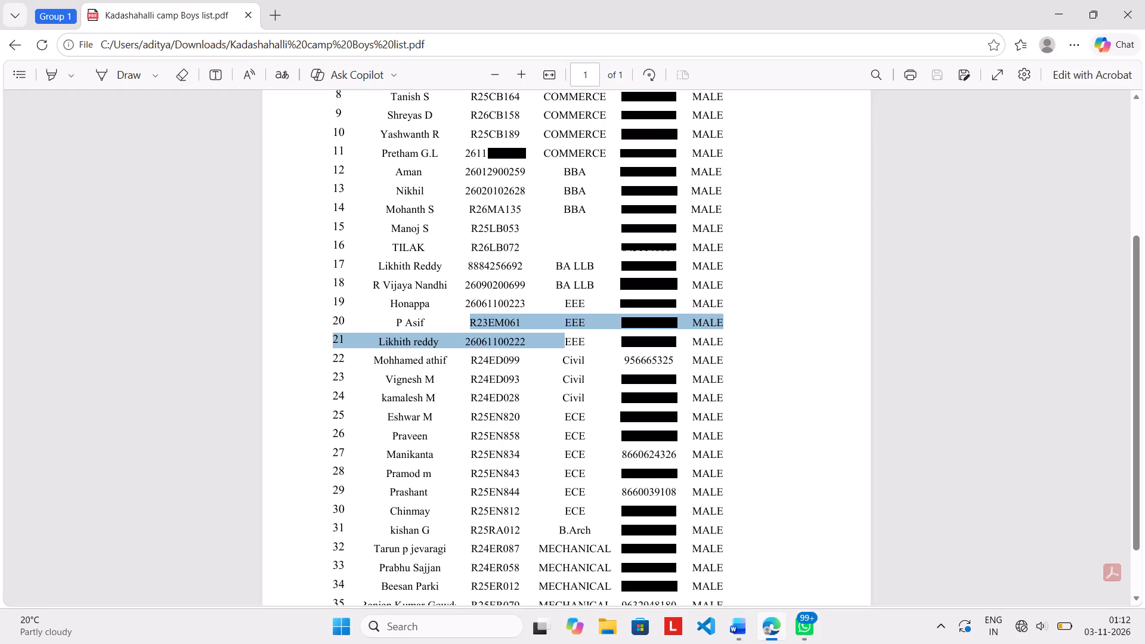
click(735, 490)
drag(466, 323, 519, 323)
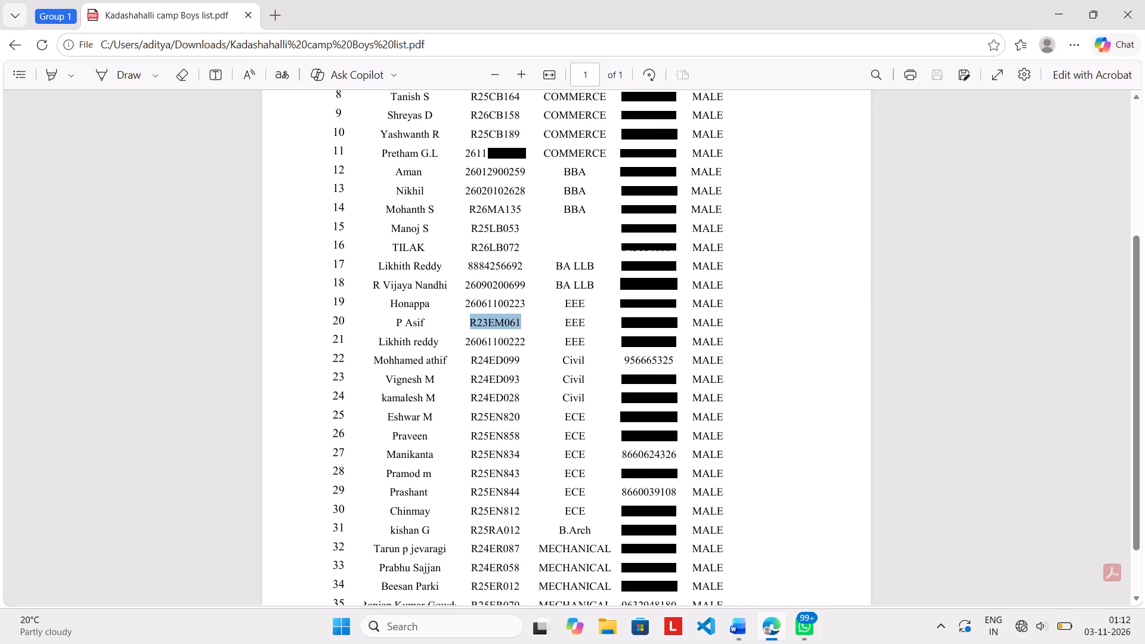
drag(519, 323, 520, 317)
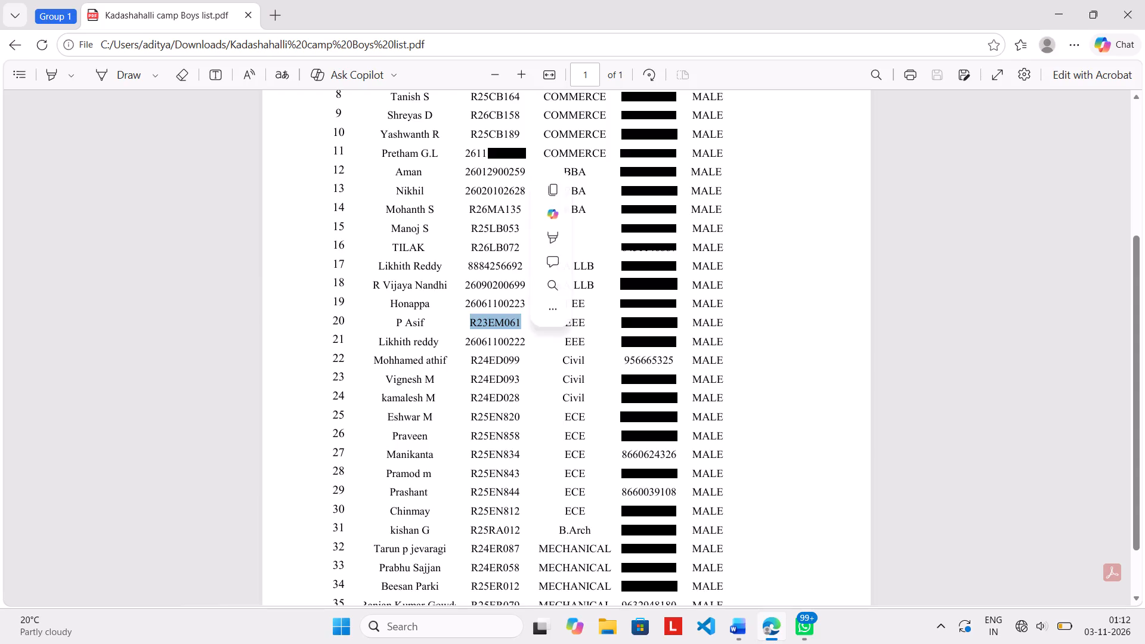
key(ctrl+c)
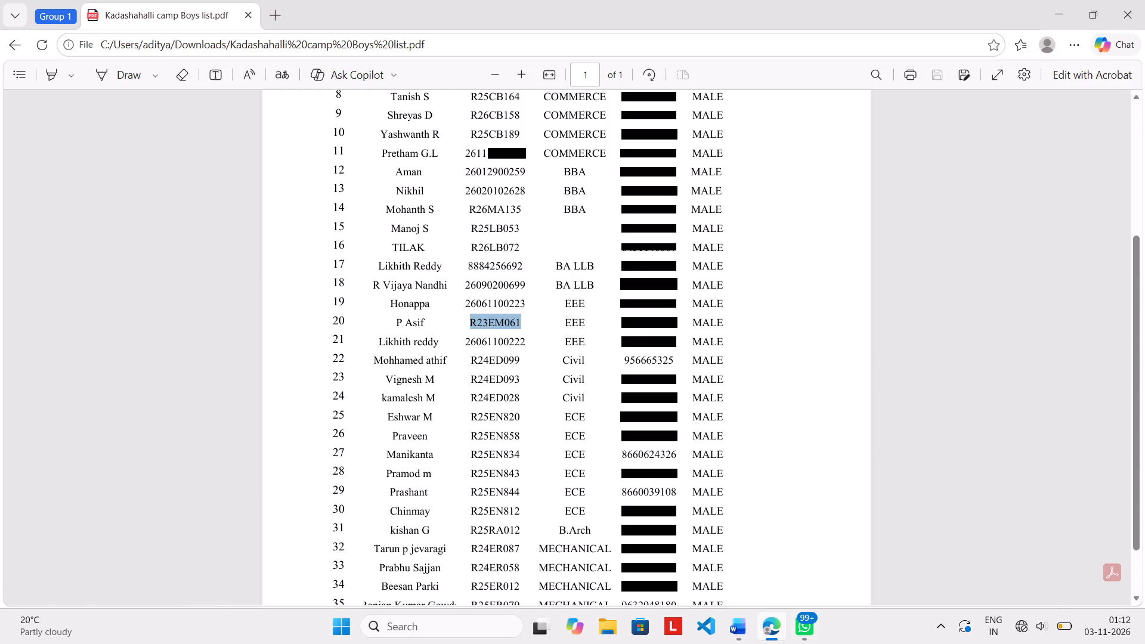
click(745, 622)
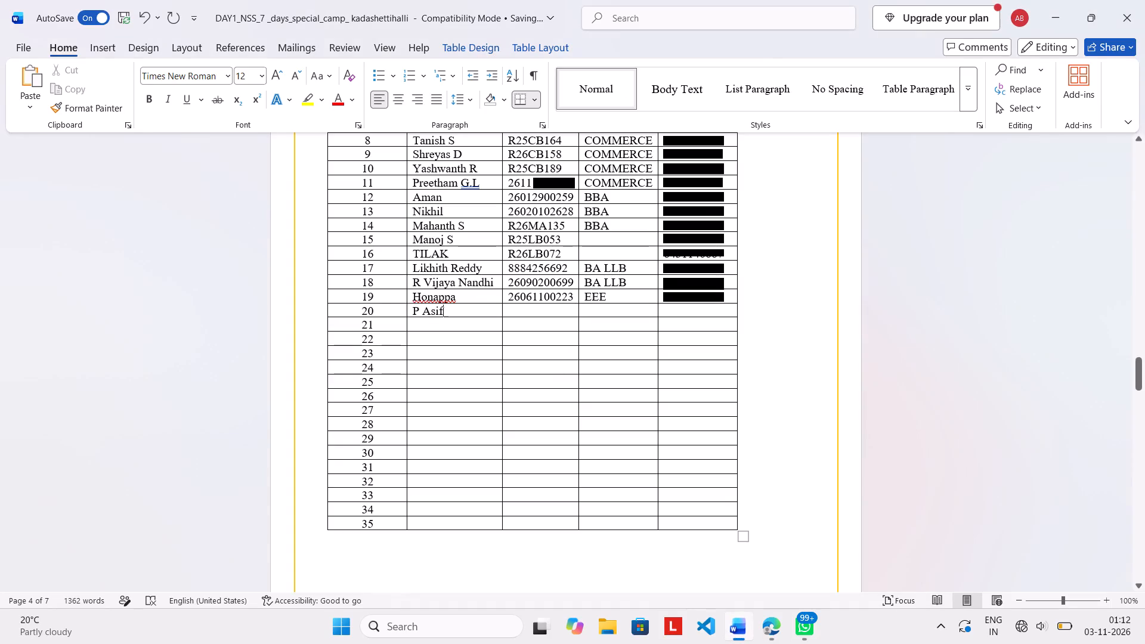
key(Right)
key(ctrl+v)
Copy the department EEE from row 20 of the boys list PDF into the Dept/Branch cell of row 20 in the report.
key(Right)
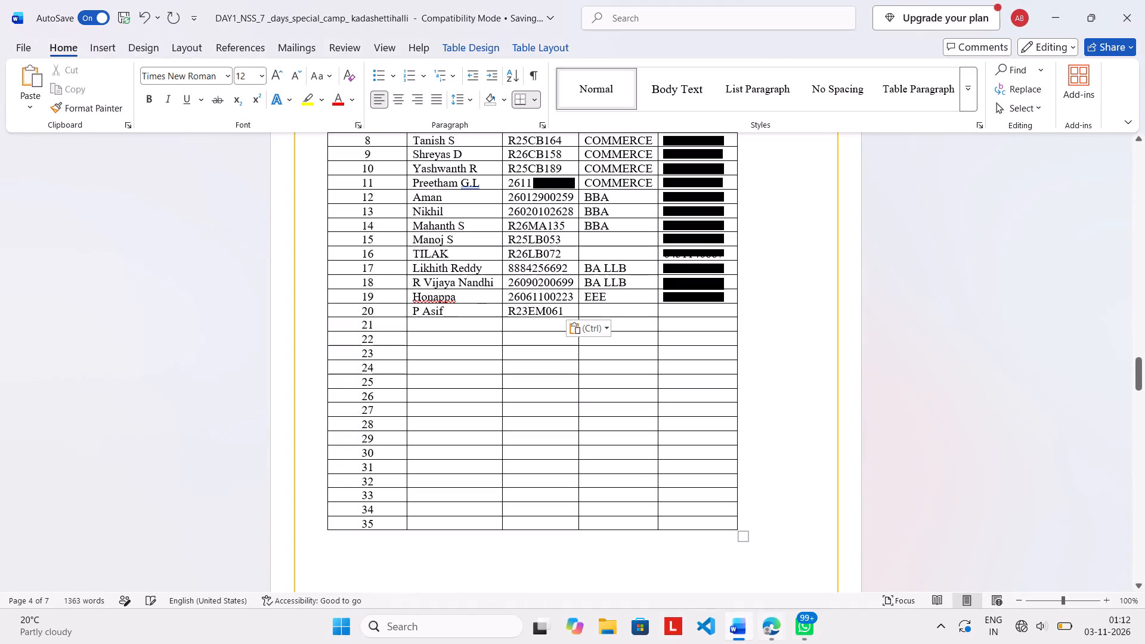
click(772, 622)
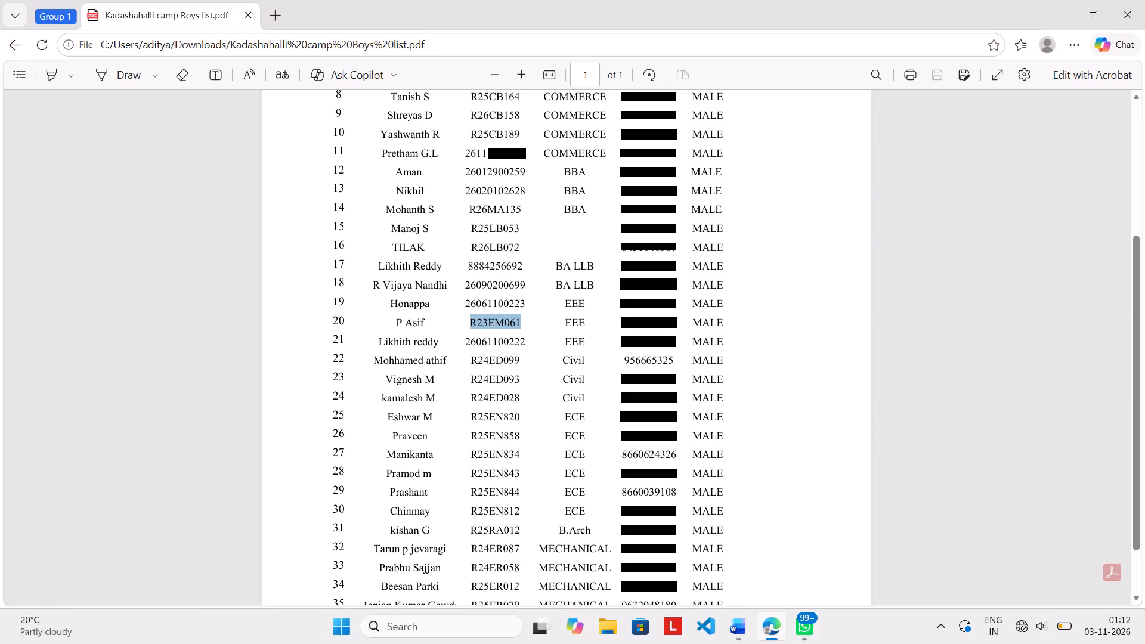
drag(565, 323, 605, 323)
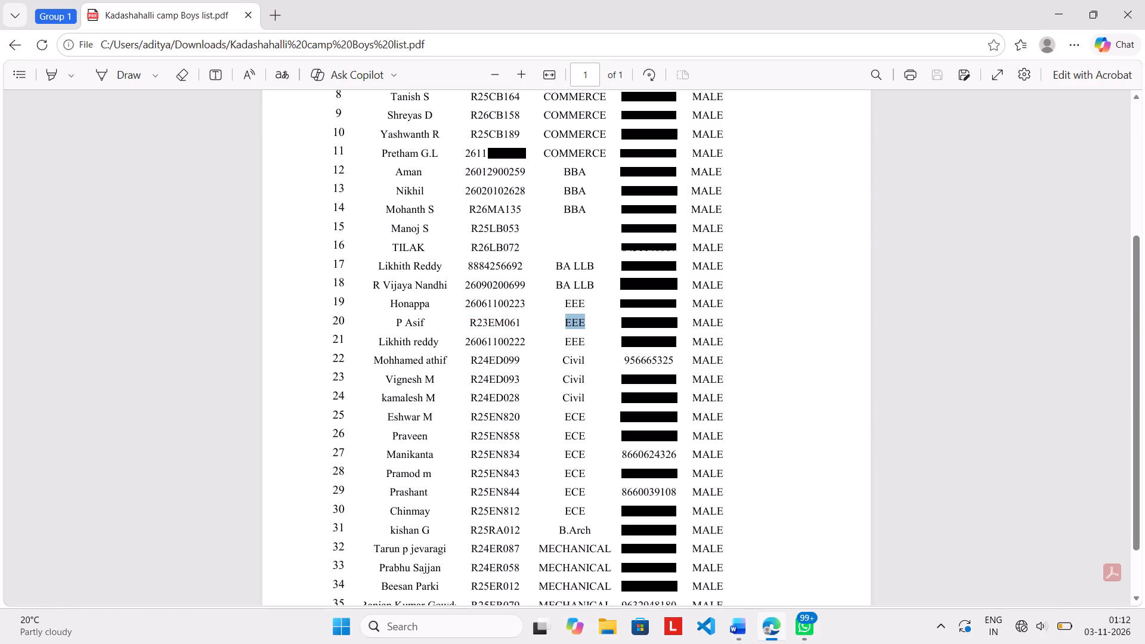
key(ctrl+c)
click(737, 631)
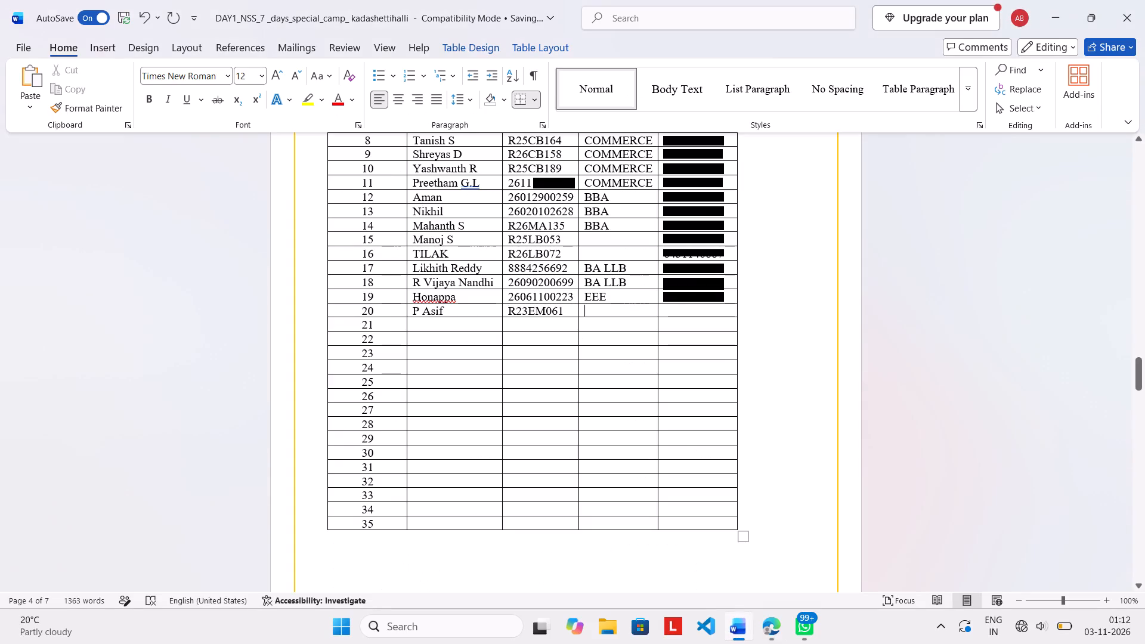
key(ctrl+v)
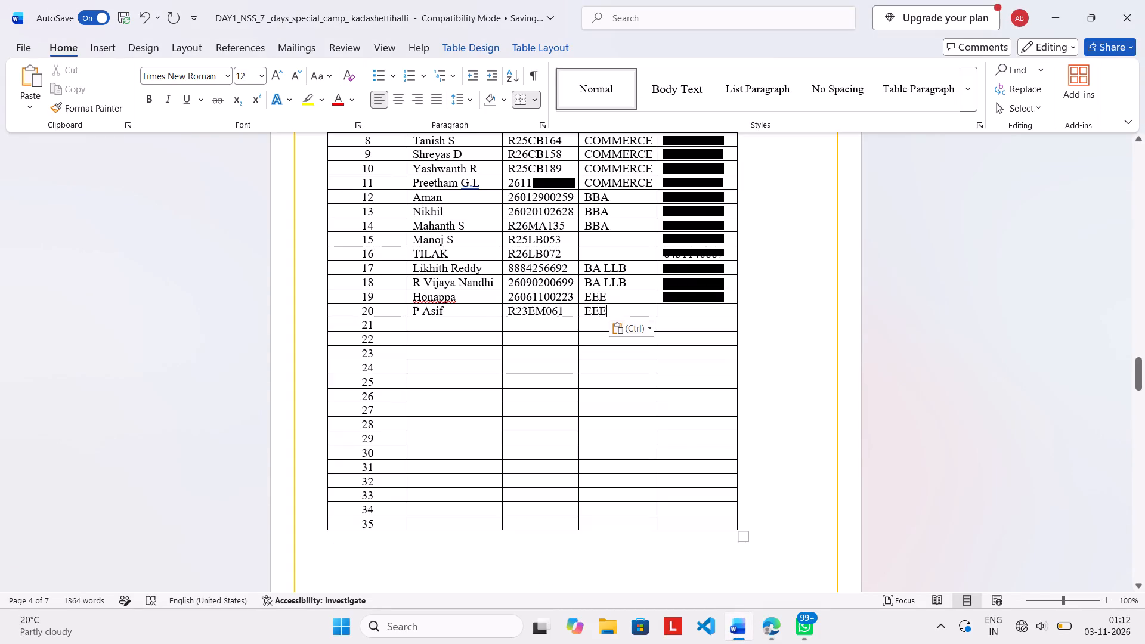
Copy the row 20 volunteer's contact number from the boys list PDF into the Number cell of row 20 in the report.
click(704, 315)
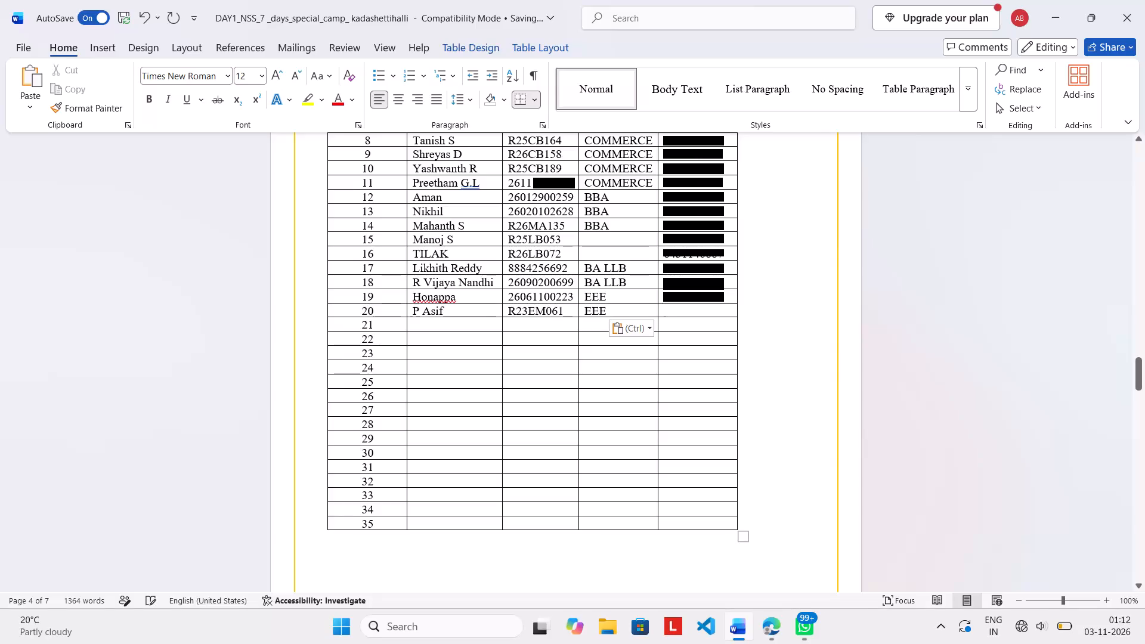
click(757, 624)
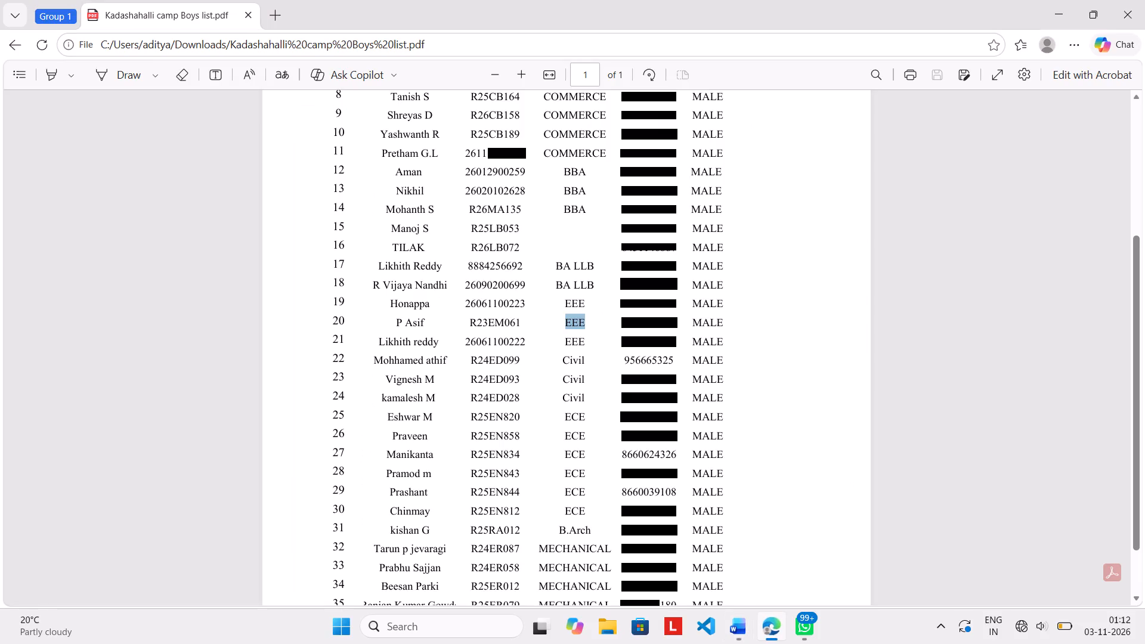
drag(624, 322, 680, 327)
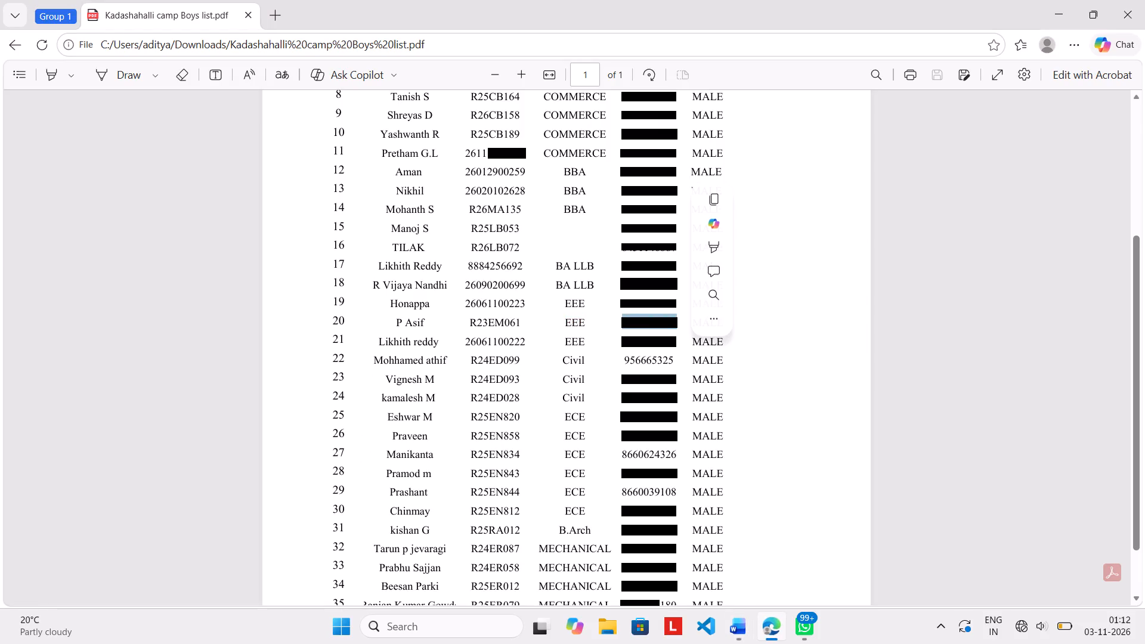
key(ctrl+c)
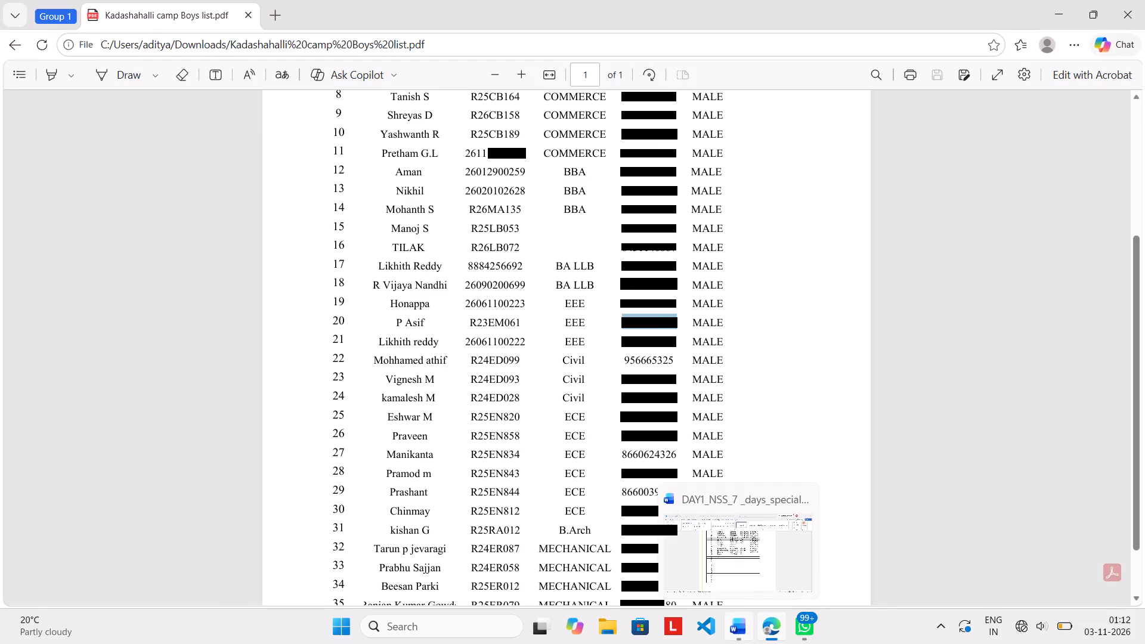
click(737, 532)
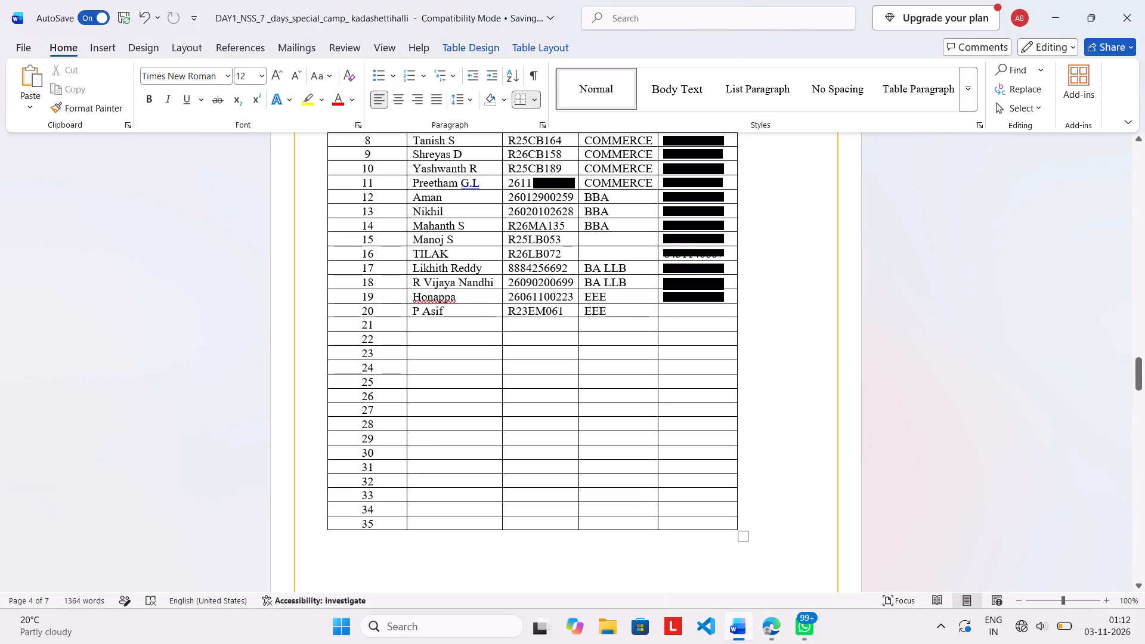
key(ctrl+v)
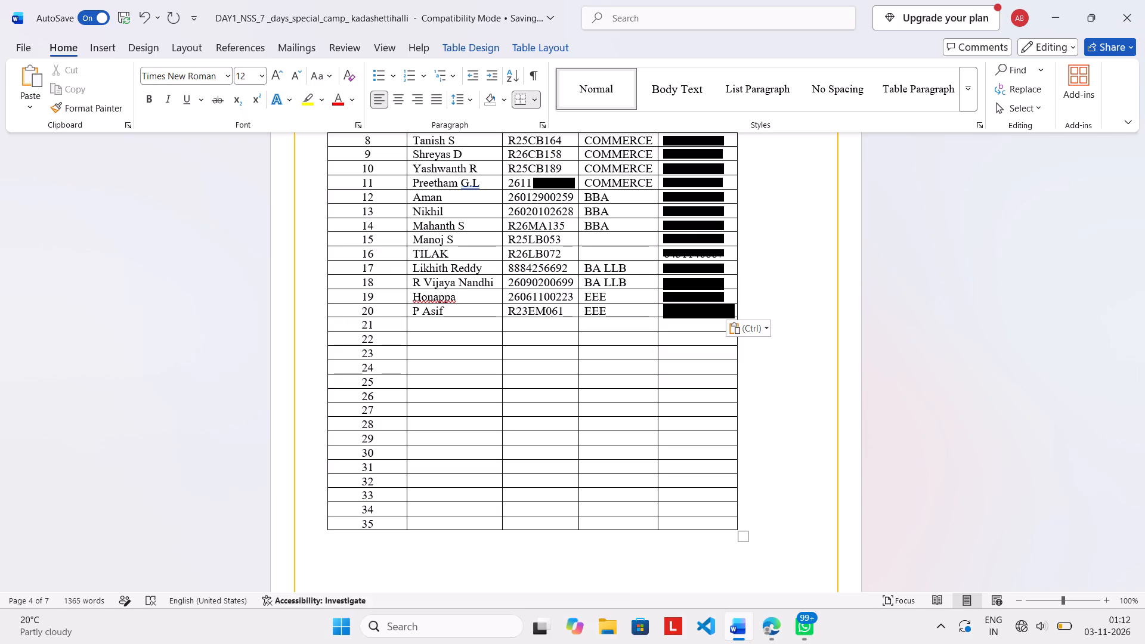
Copy the row 21 volunteer's name from the boys list PDF into the Name cell of row 21 in the report.
key(Down)
key(Left)
key(Left)
key(Left)
click(778, 630)
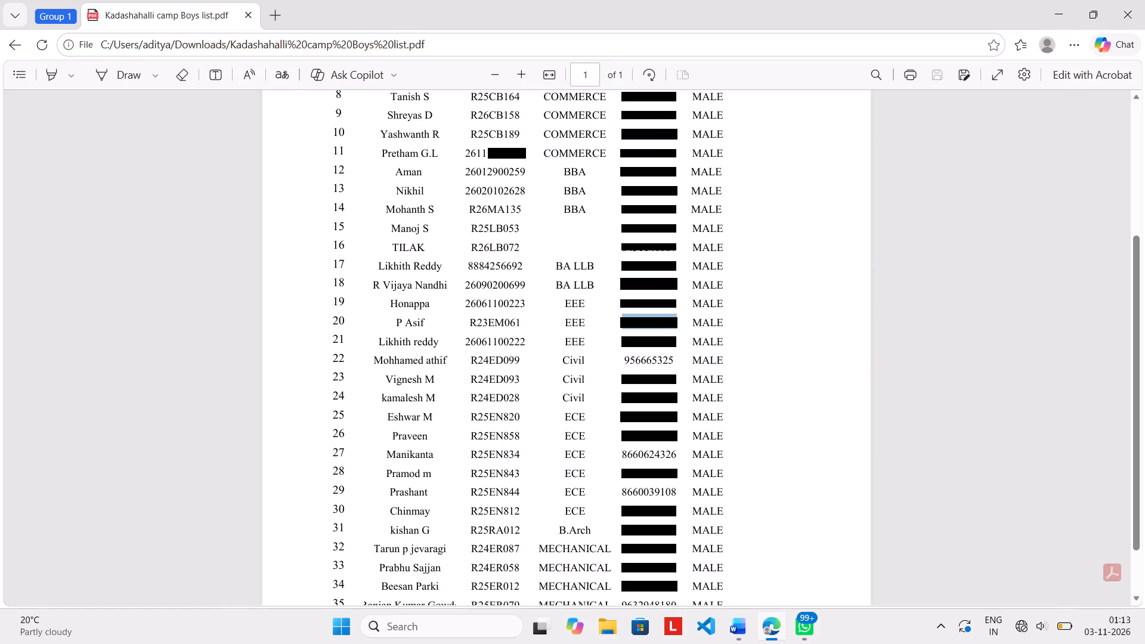
drag(382, 339, 453, 340)
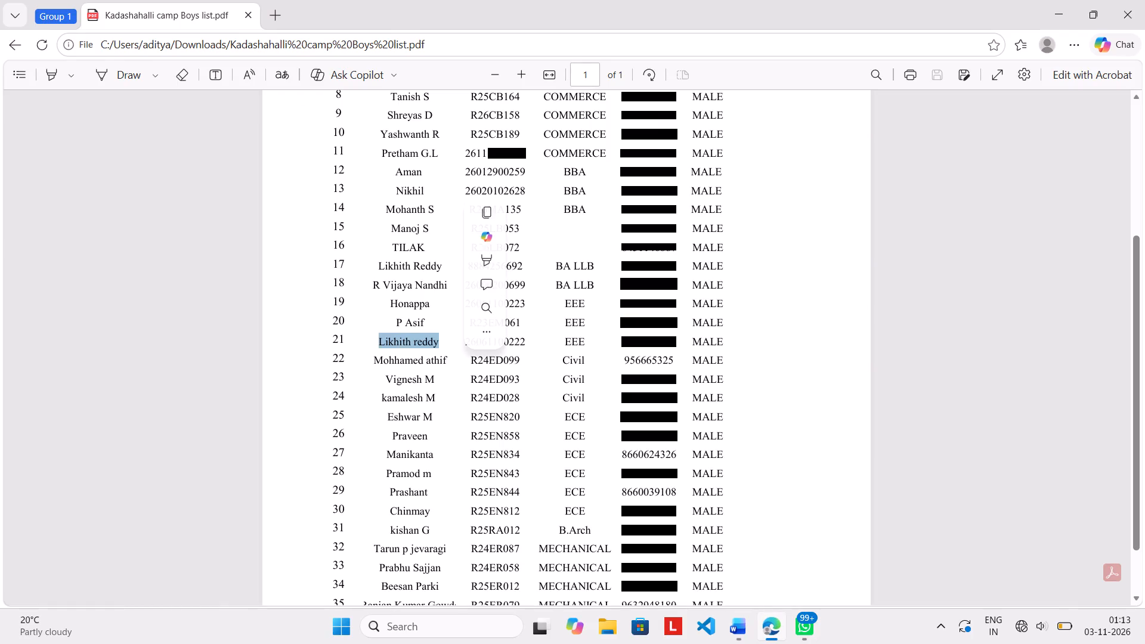
key(ctrl+c)
click(754, 628)
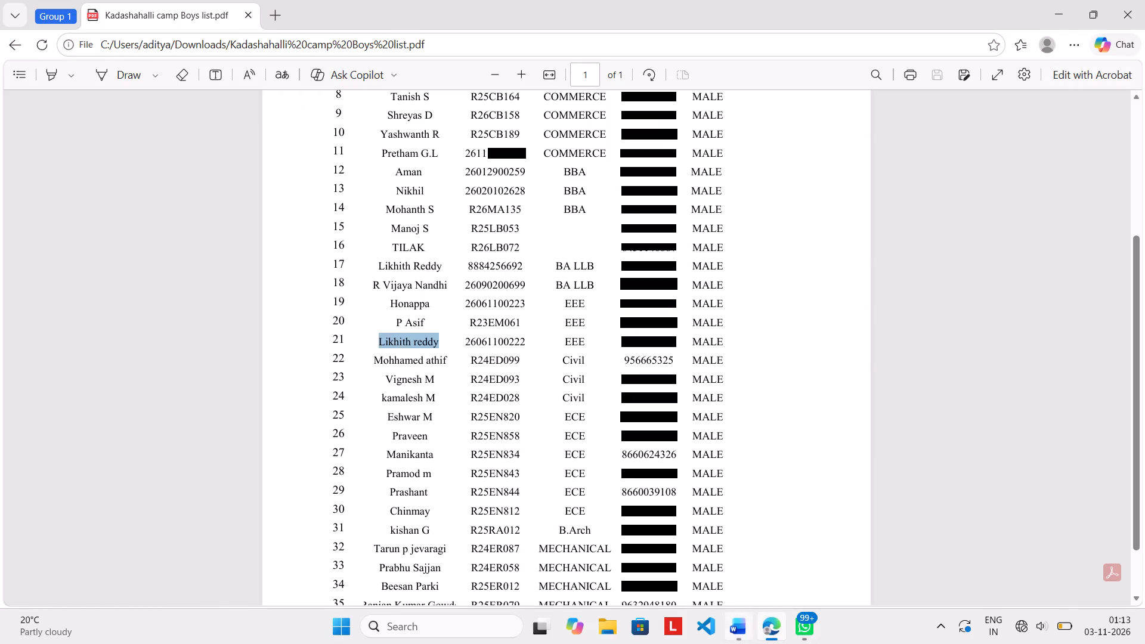
key(ctrl+v)
click(500, 375)
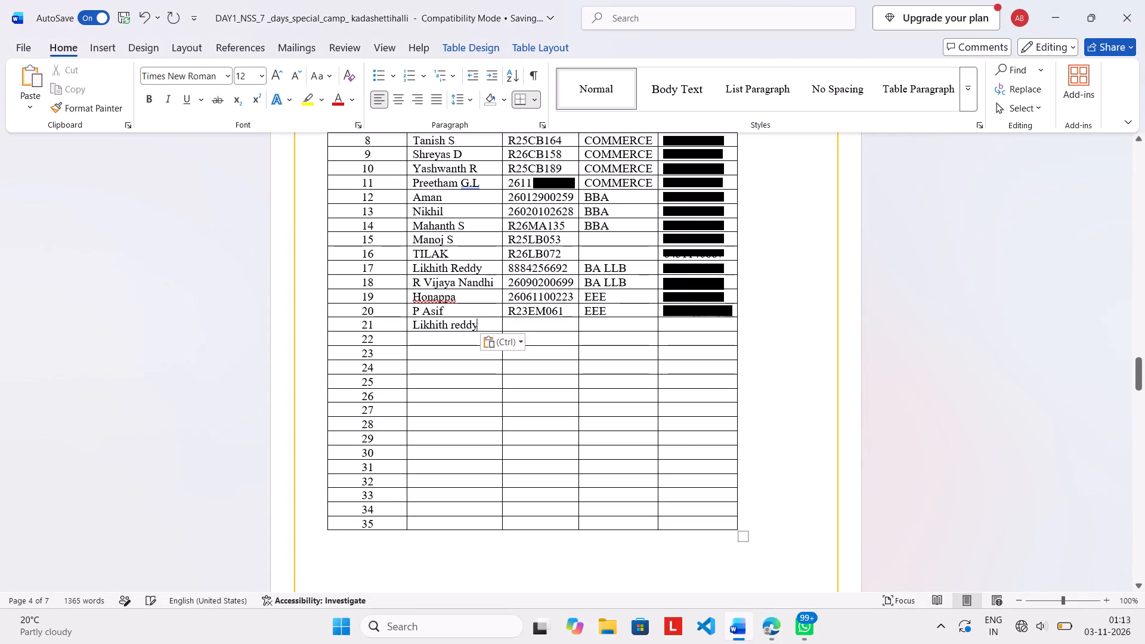
Copy the row 21 volunteer's SRN from the boys list PDF into the SRN No cell of row 21 in the report.
key(Right)
click(764, 630)
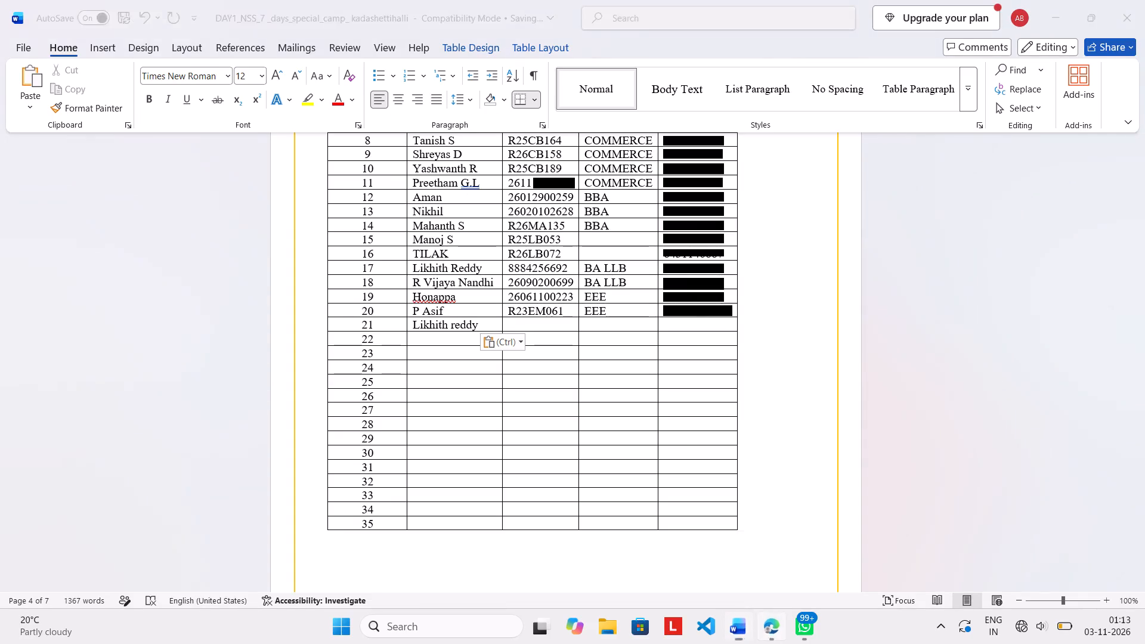
drag(467, 333, 536, 335)
drag(526, 339, 462, 348)
drag(465, 343, 471, 342)
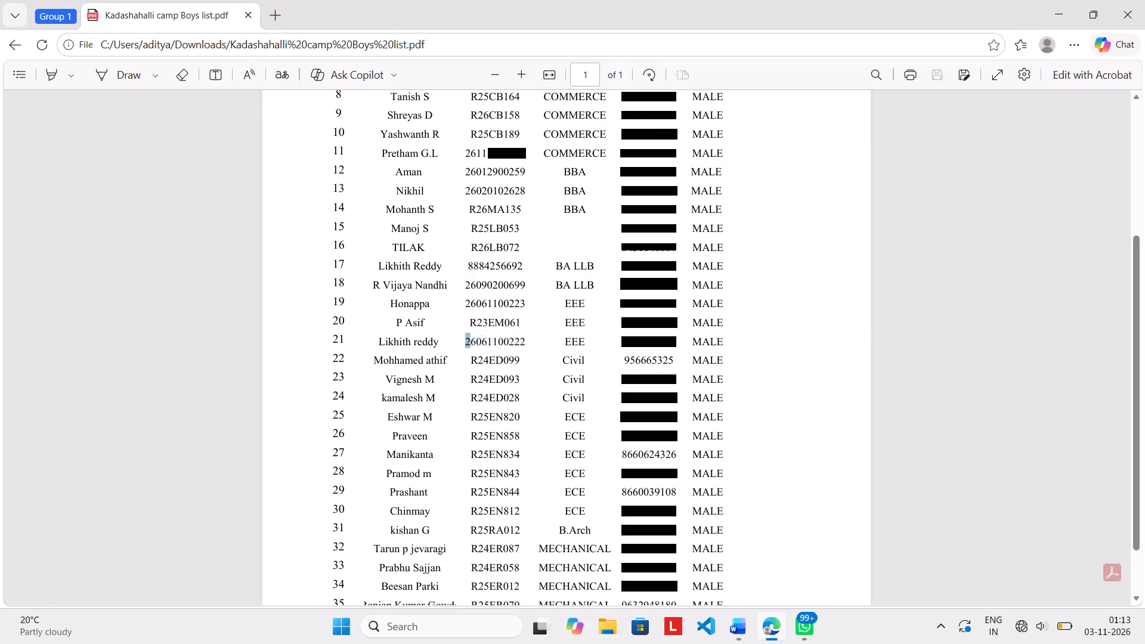
drag(471, 342, 528, 335)
key(ctrl+c)
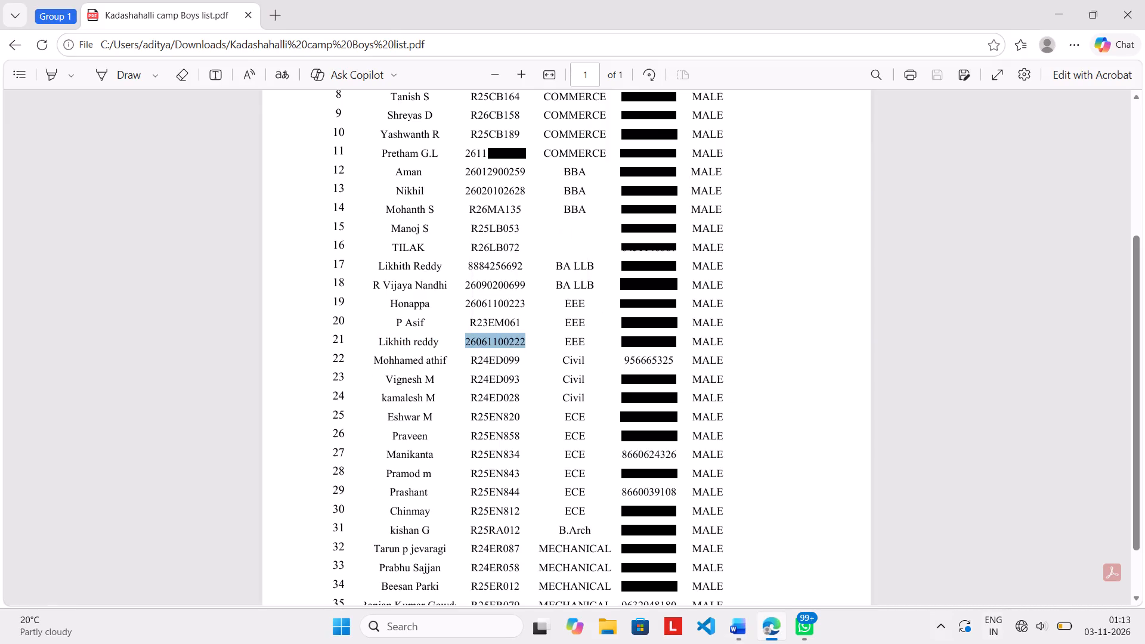
click(741, 621)
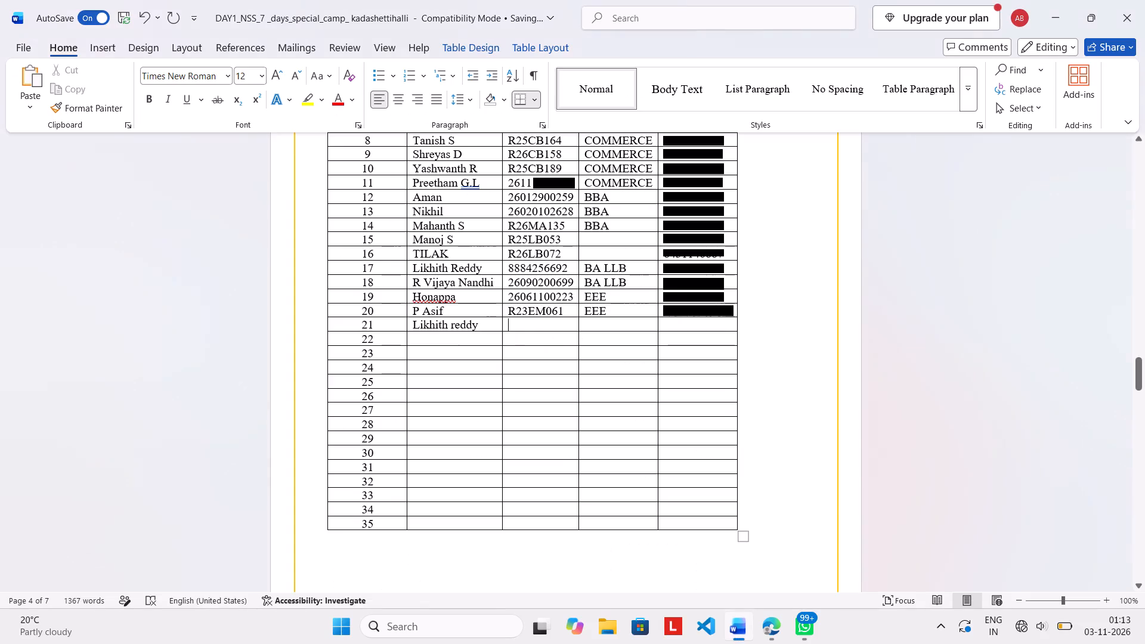
key(ctrl+v)
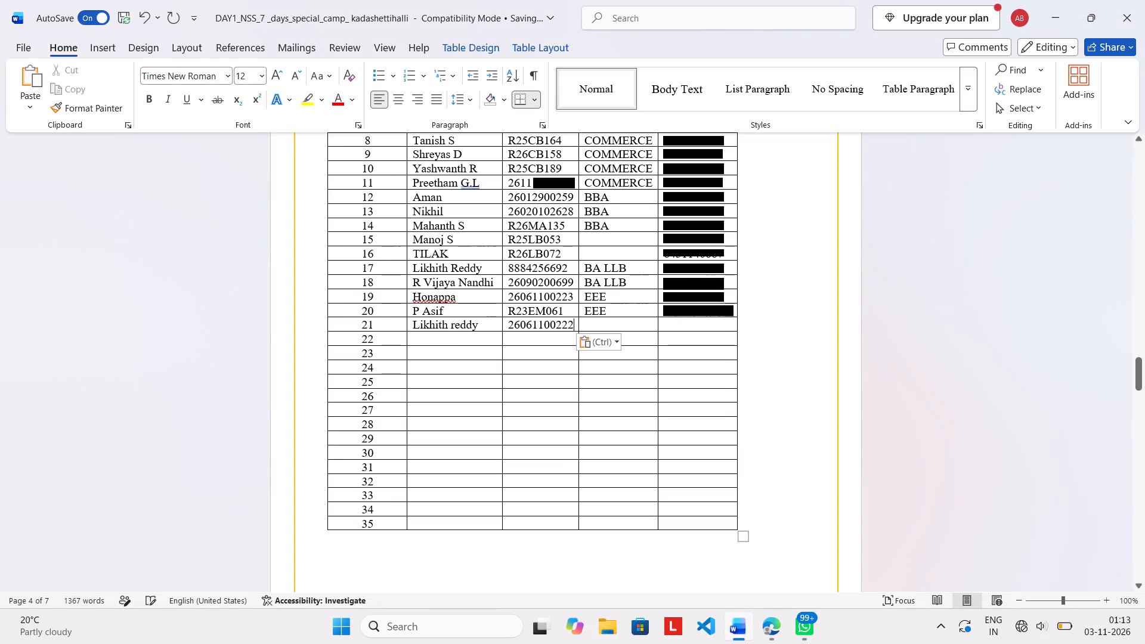
Copy the department EEE from row 21 of the boys list PDF into the Dept/Branch cell of row 21 in the report.
key(Right)
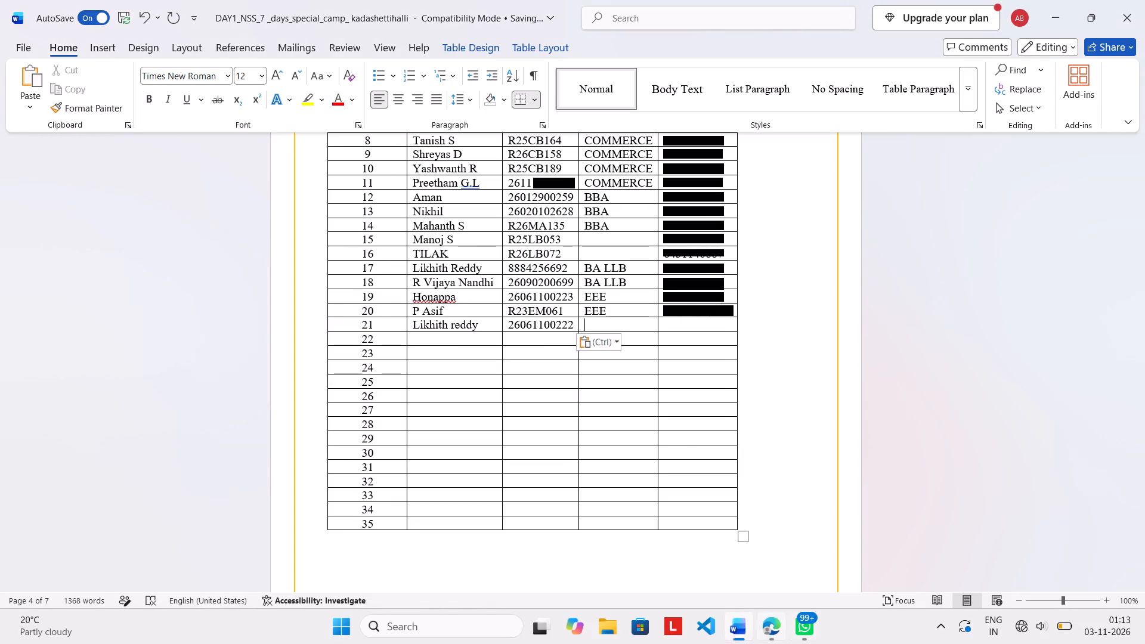
click(772, 629)
drag(566, 347, 592, 346)
key(ctrl+c)
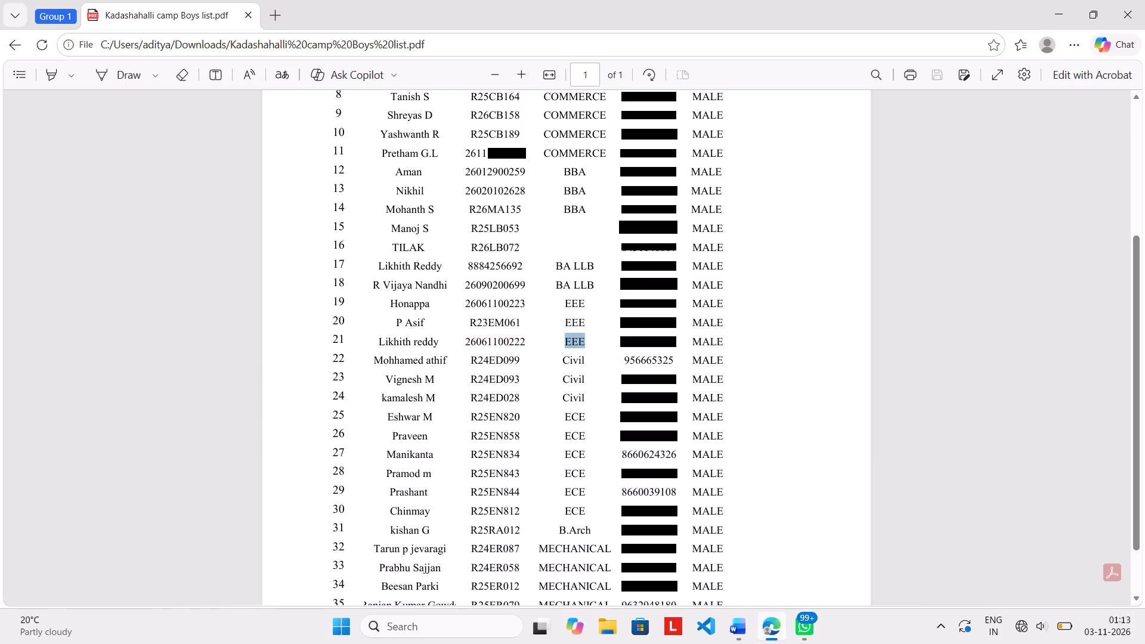
click(747, 631)
key(ctrl+v)
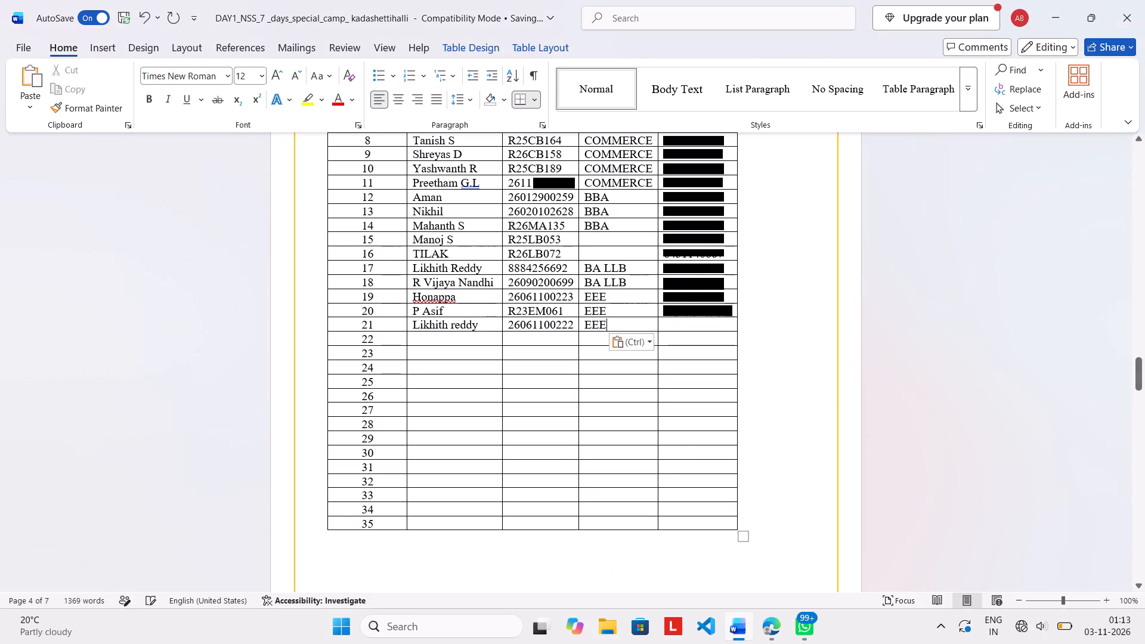
Copy the row 21 volunteer's contact number from the boys list PDF into the Number cell of row 21 in the report.
key(Right)
click(773, 621)
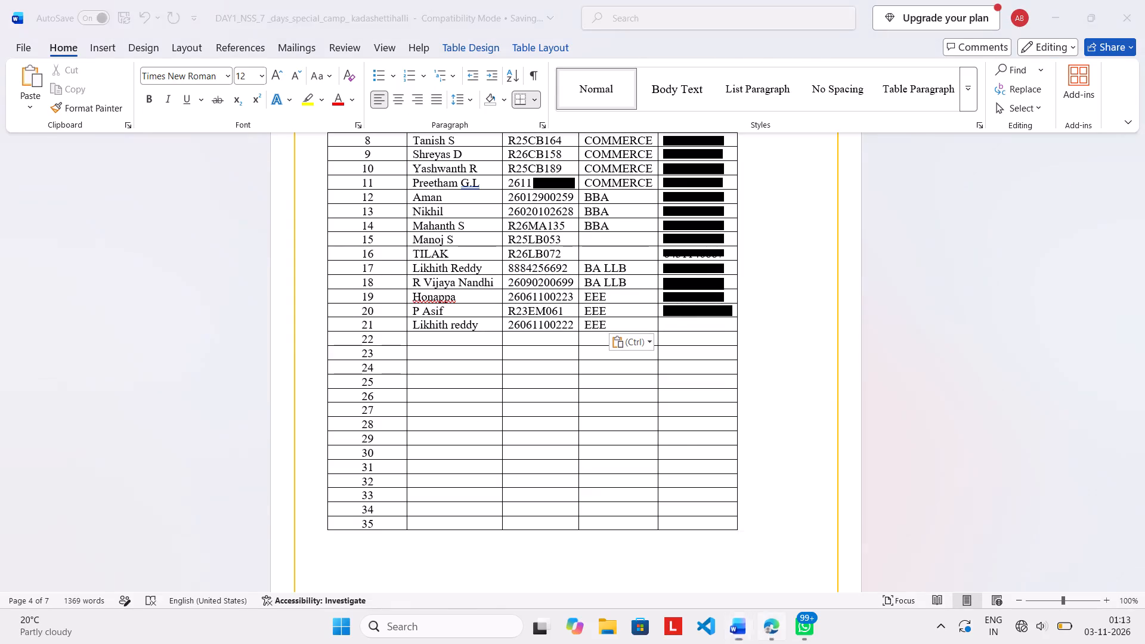
drag(621, 338, 678, 340)
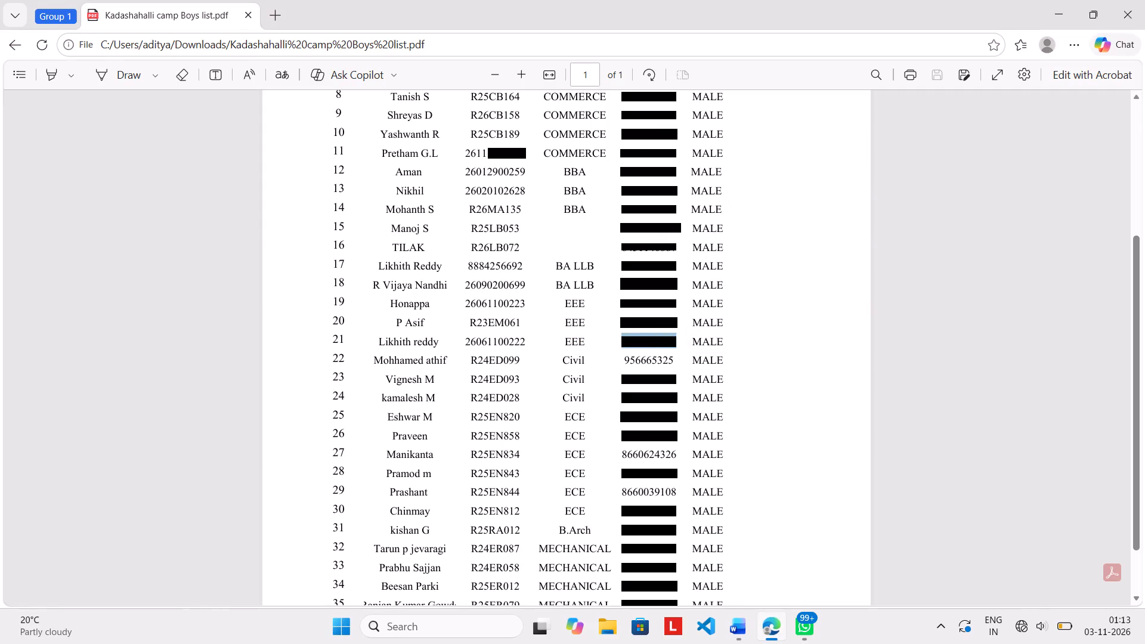
key(ctrl+c)
click(726, 615)
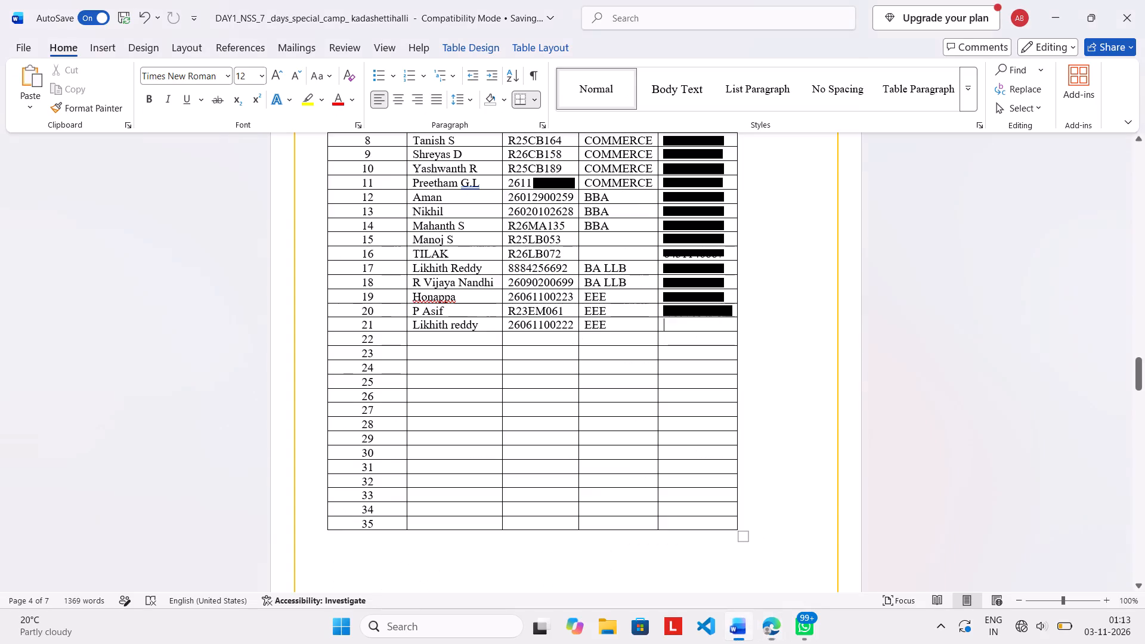
key(ctrl+v)
Copy the row 22 volunteer's name from the boys list PDF into the Name cell of row 22 in the report.
click(726, 615)
key(Down)
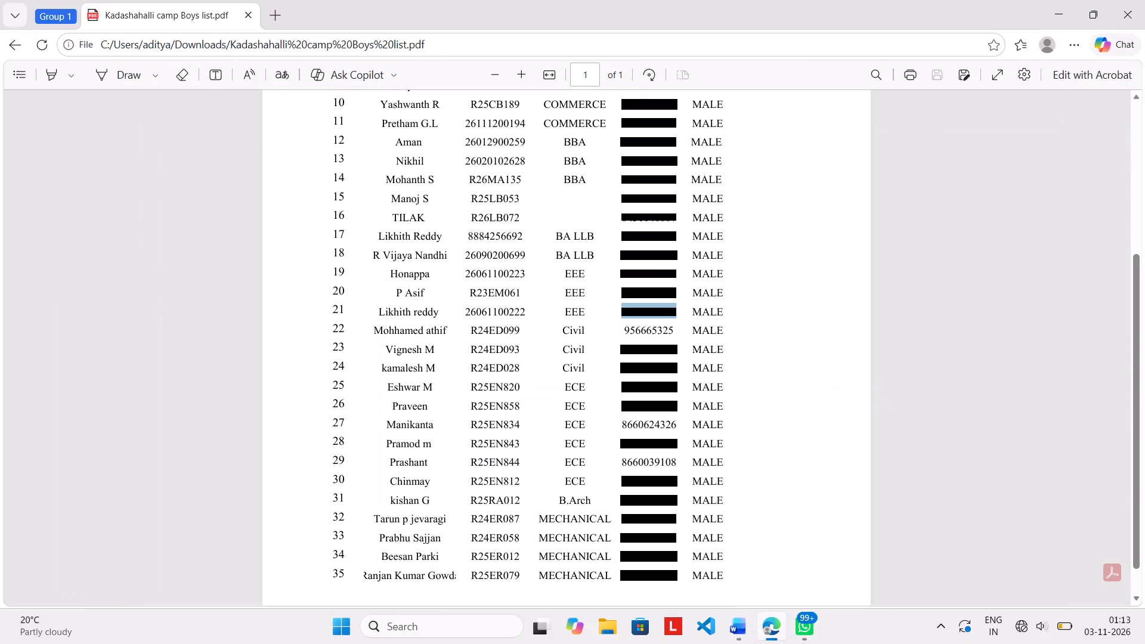
click(726, 615)
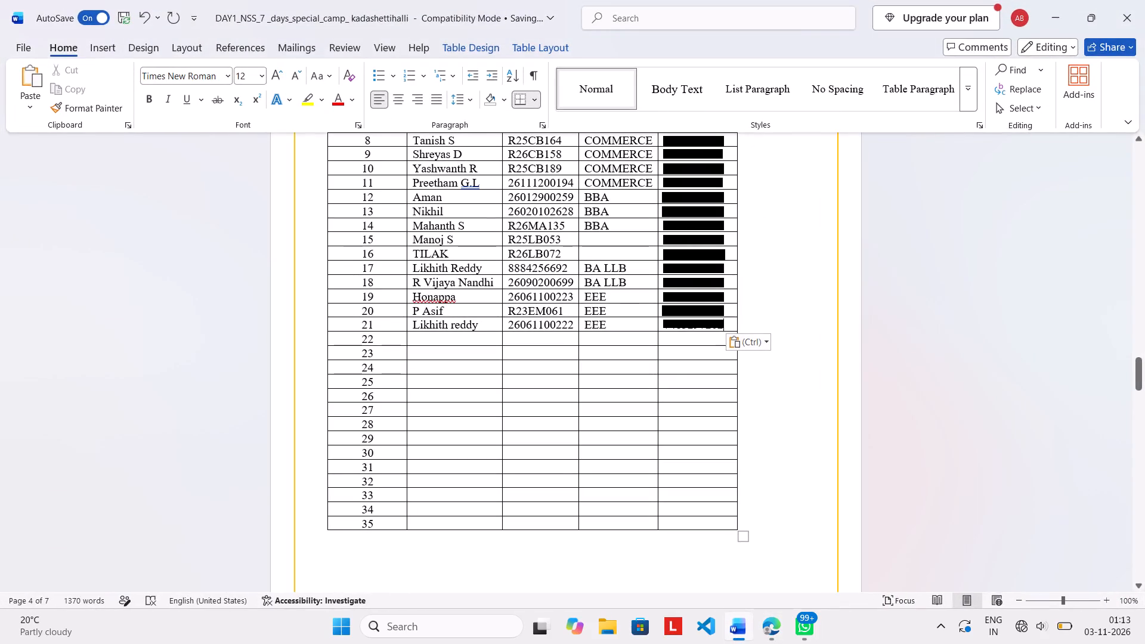
click(465, 349)
click(463, 345)
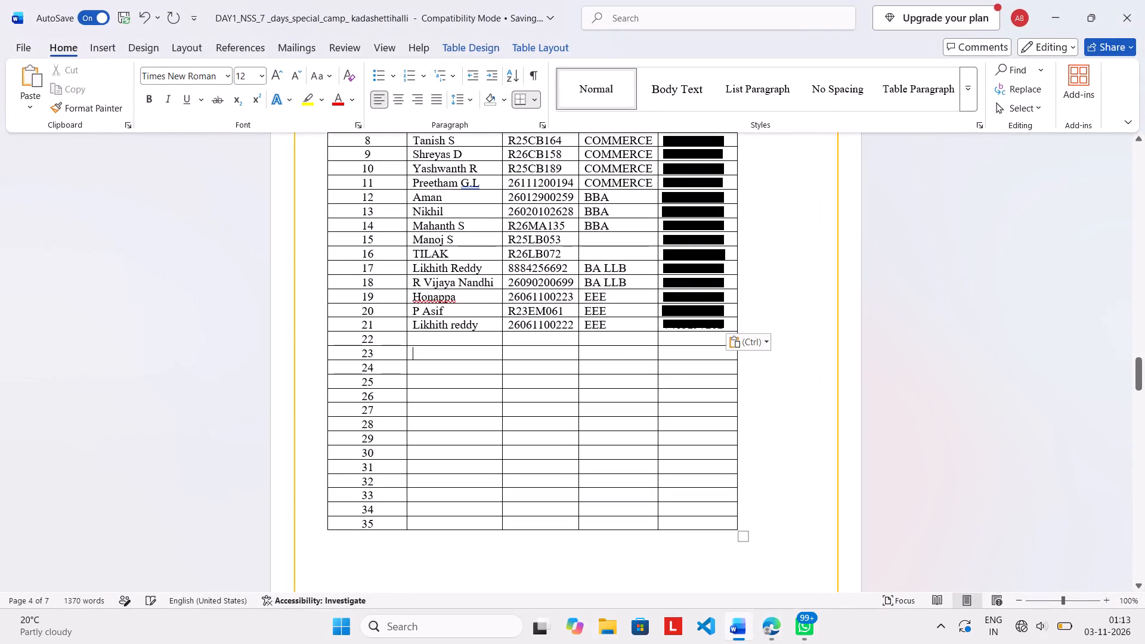
click(462, 340)
click(765, 621)
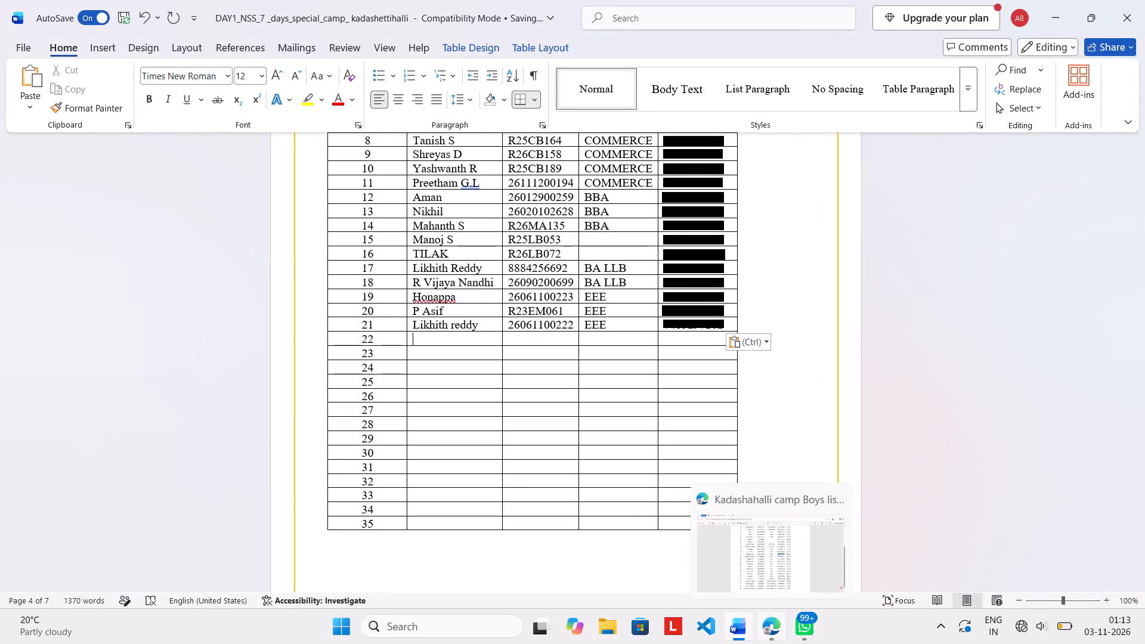
drag(367, 329, 377, 332)
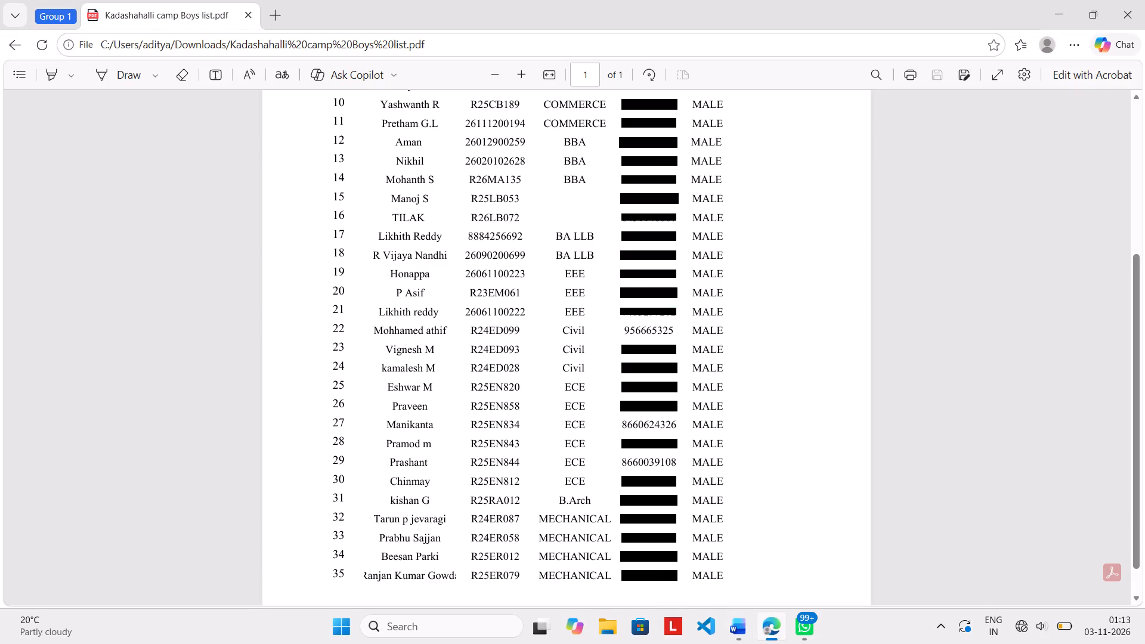
drag(377, 332, 452, 330)
key(ctrl+c)
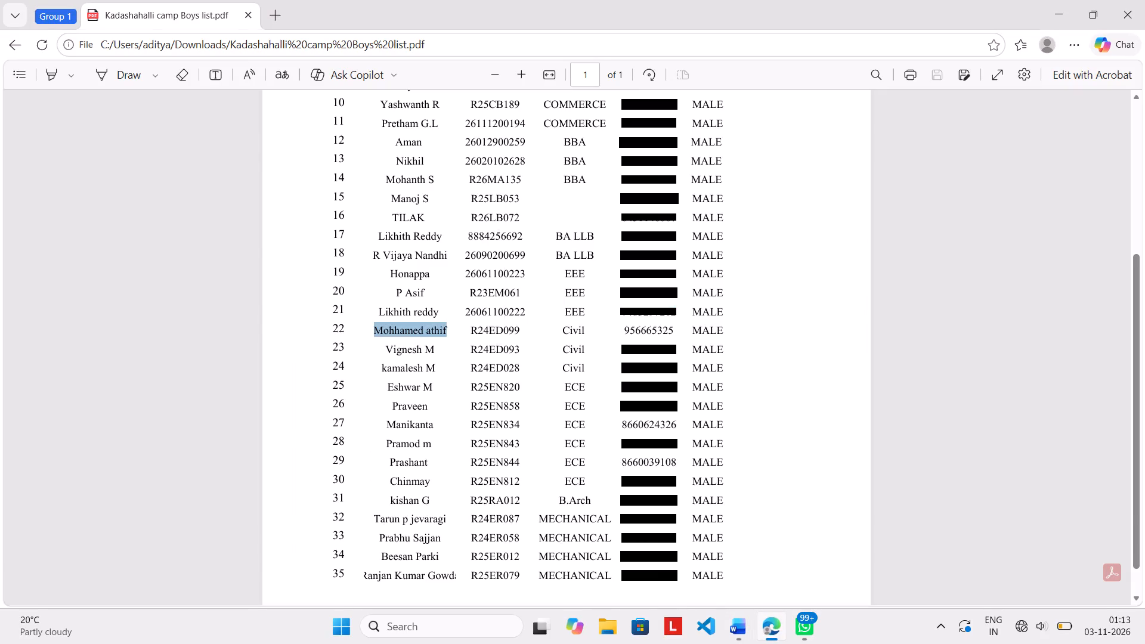
click(736, 621)
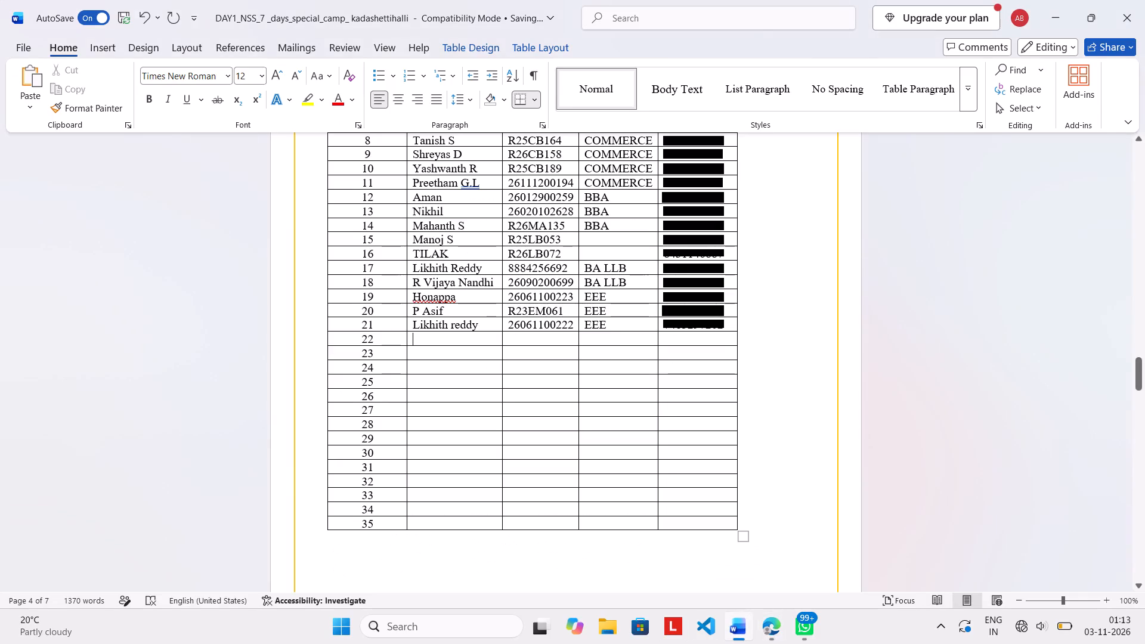
key(ctrl+v)
key(ctrl+c)
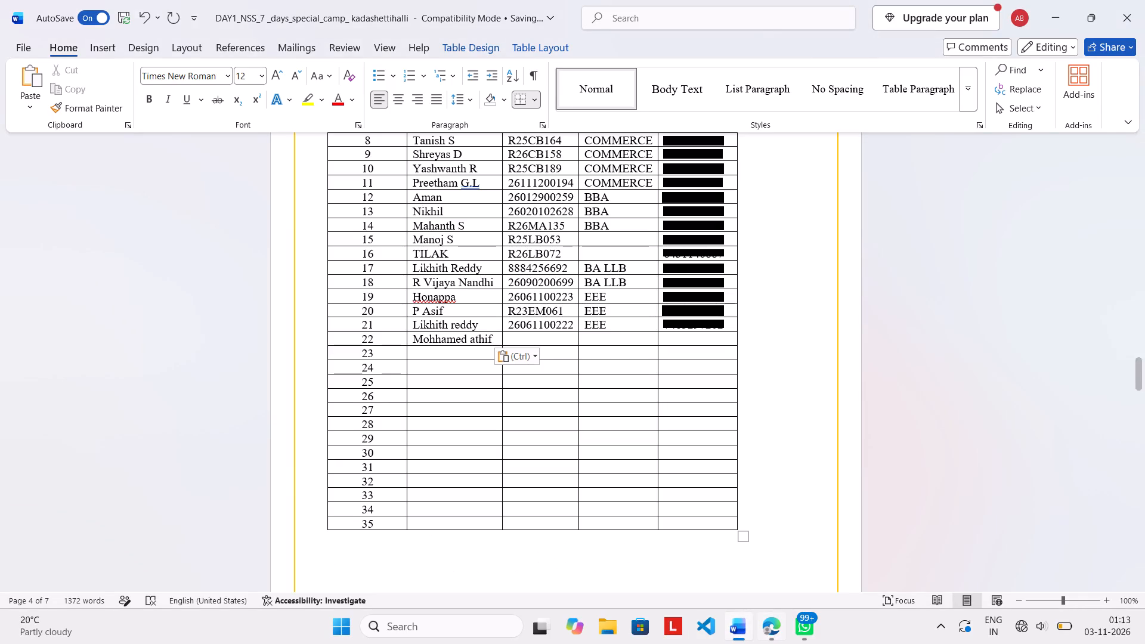
Copy the row 22 volunteer's SRN from the boys list PDF into the SRN No cell of row 22 in the report.
click(772, 633)
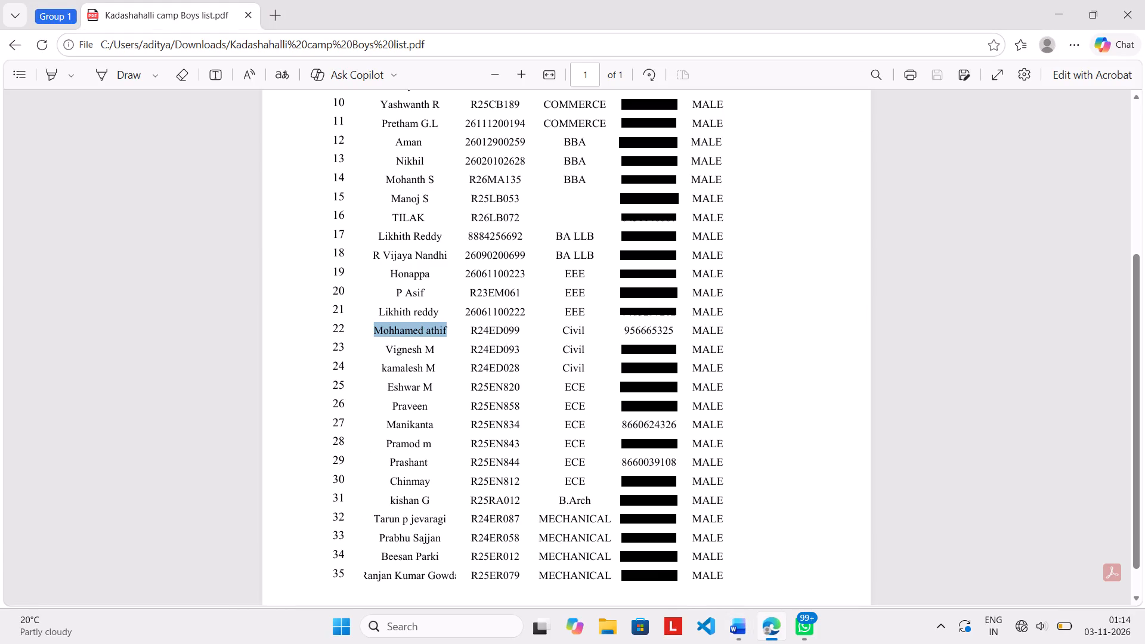
drag(475, 333, 519, 332)
key(ctrl+c)
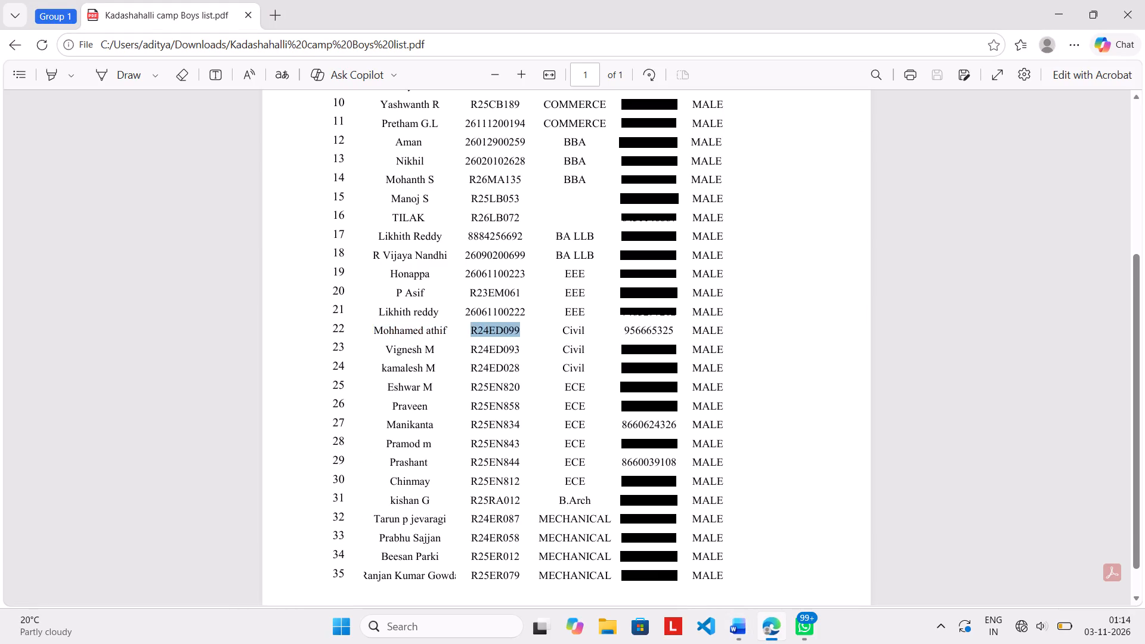
click(732, 620)
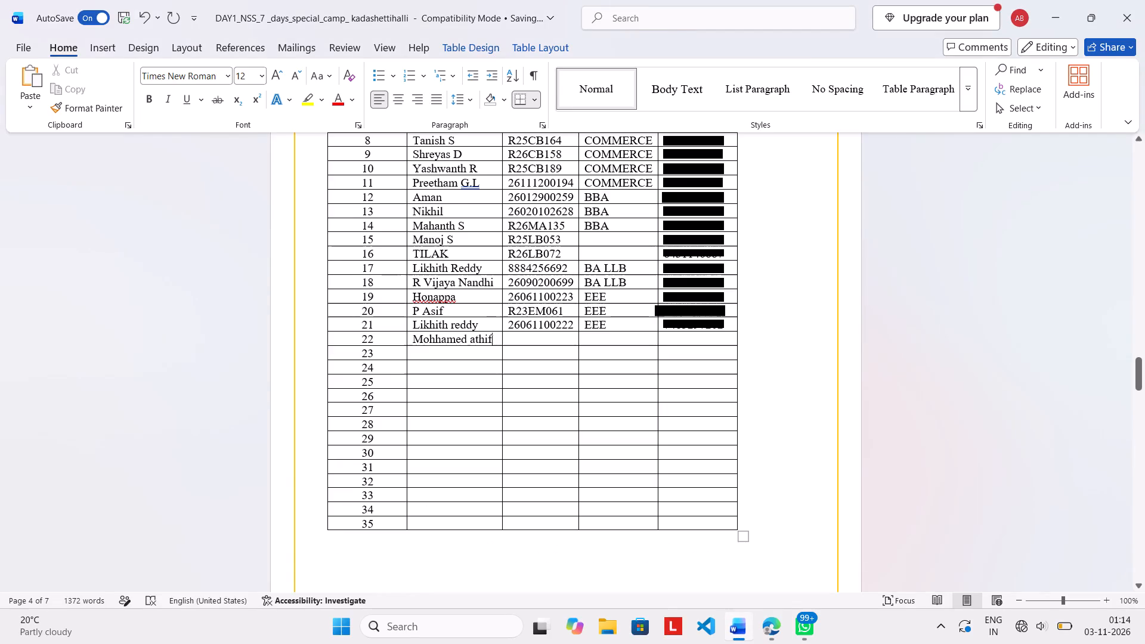
click(530, 343)
key(ctrl+v)
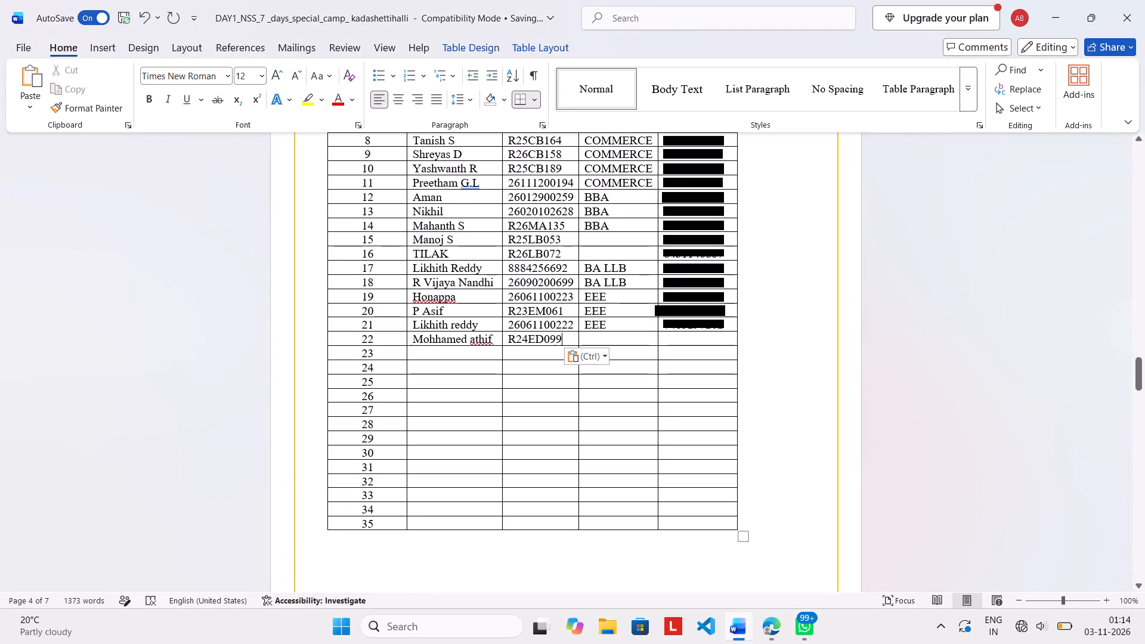
Copy the department Civil from row 22 of the boys list PDF into the Dept/Branch cell of row 22 in the report.
click(782, 624)
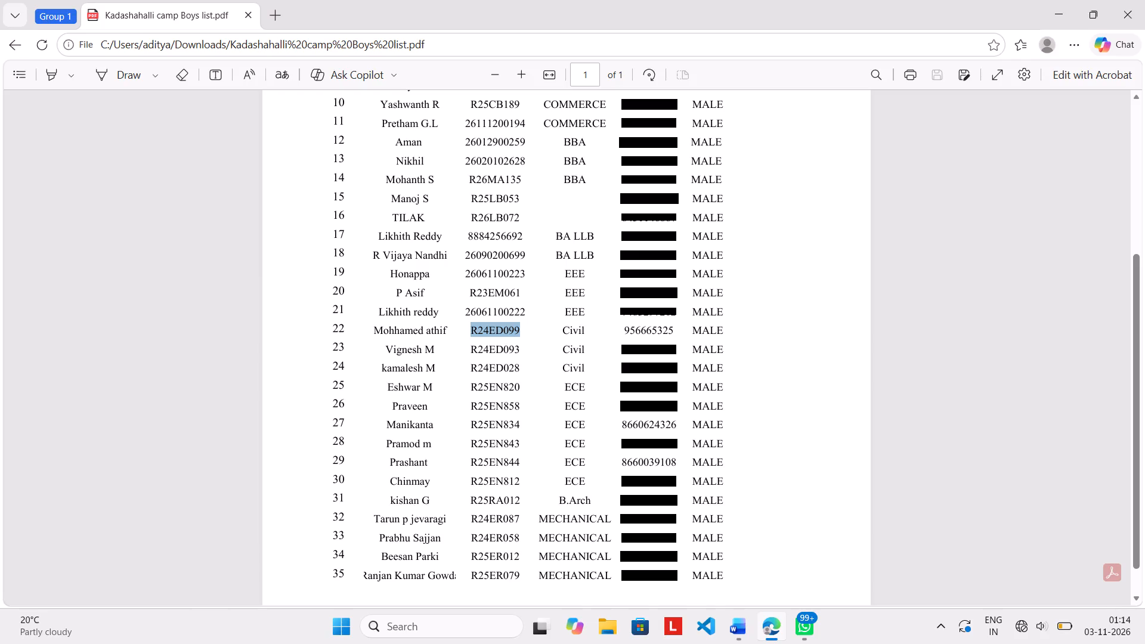
click(751, 626)
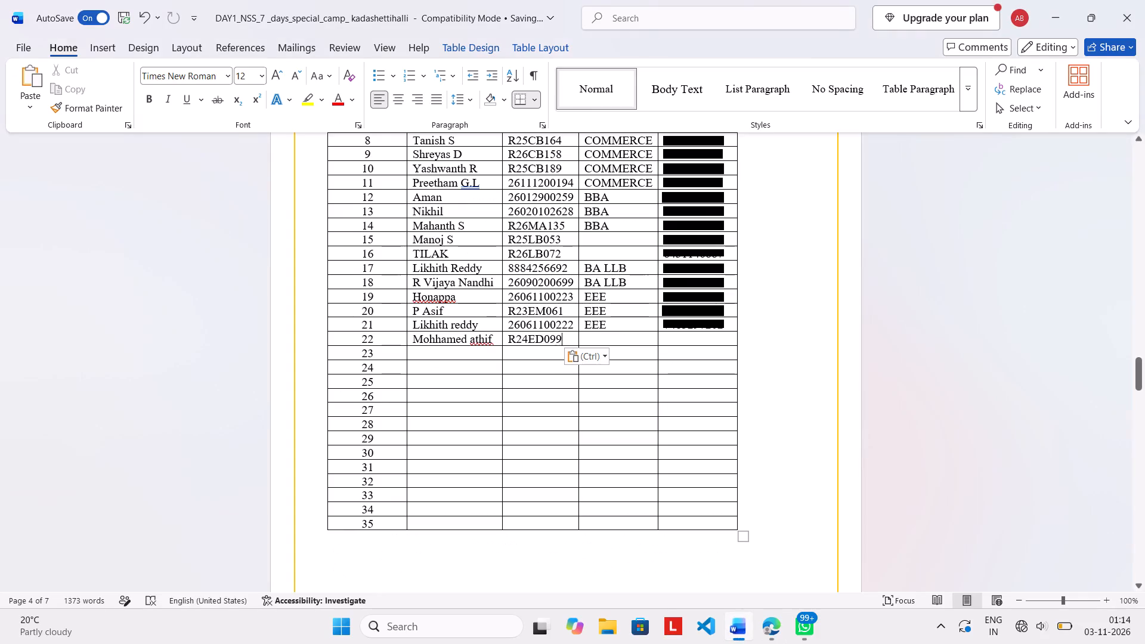
click(776, 643)
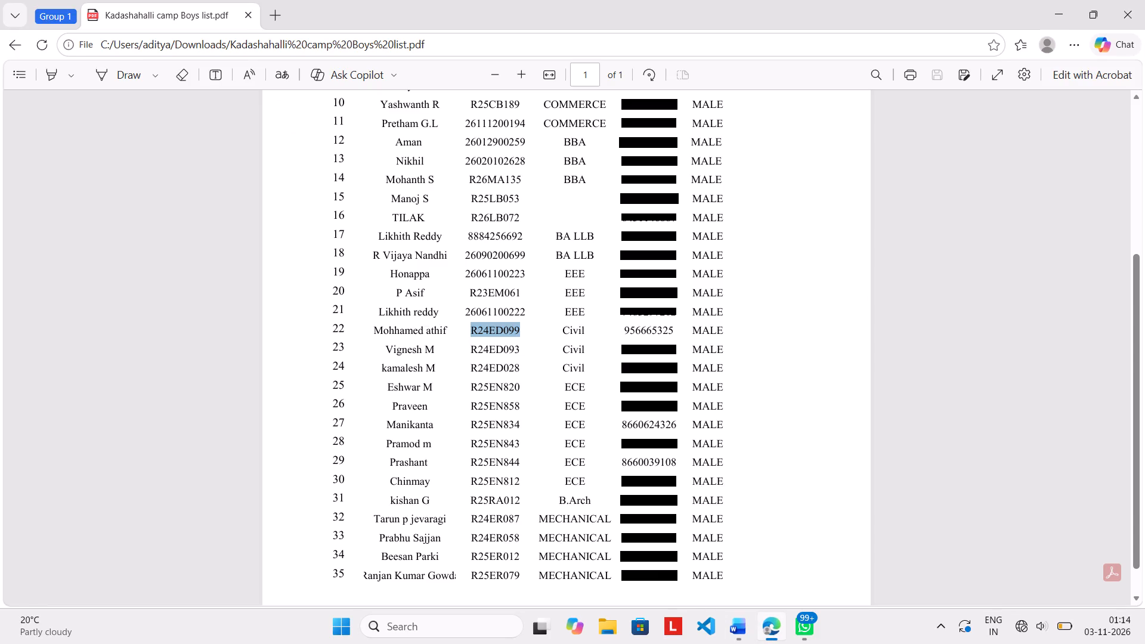
drag(564, 329, 595, 332)
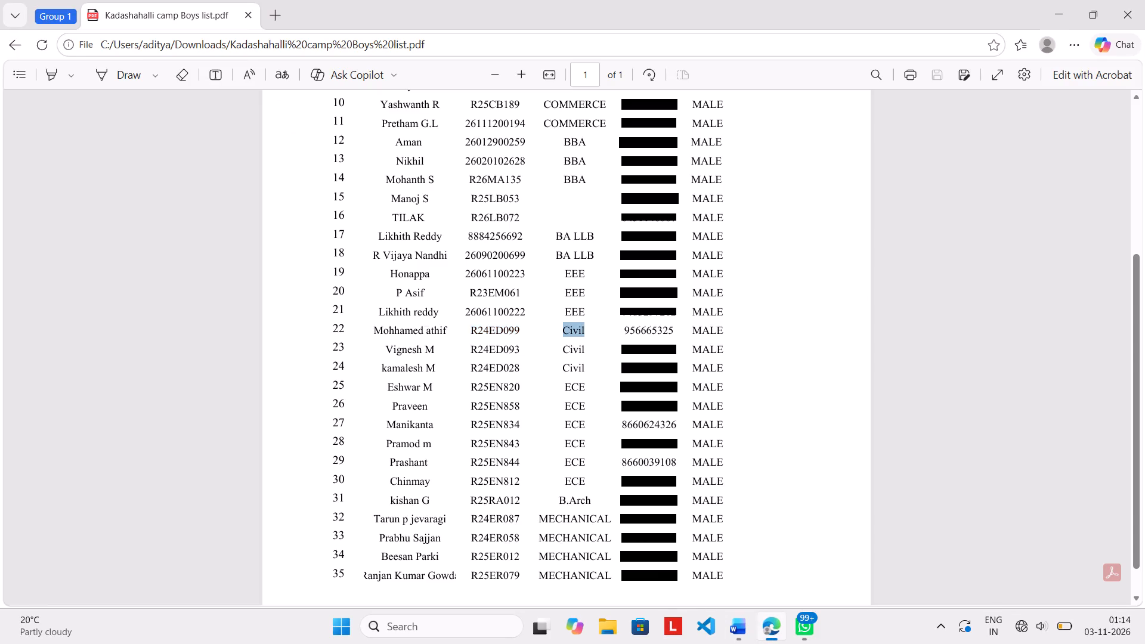
key(ctrl+c)
click(734, 625)
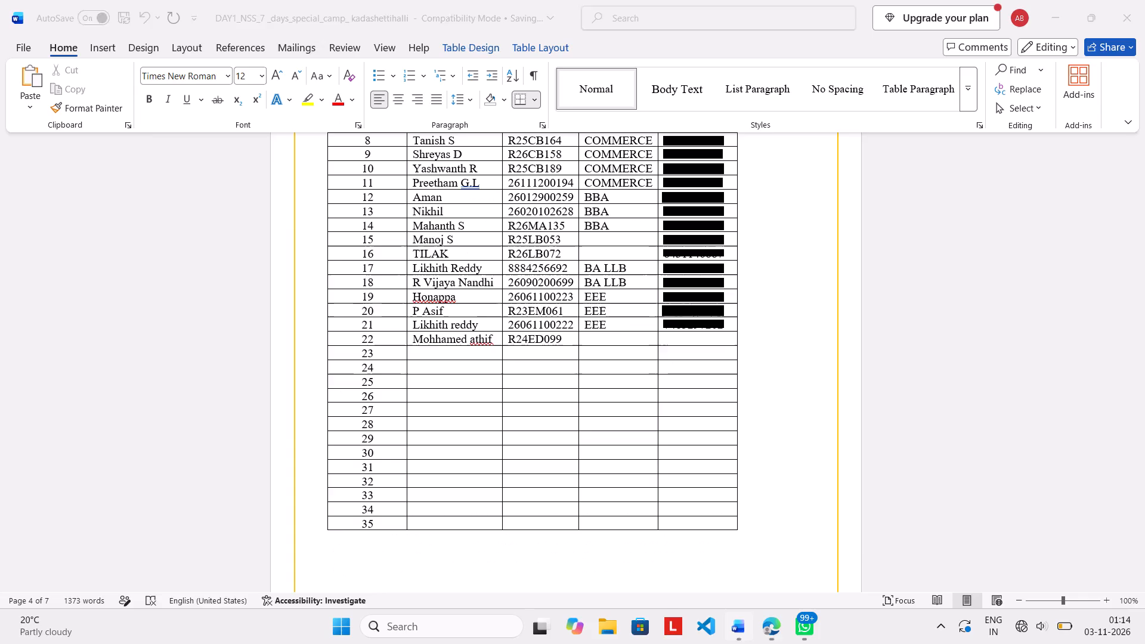
click(626, 350)
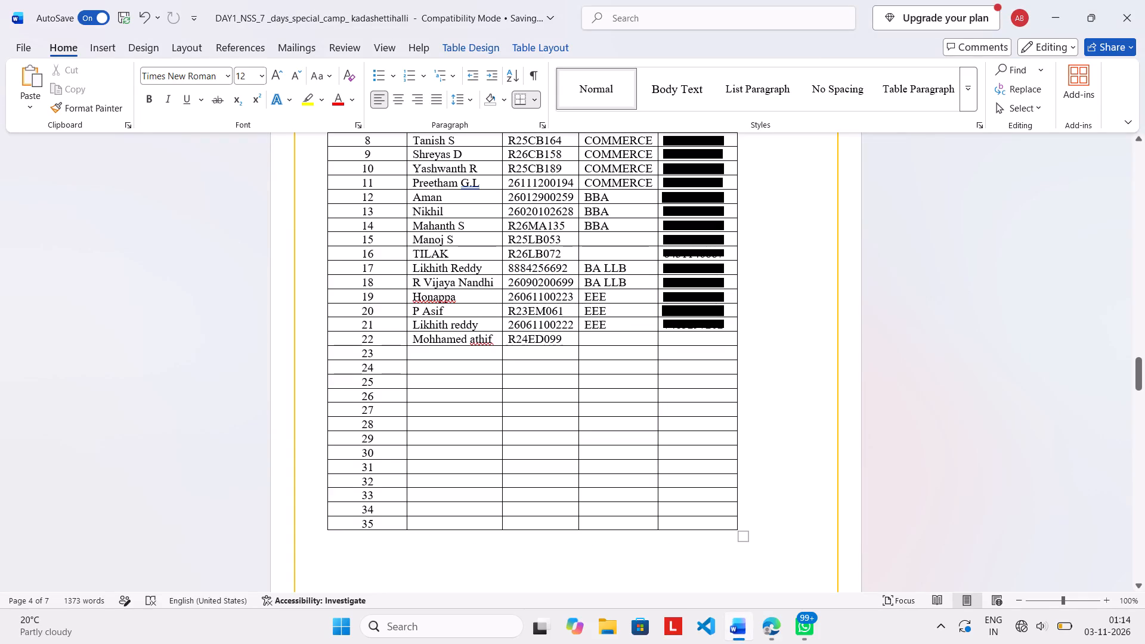
click(626, 340)
key(ctrl+v)
Copy the row 22 volunteer's contact number from the boys list PDF into the Number cell of row 22 in the report.
click(693, 340)
click(763, 630)
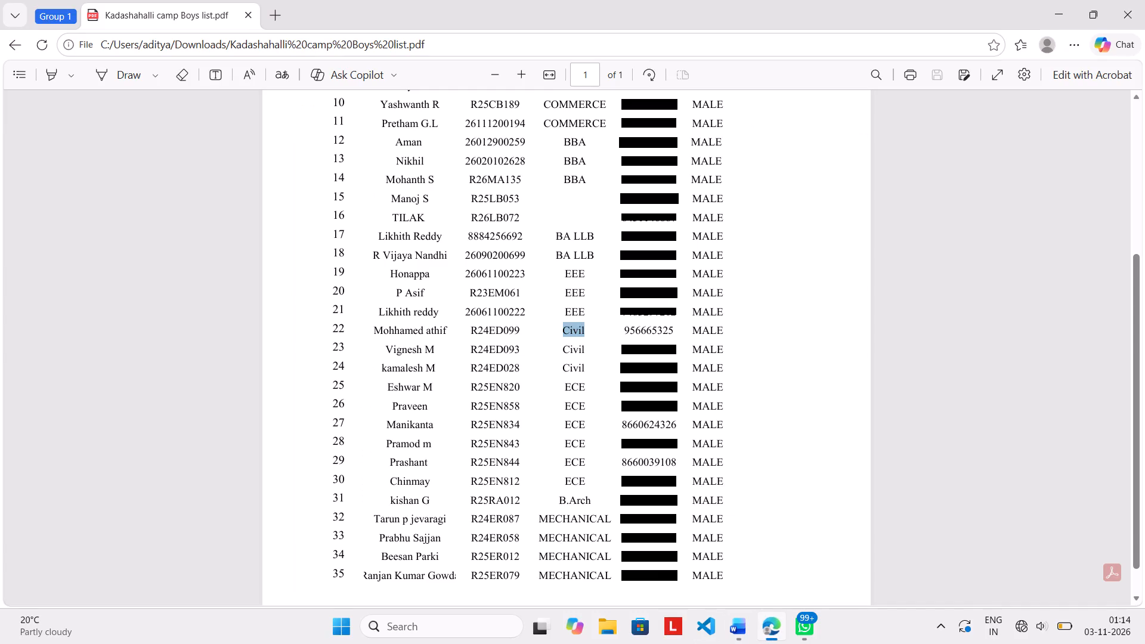
drag(622, 325, 681, 326)
key(ctrl+c)
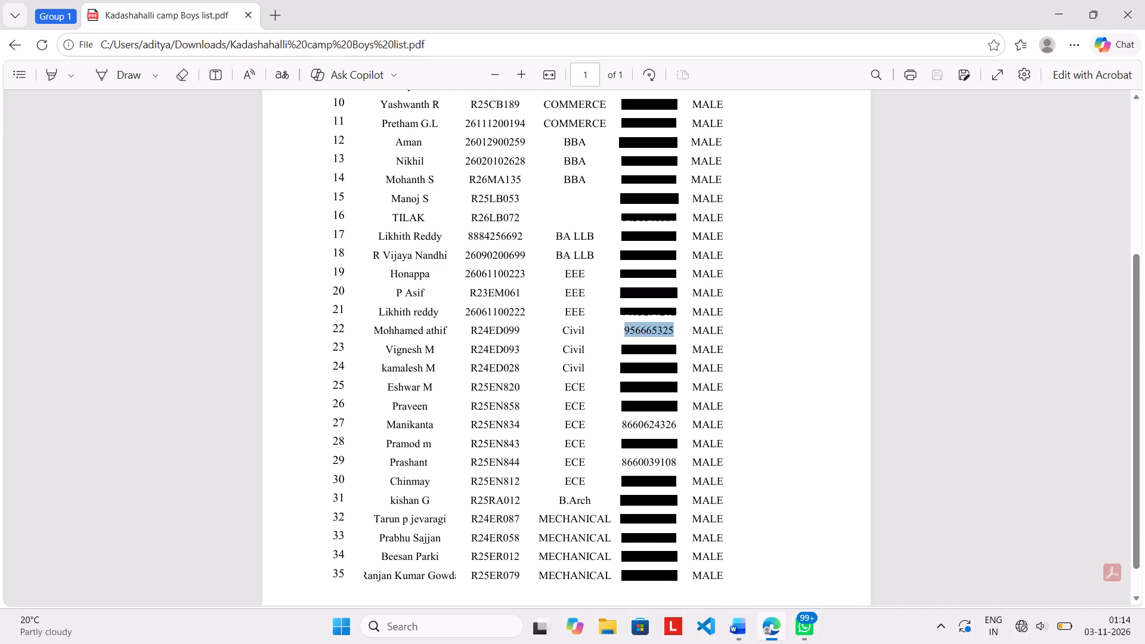
click(732, 623)
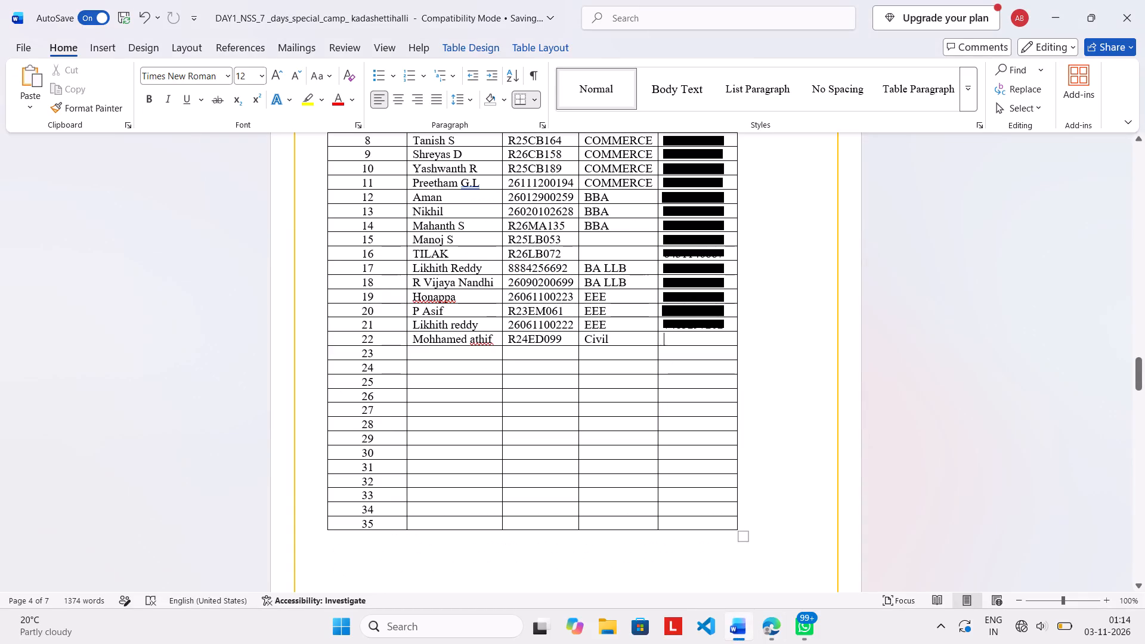
key(ctrl+v)
Copy the row 23 volunteer's name from the boys list PDF into the Name cell of row 23 in the report.
click(774, 606)
click(775, 627)
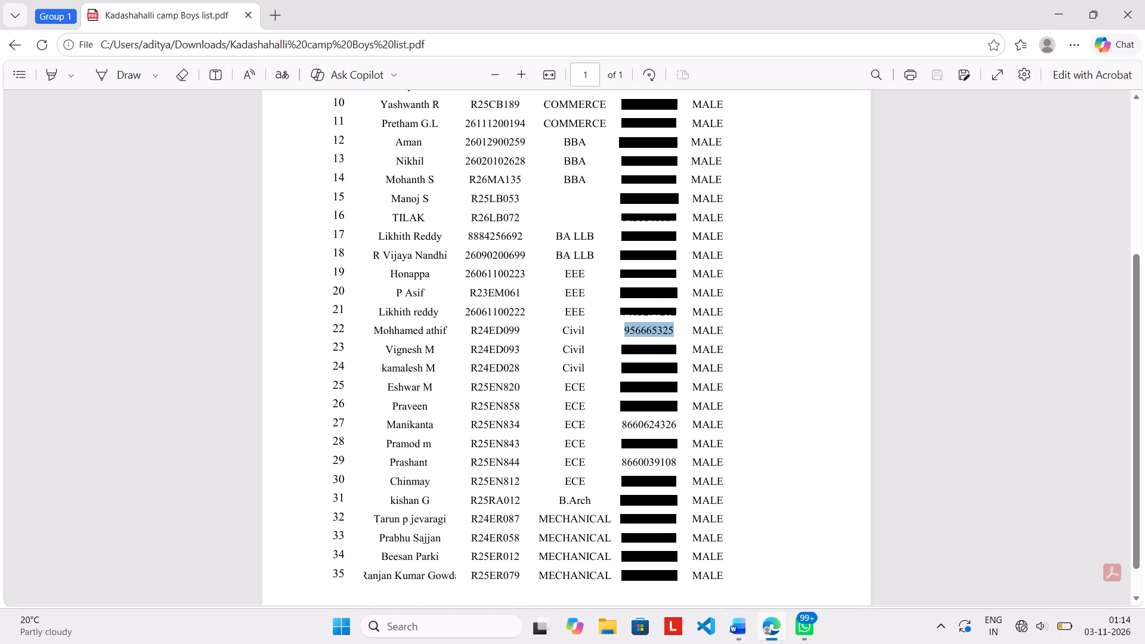
drag(391, 352, 398, 353)
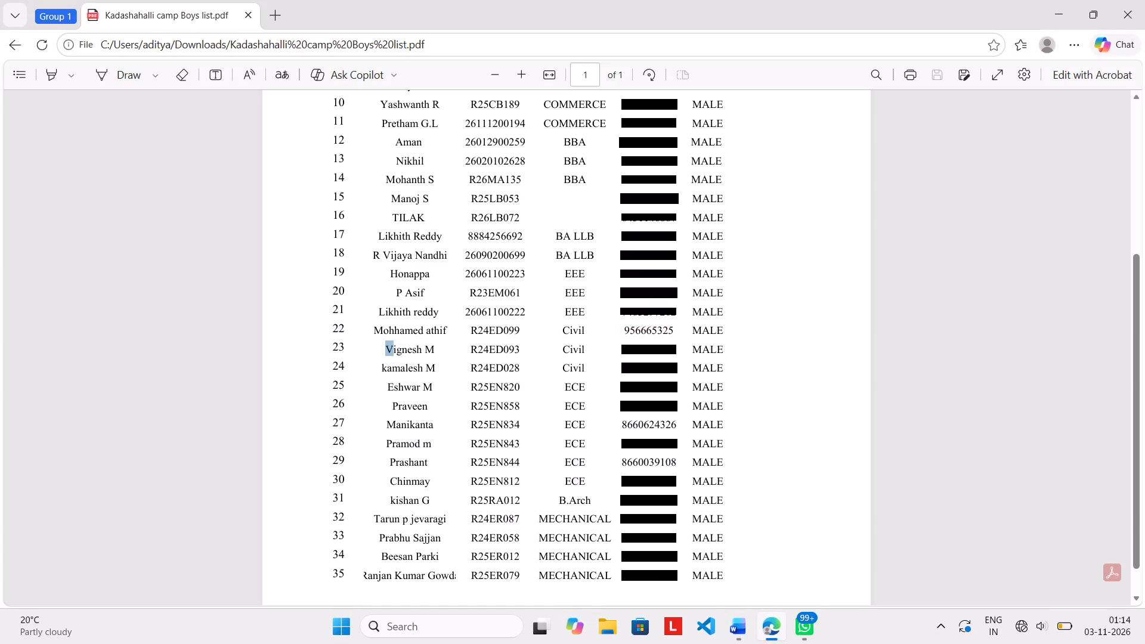
drag(398, 353, 441, 352)
key(ctrl+c)
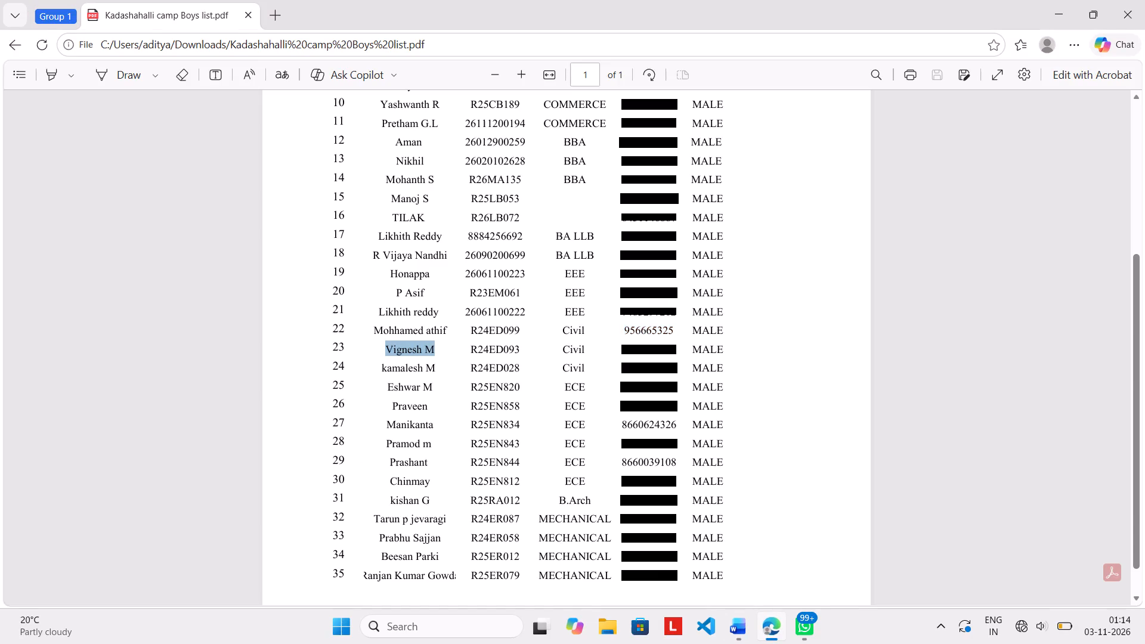
click(744, 626)
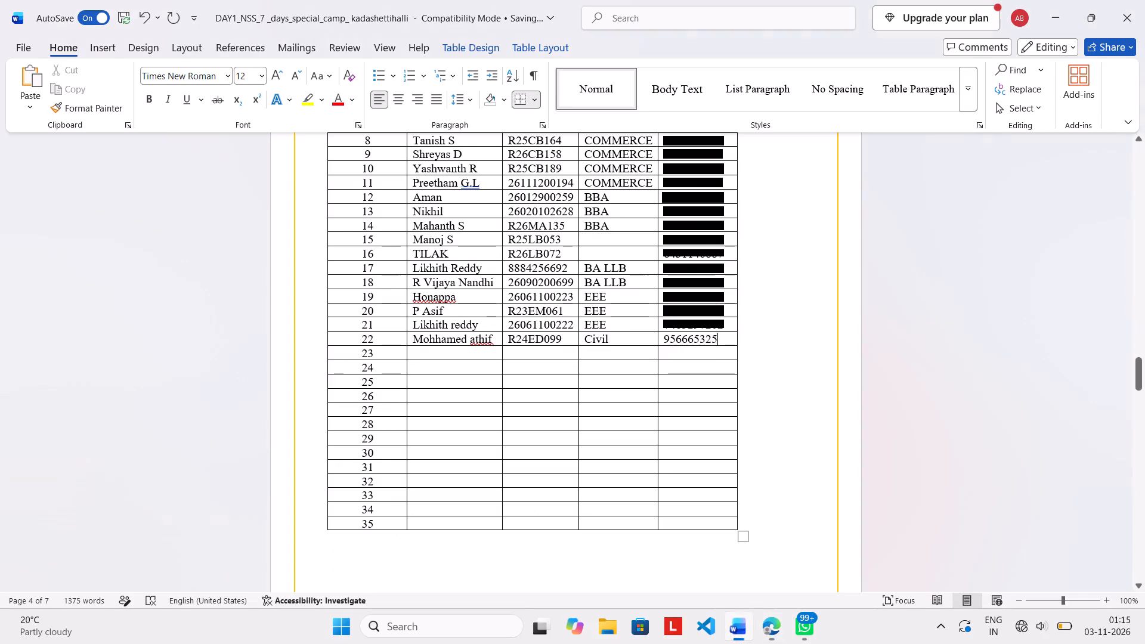
click(432, 354)
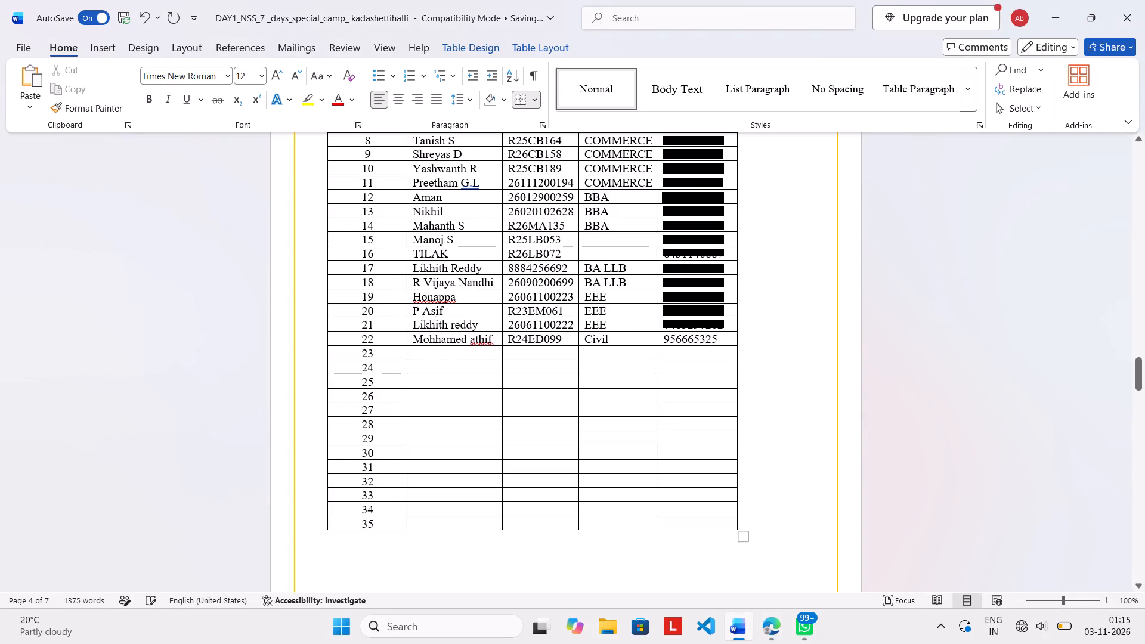
key(ctrl+v)
Copy the row 23 volunteer's SRN from the boys list PDF into the SRN No cell of row 23 in the report.
click(774, 620)
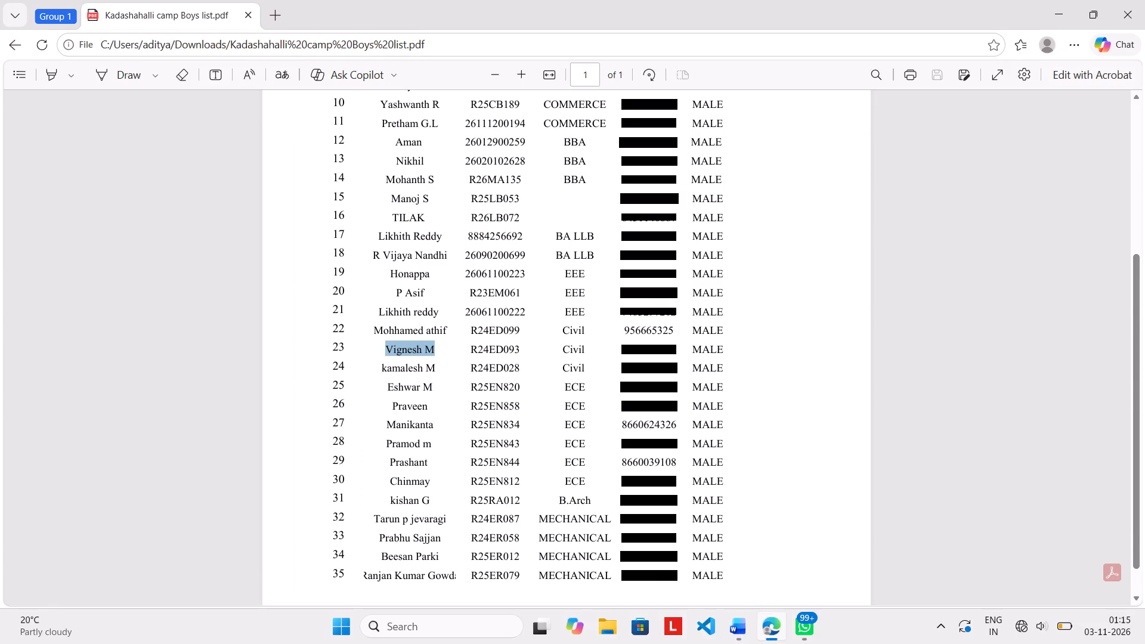
drag(471, 354, 516, 367)
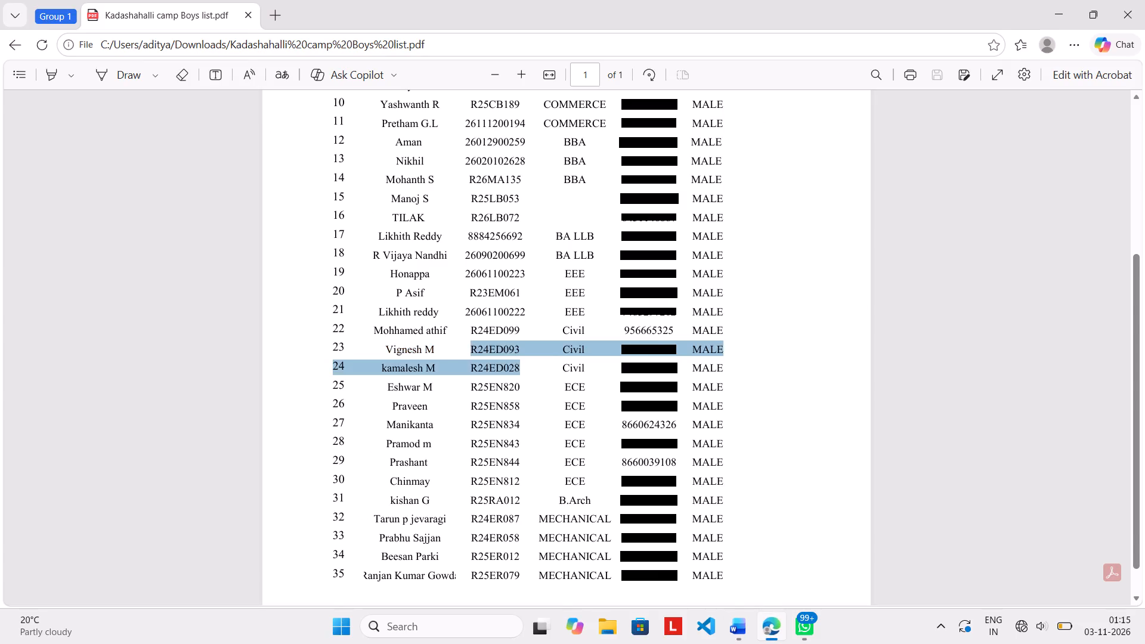
drag(516, 367, 519, 350)
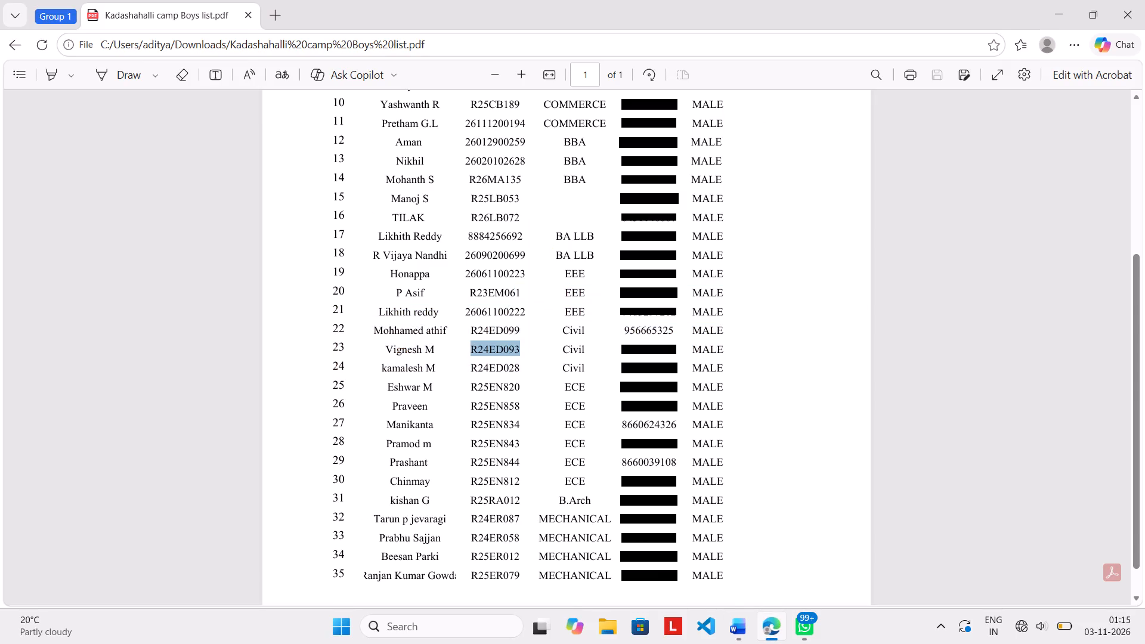
key(ctrl+c)
click(747, 615)
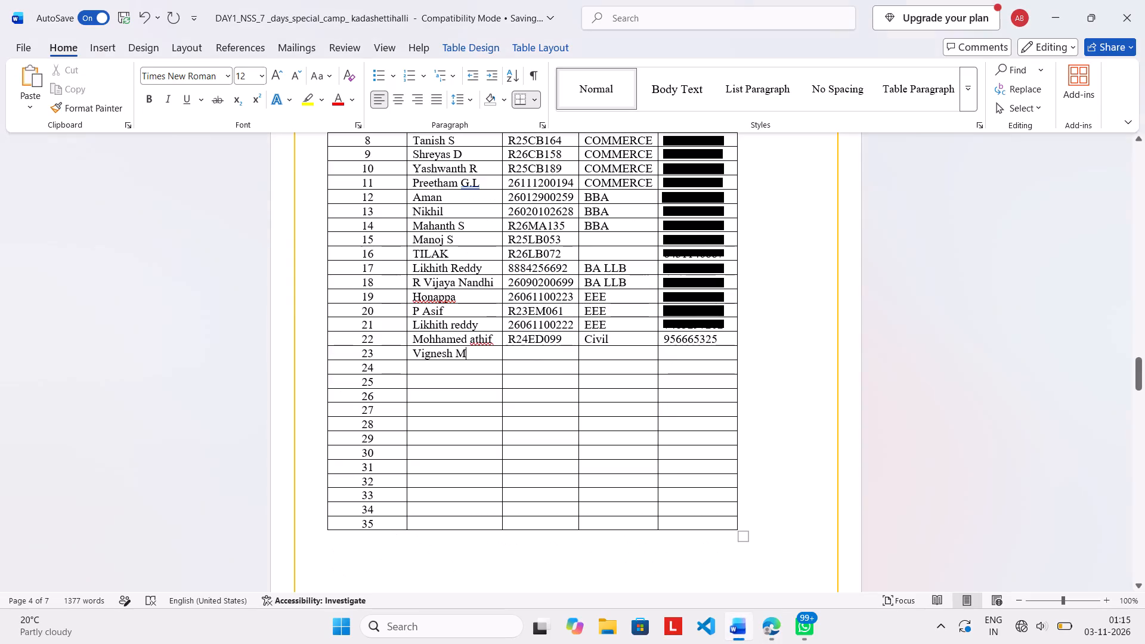
click(540, 354)
key(ctrl+v)
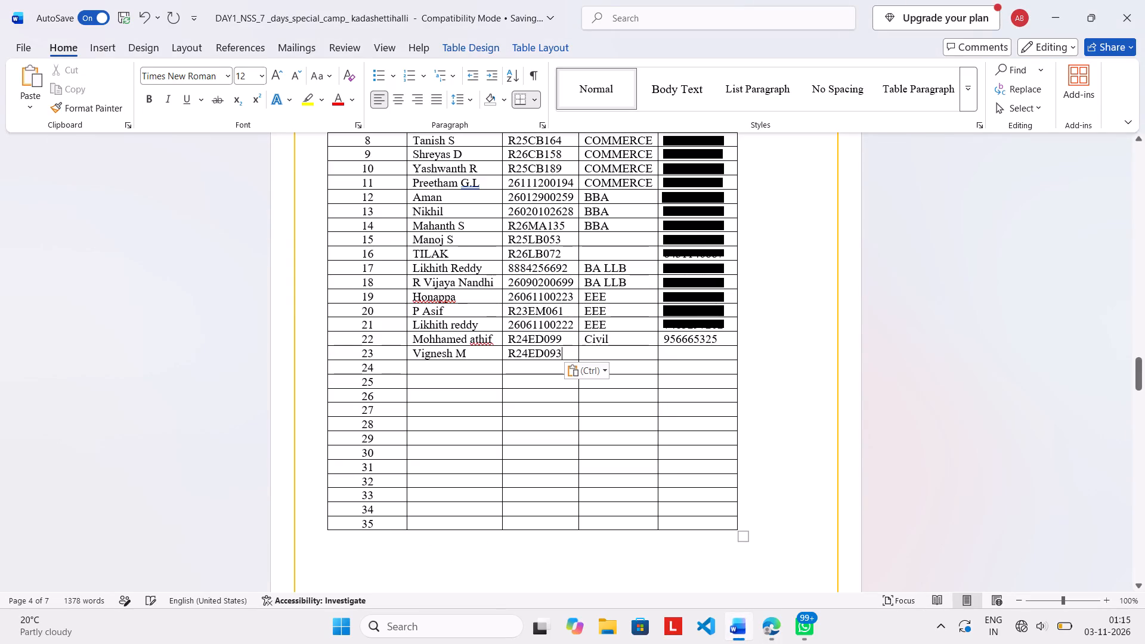
Copy the department Civil from row 23 of the boys list PDF into the Dept/Branch cell of row 23 in the report.
click(736, 478)
key(Right)
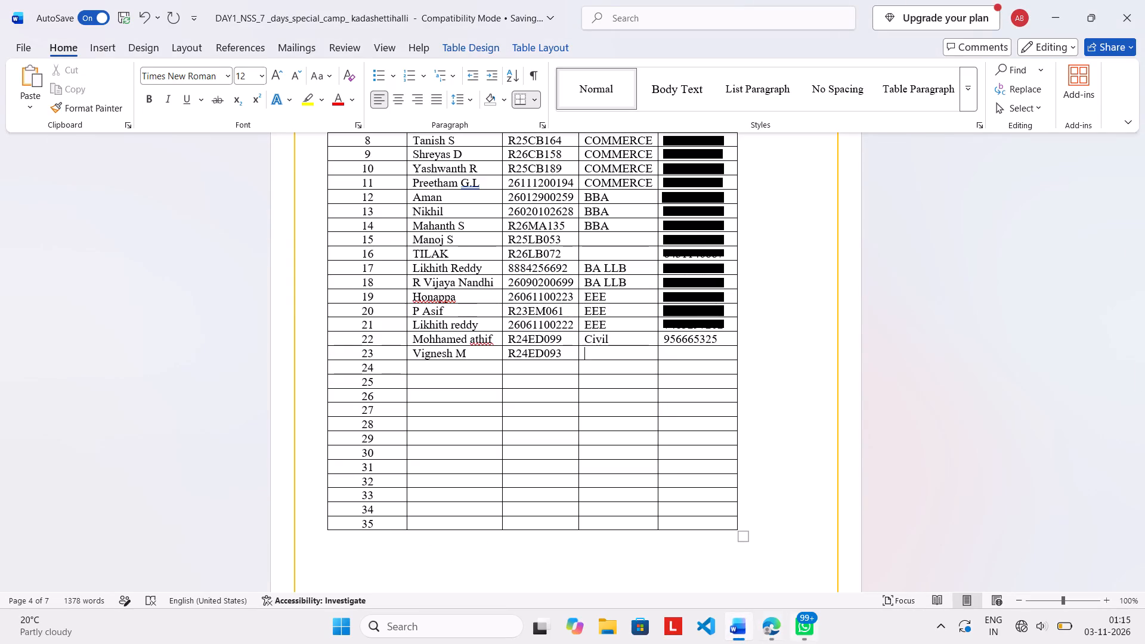
click(784, 631)
drag(561, 345, 592, 351)
key(ctrl+c)
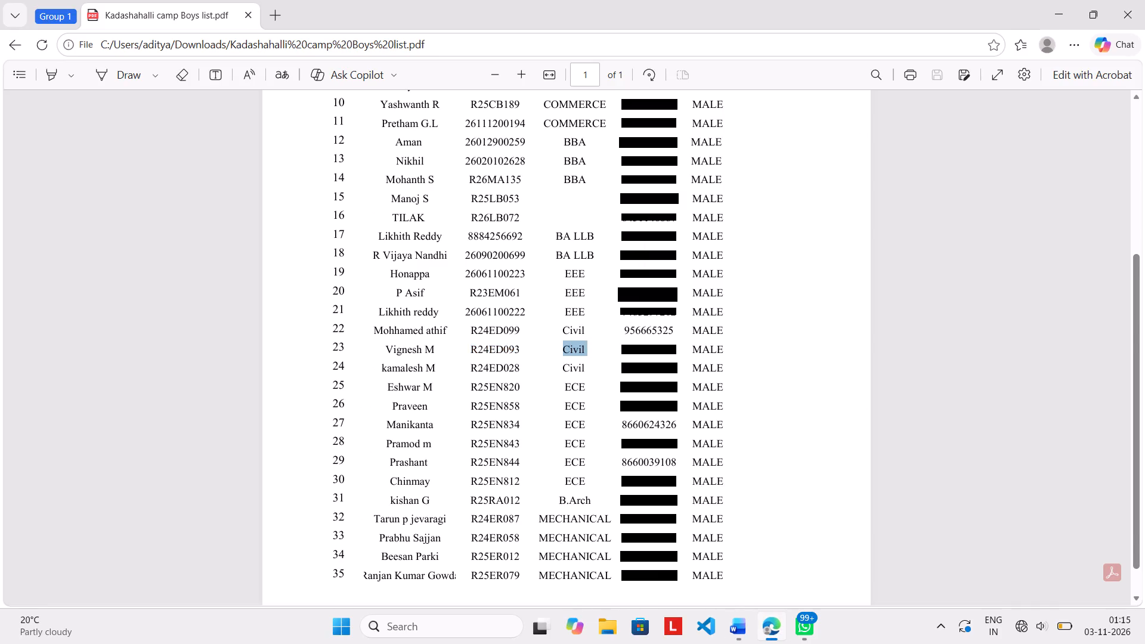
click(735, 617)
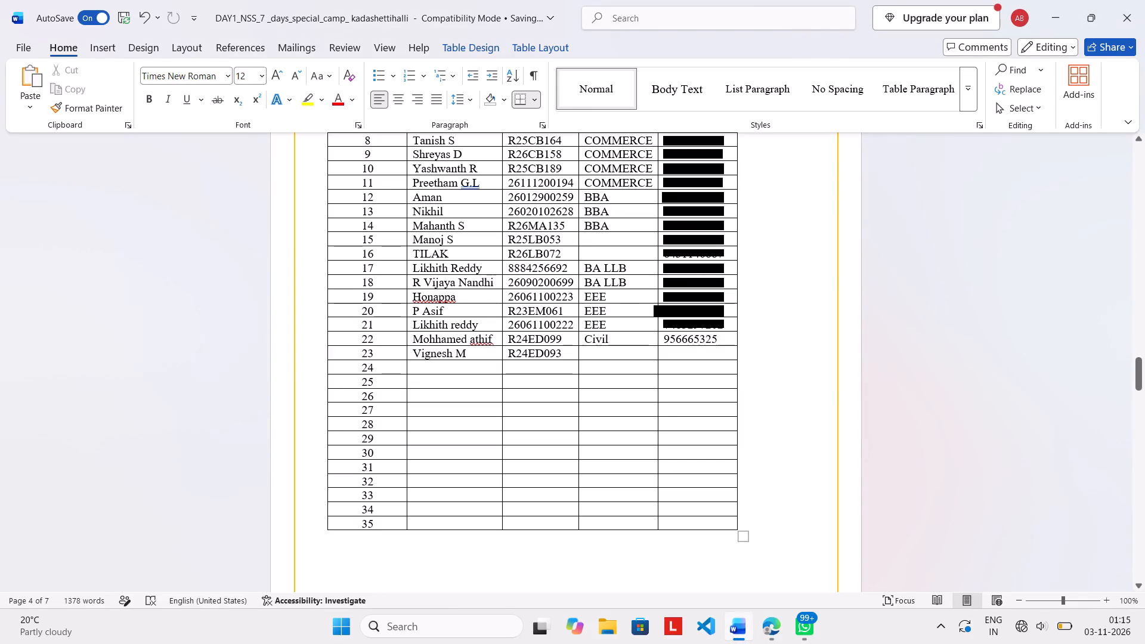
key(ctrl+v)
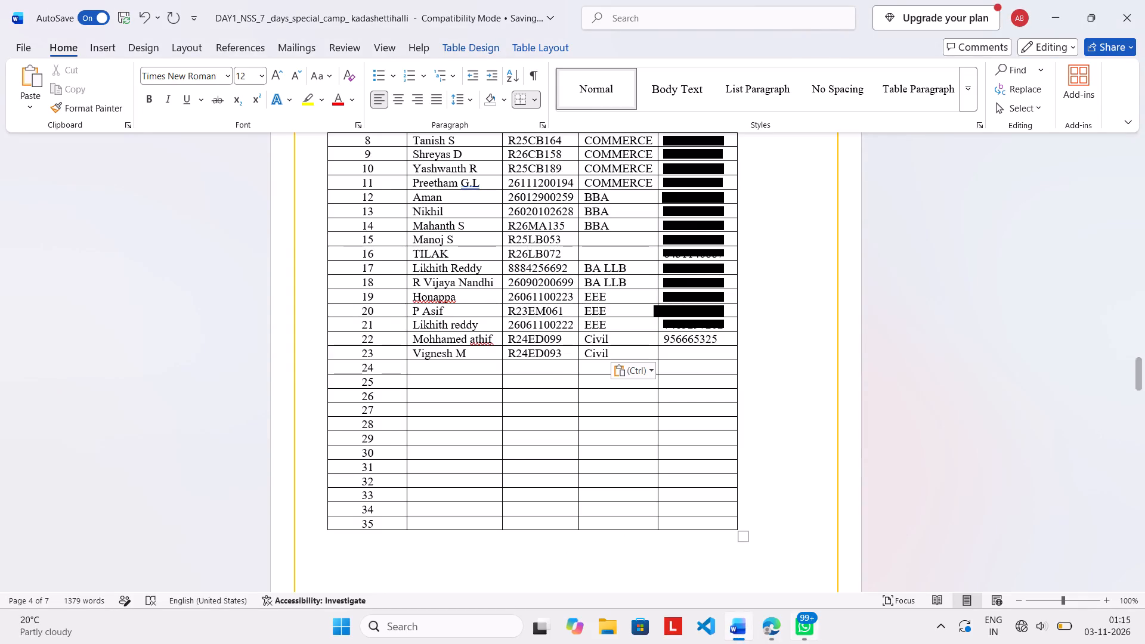
Copy the row 23 volunteer's contact number from the boys list PDF into the Number cell of row 23 in the report.
click(774, 623)
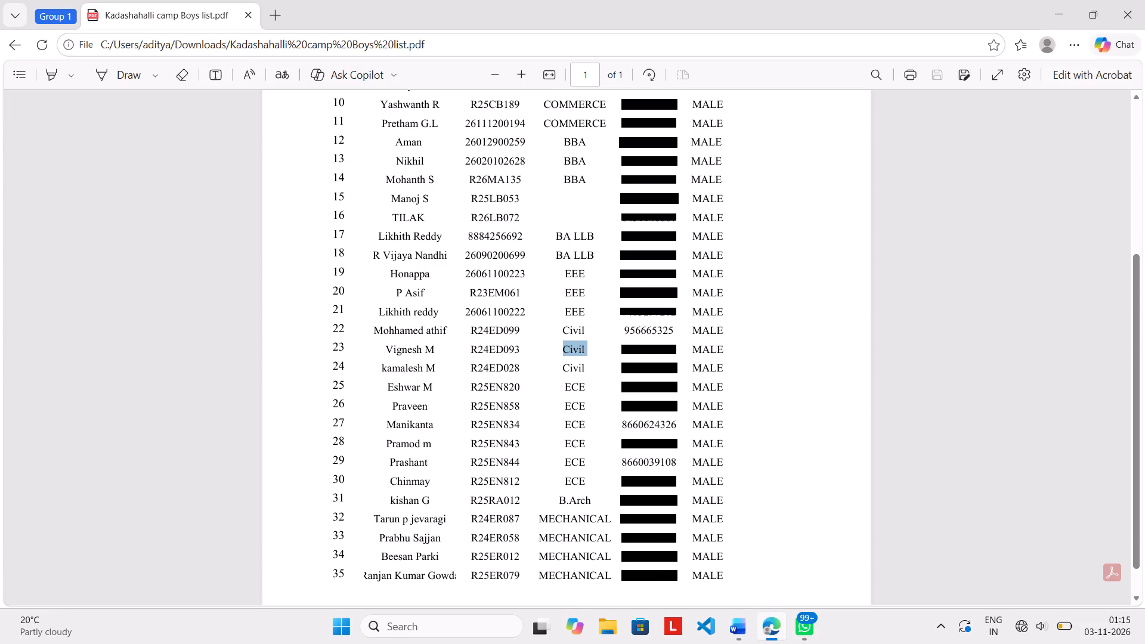
drag(625, 350, 680, 355)
key(ctrl+c)
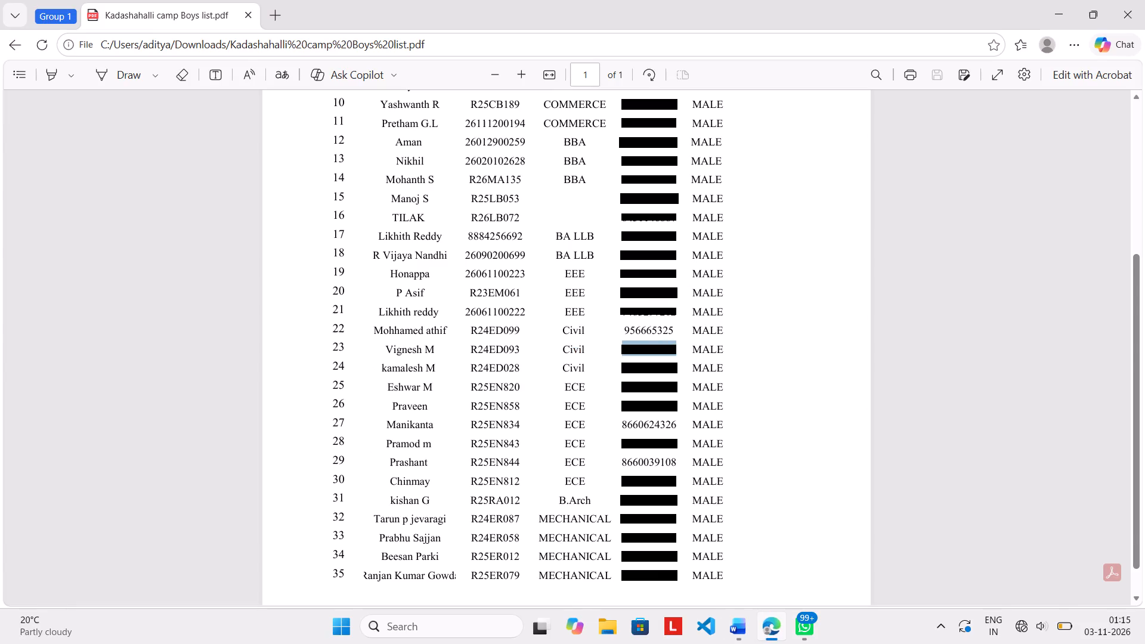
click(743, 643)
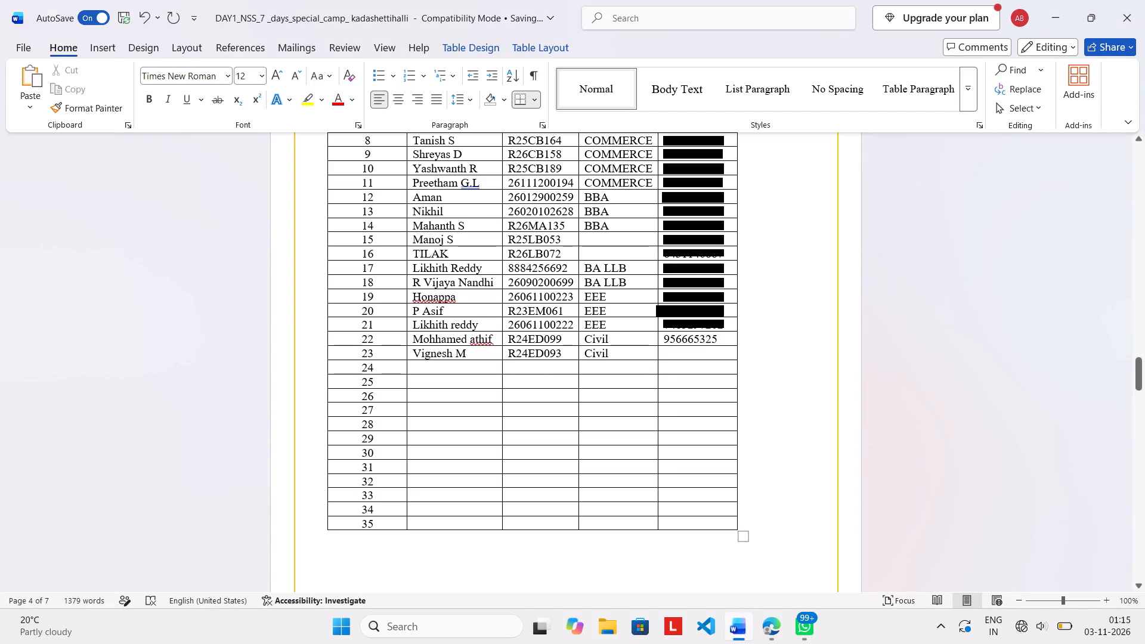
click(666, 358)
key(ctrl+v)
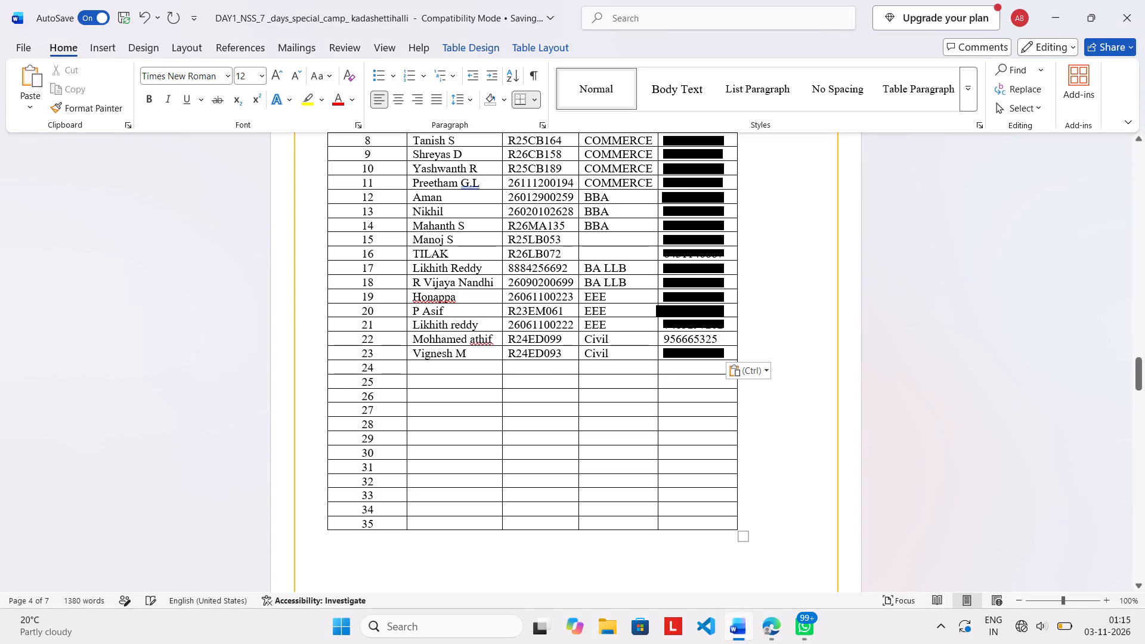
Copy the row 24 volunteer's name from the boys list PDF into the Name cell of row 24 in the report.
click(469, 366)
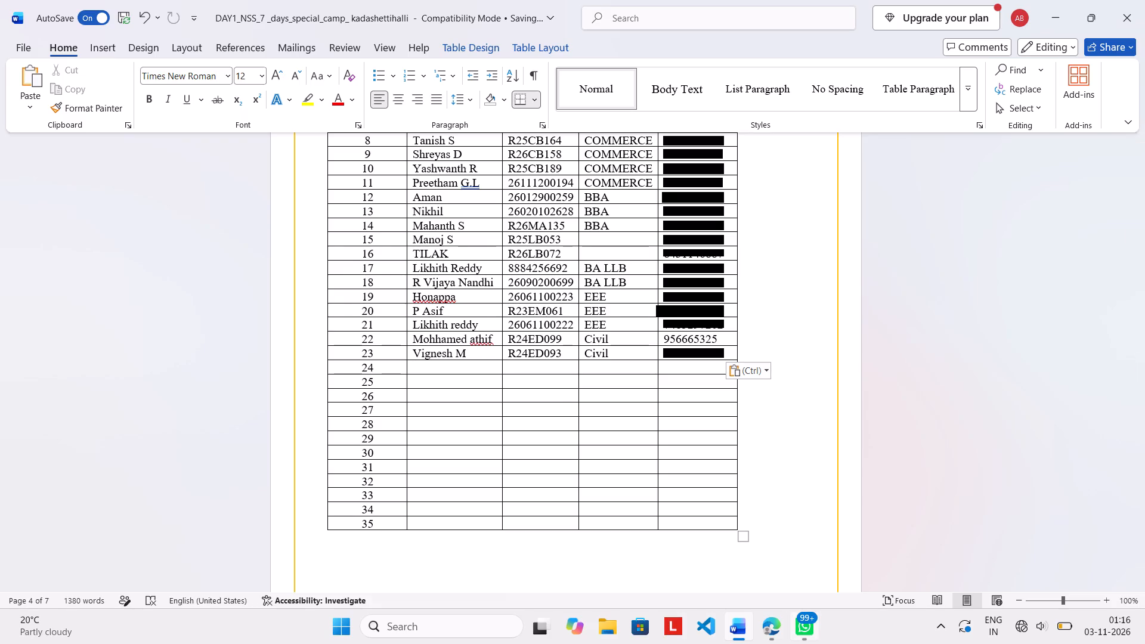
click(779, 626)
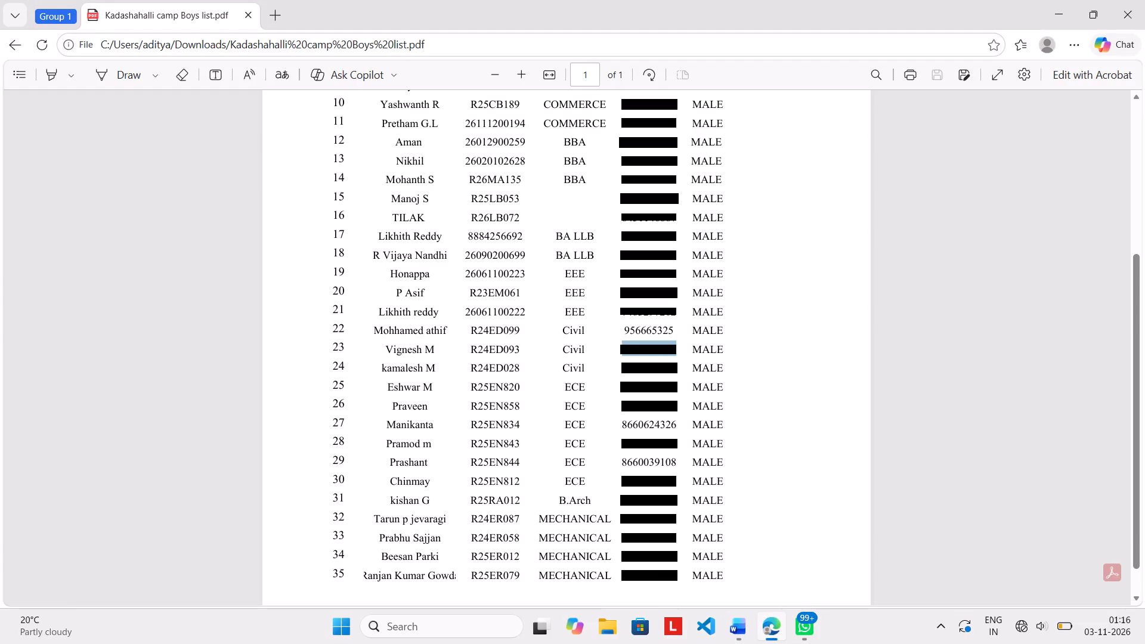
drag(383, 370, 438, 373)
key(ctrl+c)
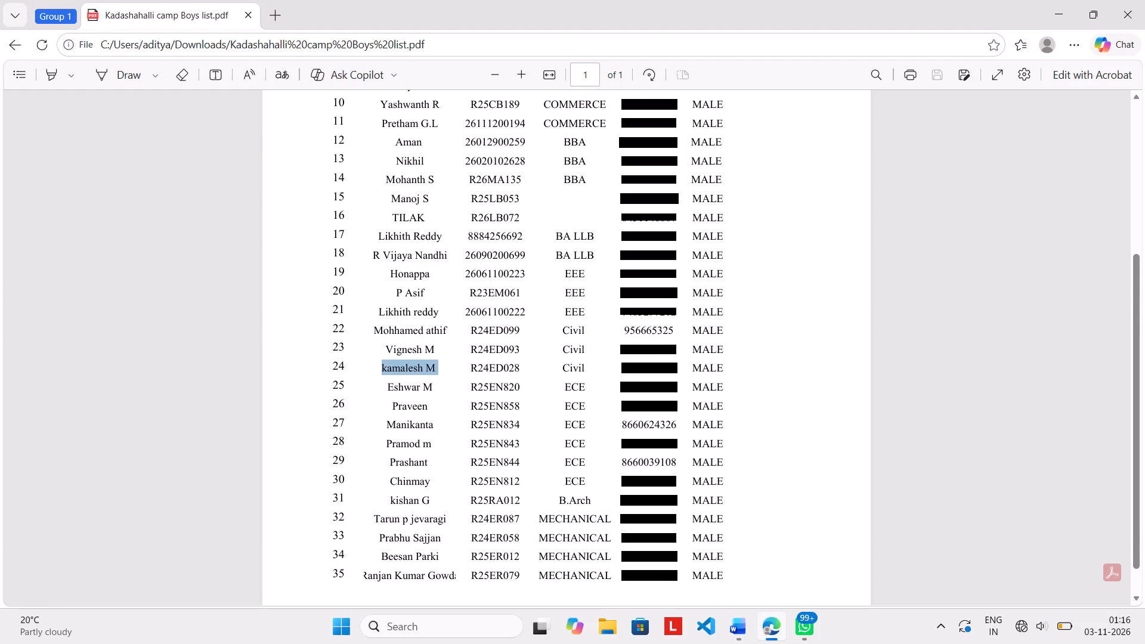
click(743, 630)
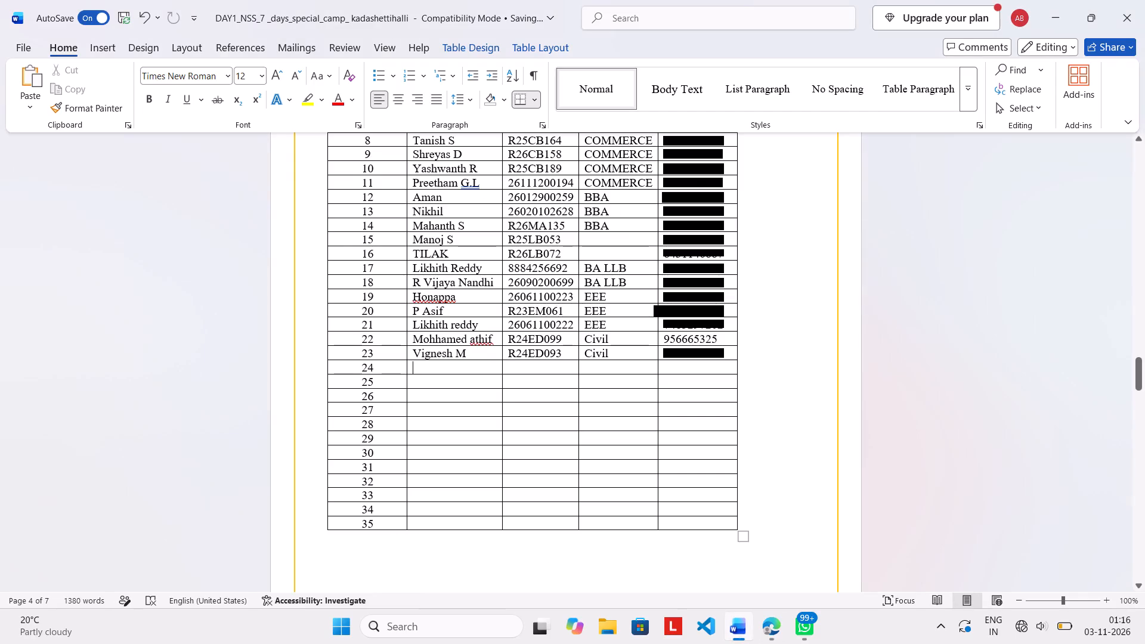
key(ctrl+v)
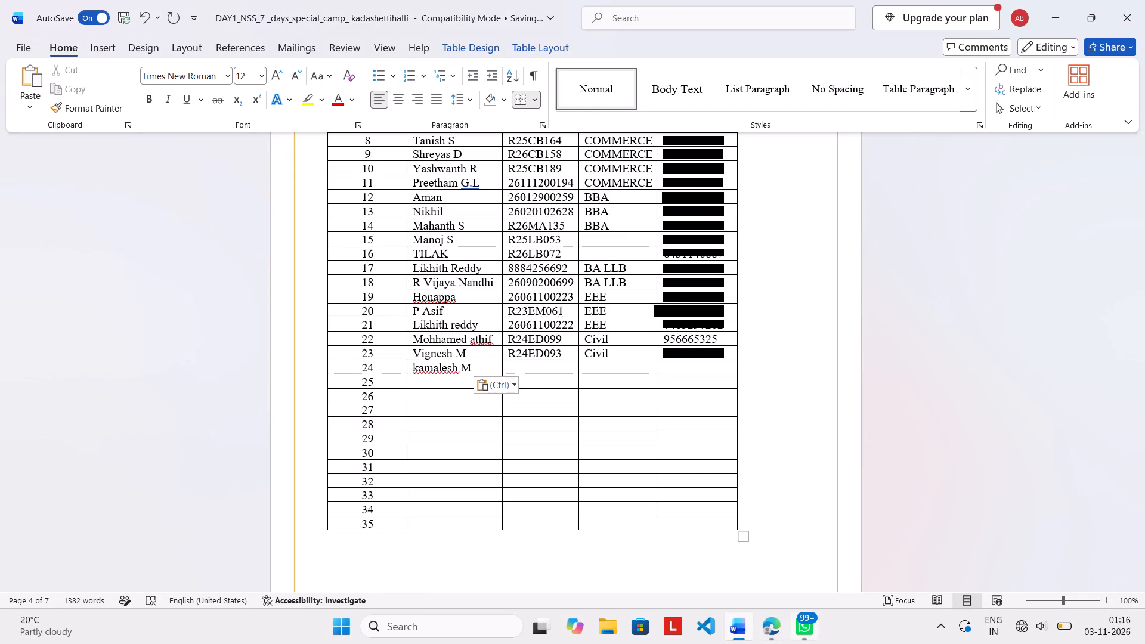
Copy the row 24 volunteer's SRN from the boys list PDF into the SRN No cell of row 24 in the report.
click(765, 623)
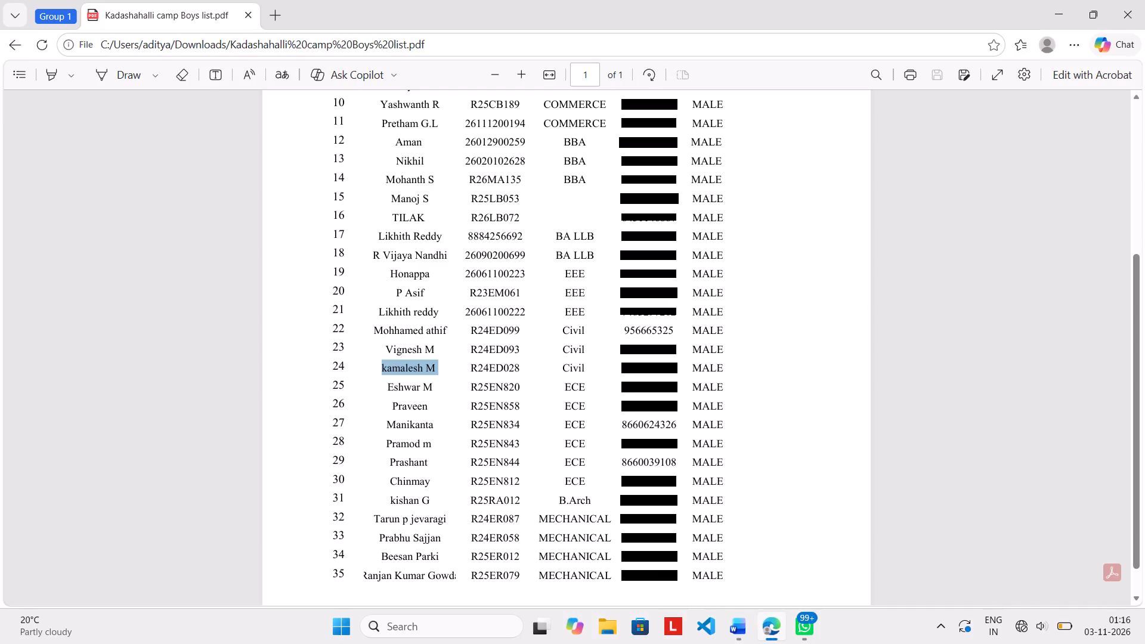
drag(466, 371, 529, 373)
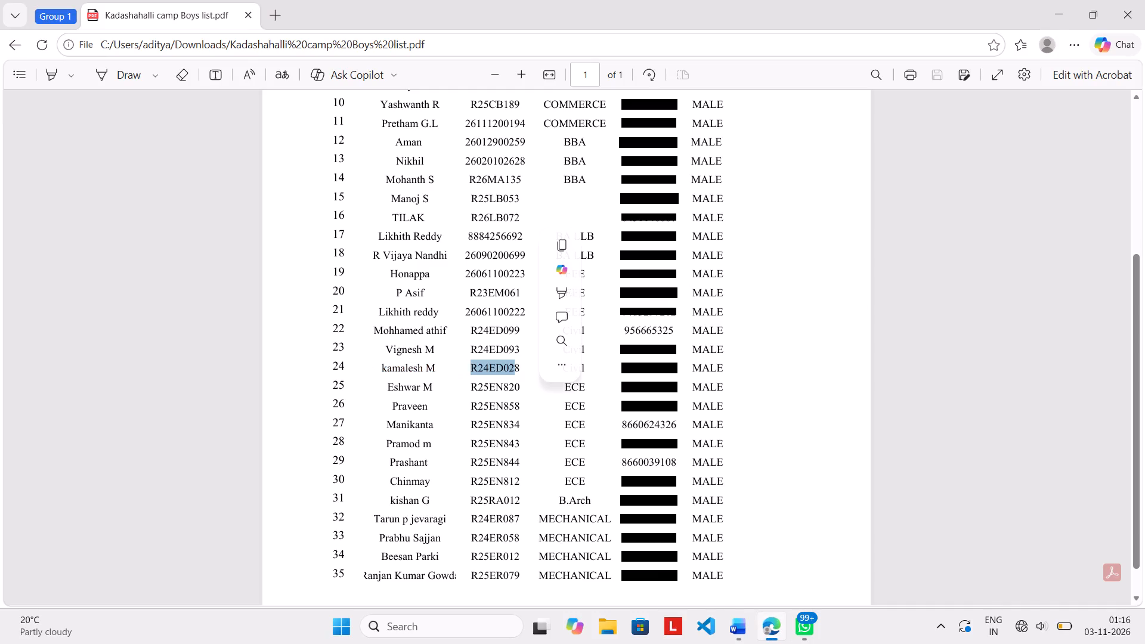
drag(528, 373, 494, 364)
click(494, 364)
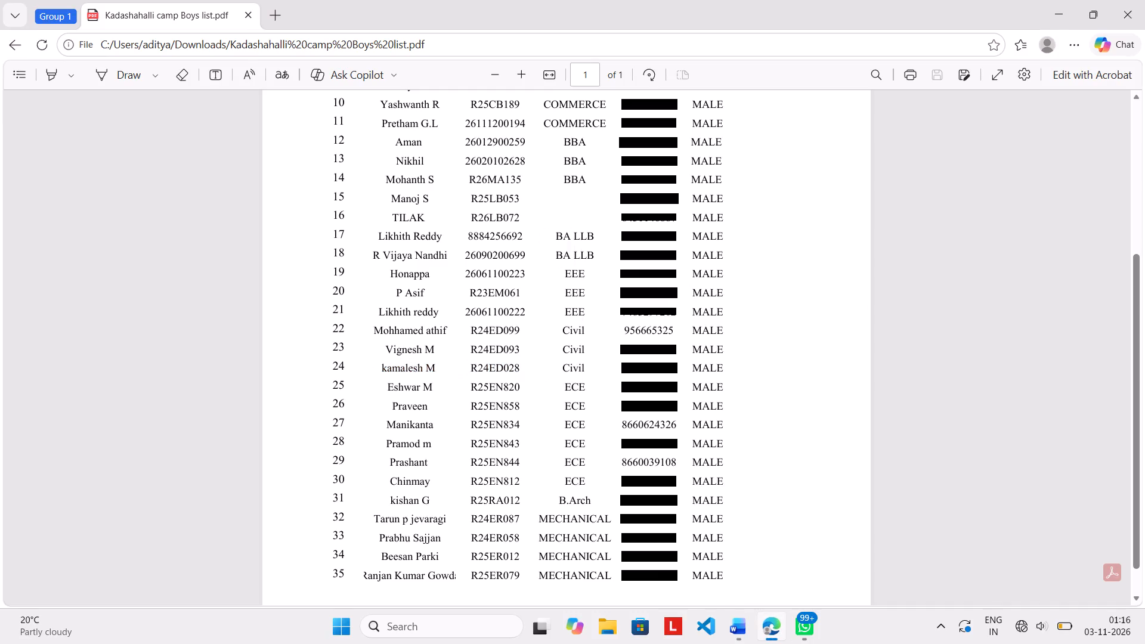
drag(518, 364, 469, 364)
drag(469, 364, 462, 366)
drag(462, 366, 459, 366)
key(ctrl+c)
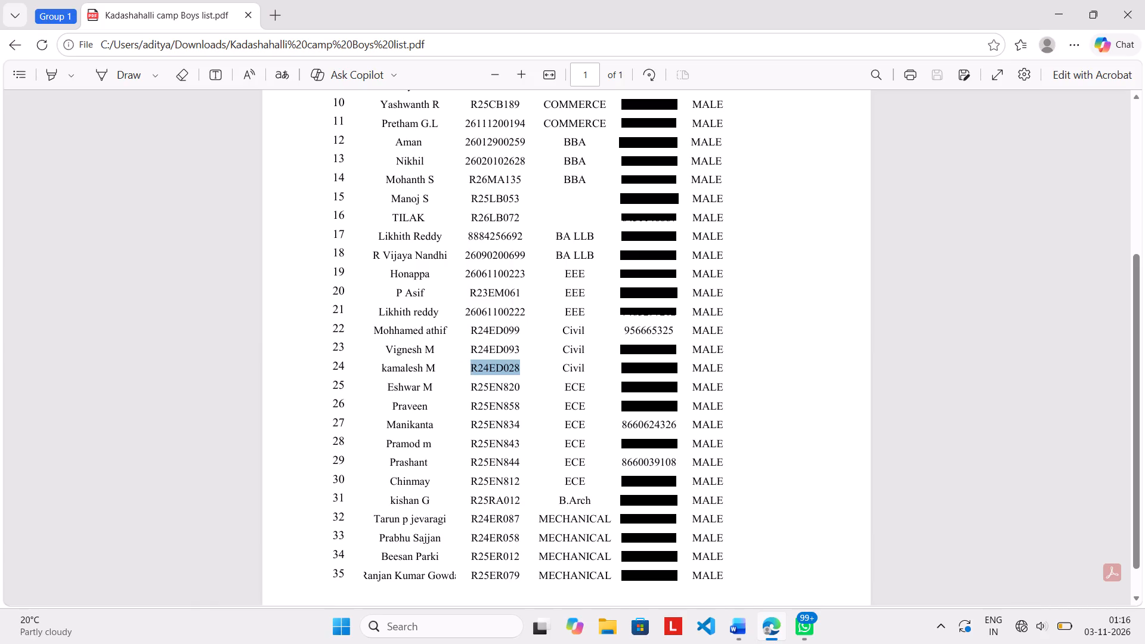
click(744, 638)
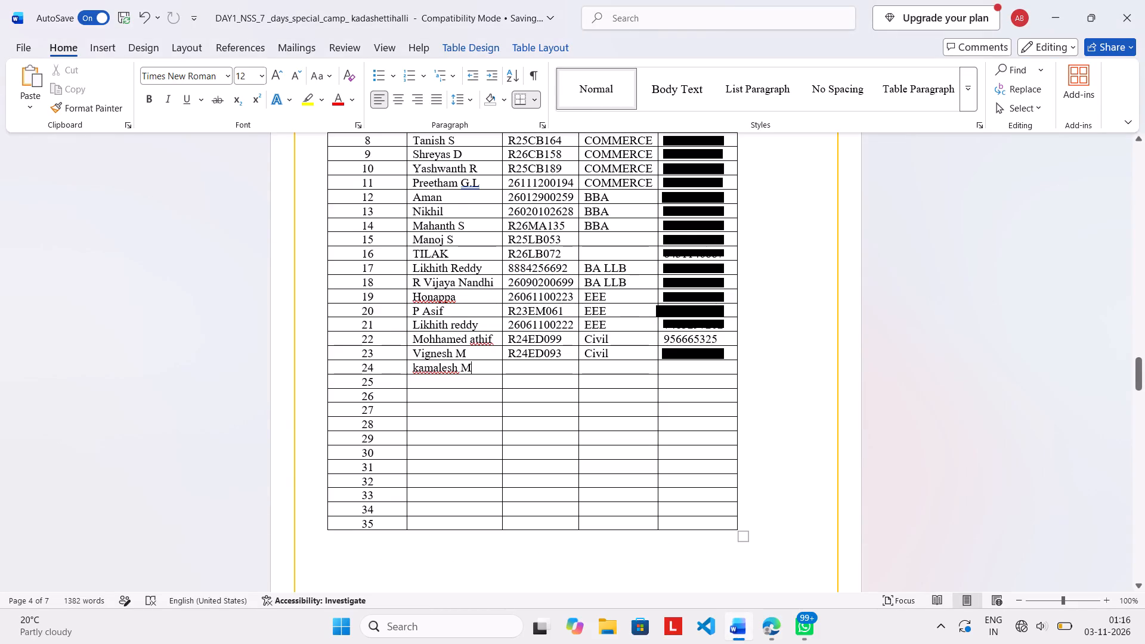
click(558, 367)
key(ctrl+v)
Copy the department Civil from row 24 of the boys list PDF into the Dept/Branch cell of row 24 in the report.
click(784, 617)
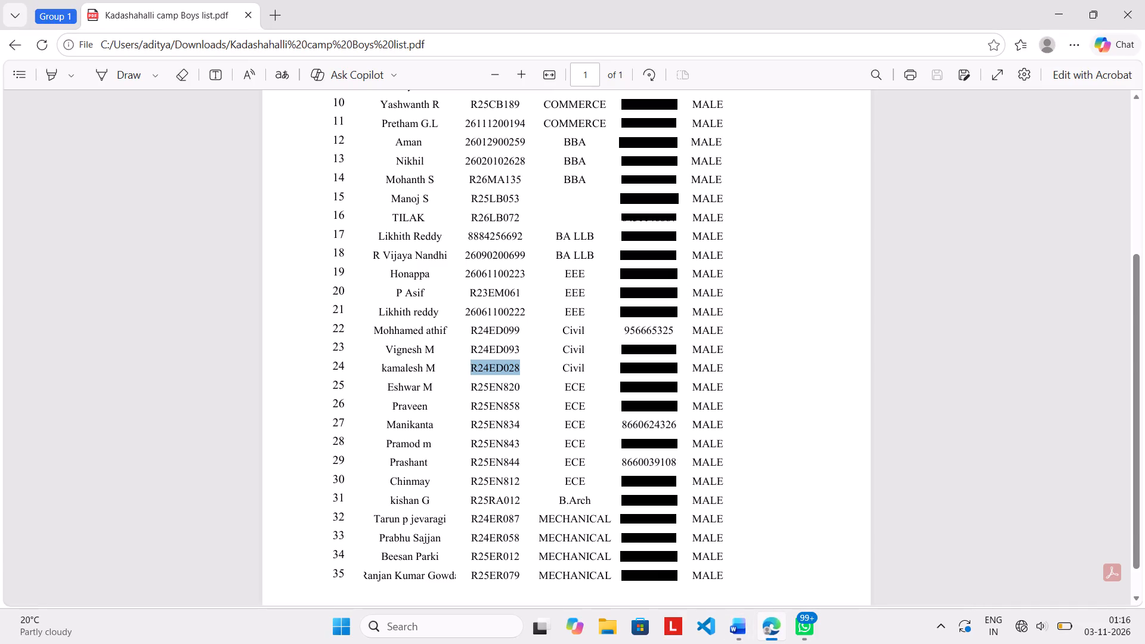
drag(562, 362, 586, 369)
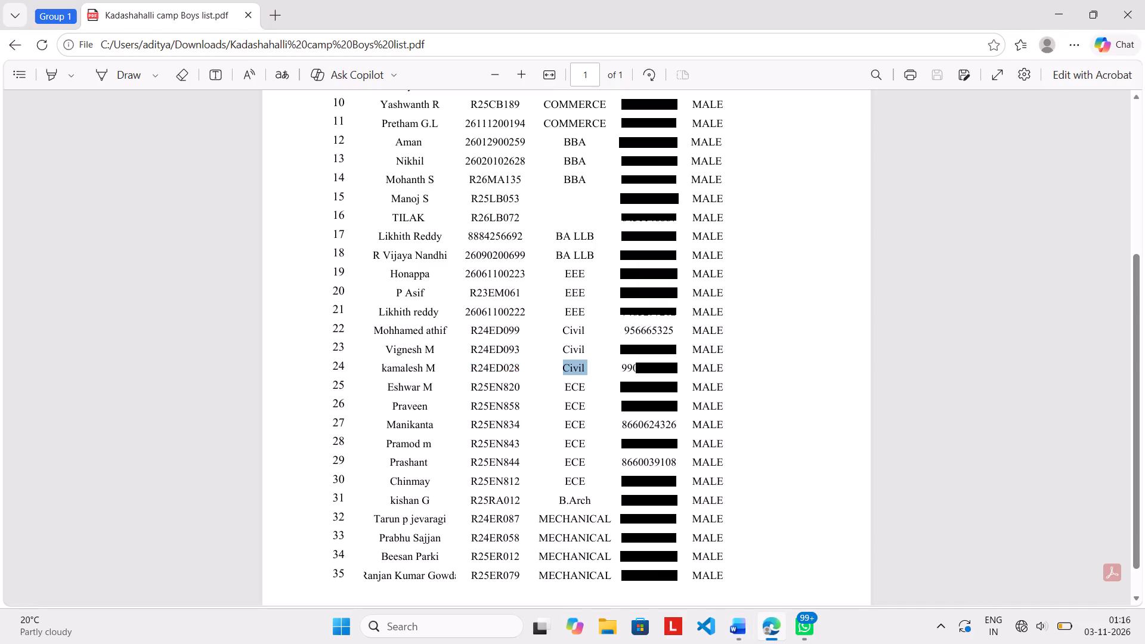
key(ctrl+c)
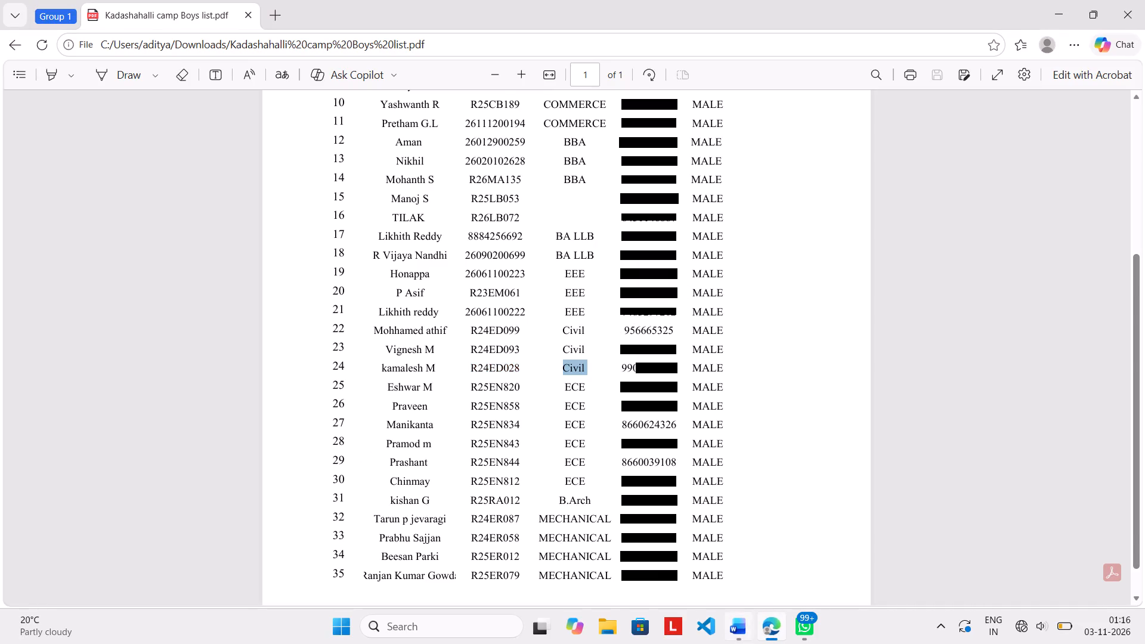
click(751, 636)
key(Right)
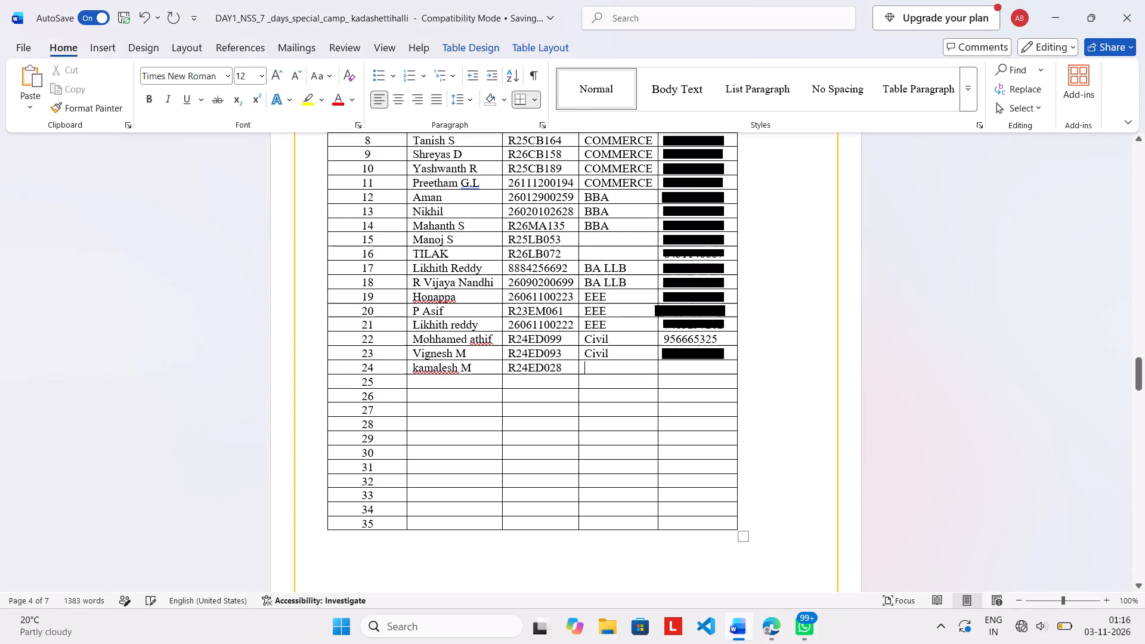
key(ctrl+v)
Copy the row 24 volunteer's contact number from the boys list PDF into the Number cell of row 24 in the report.
click(707, 363)
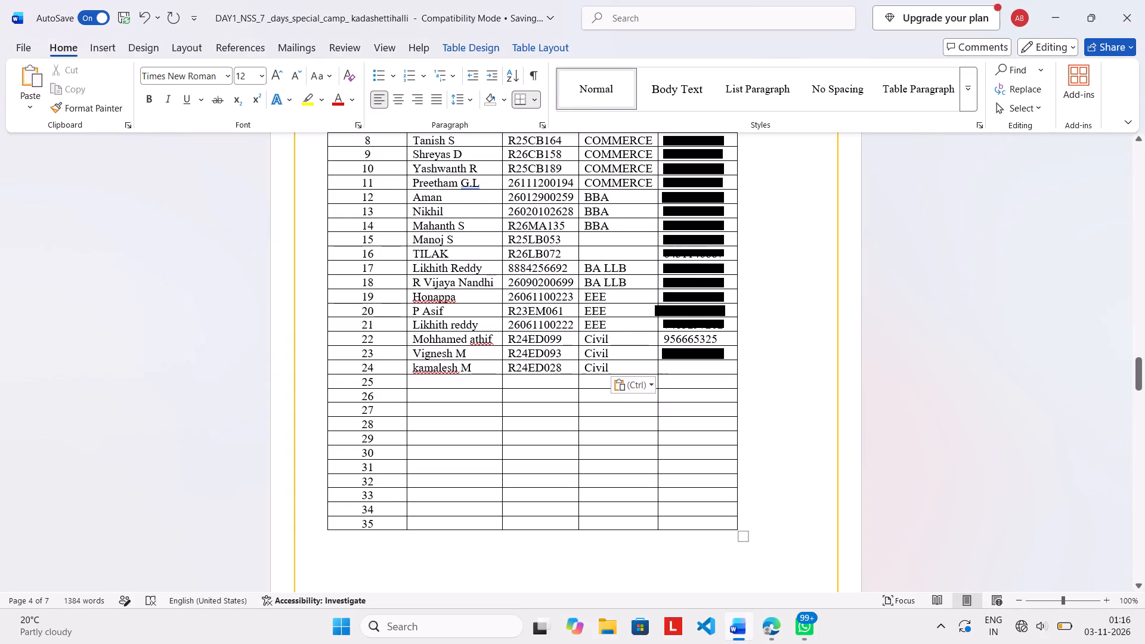
click(775, 637)
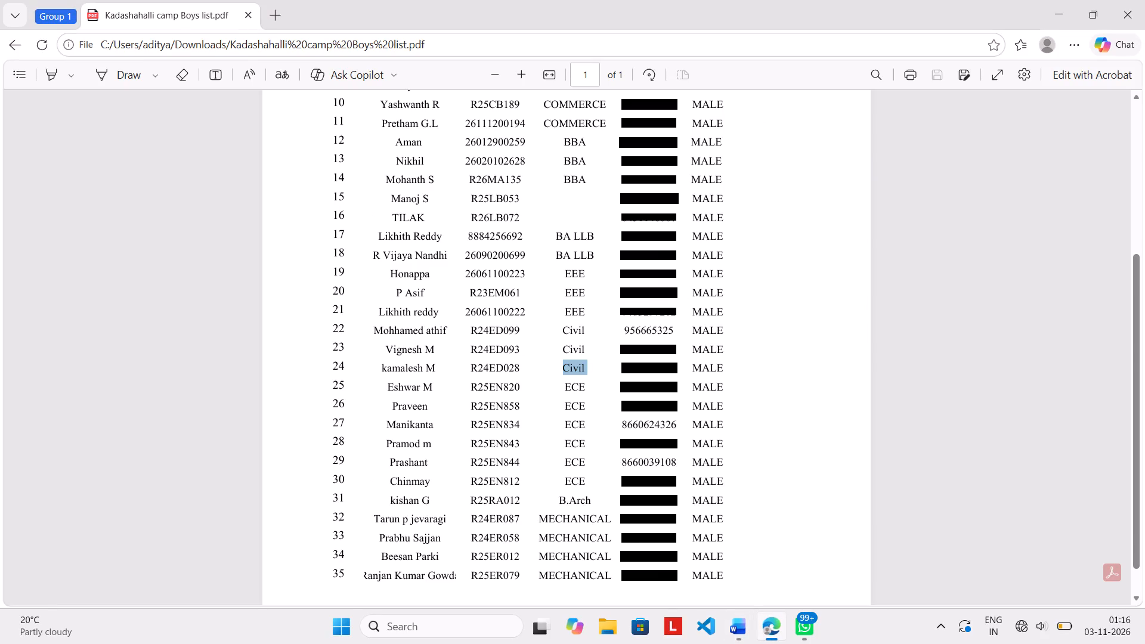
drag(623, 370, 676, 367)
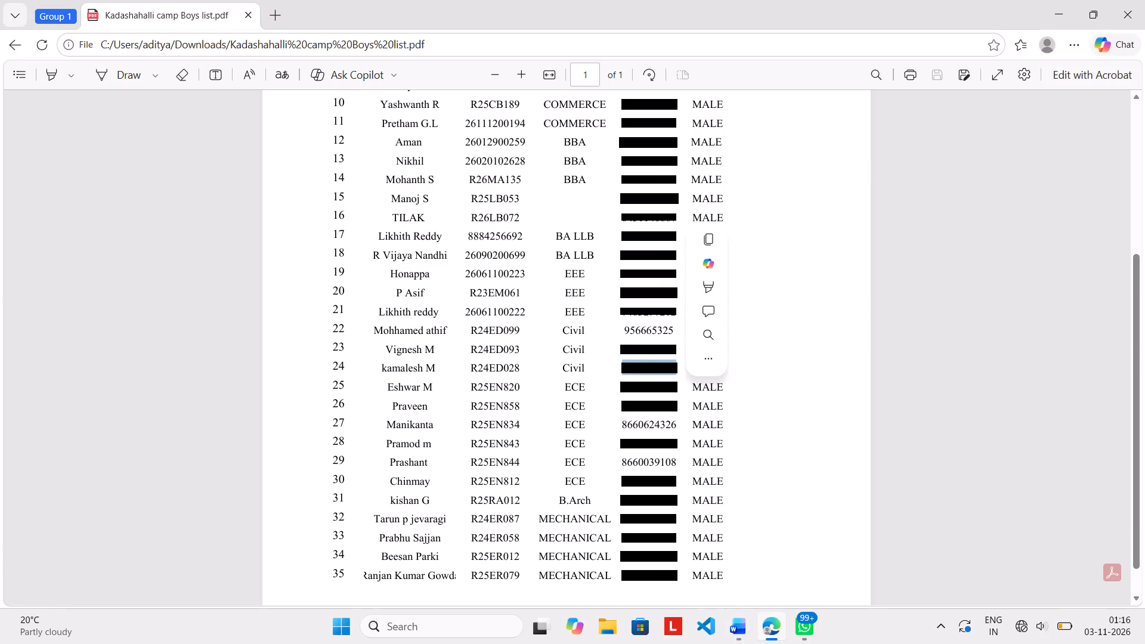
key(ctrl+c)
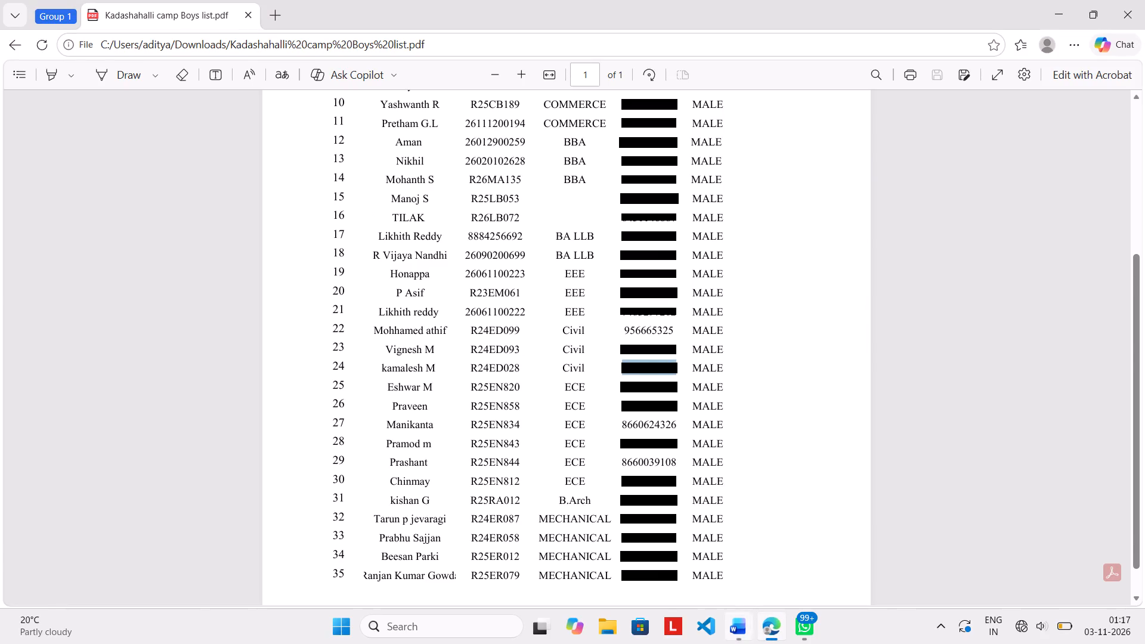
click(752, 639)
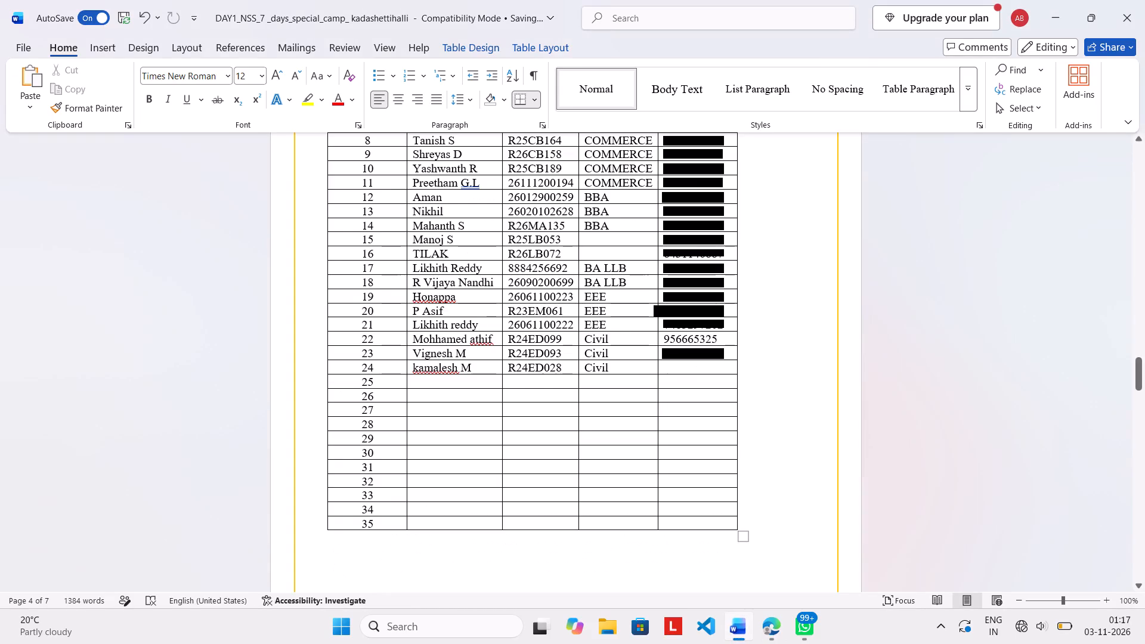
key(ctrl+v)
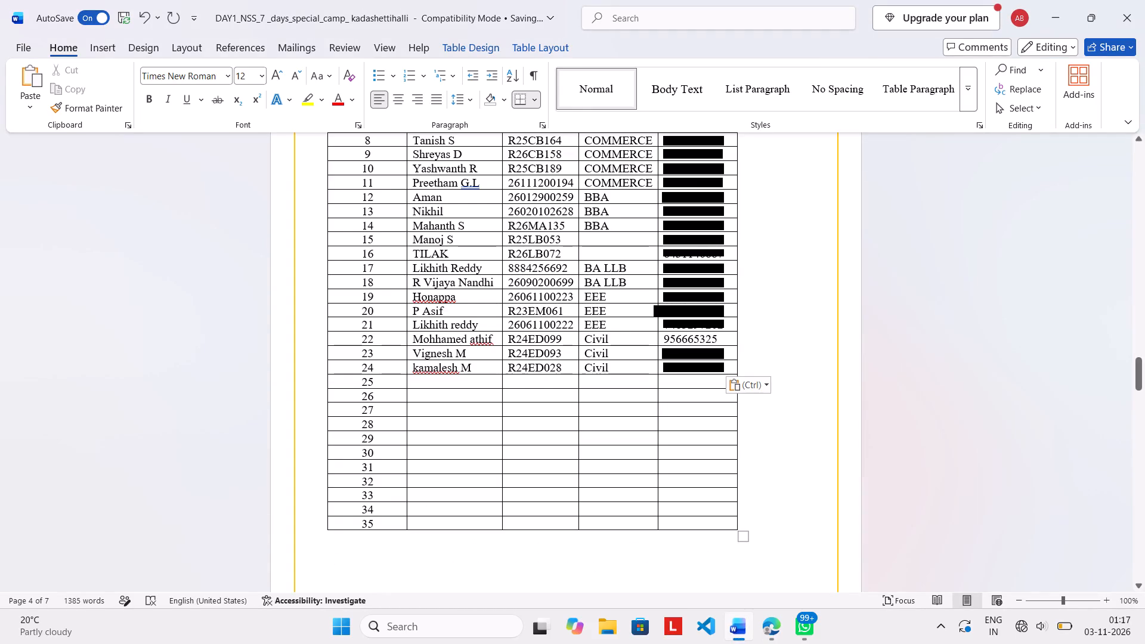
Copy the row 25 volunteer's name from the boys list PDF into the Name cell of row 25 in the report.
click(476, 386)
click(778, 630)
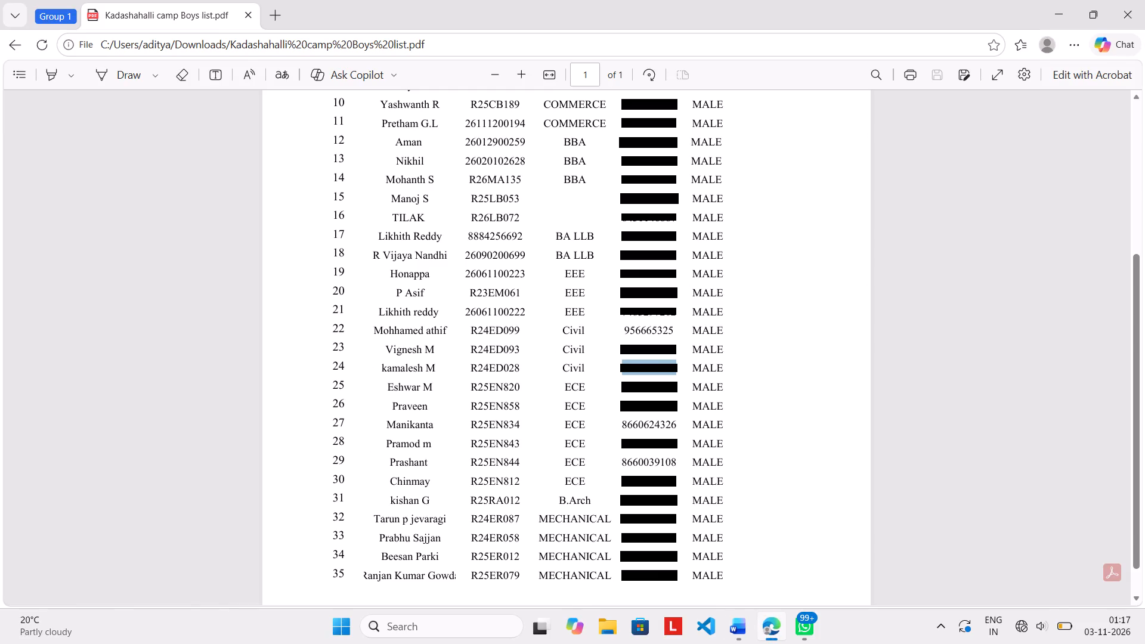
drag(391, 384, 438, 388)
key(ctrl+c)
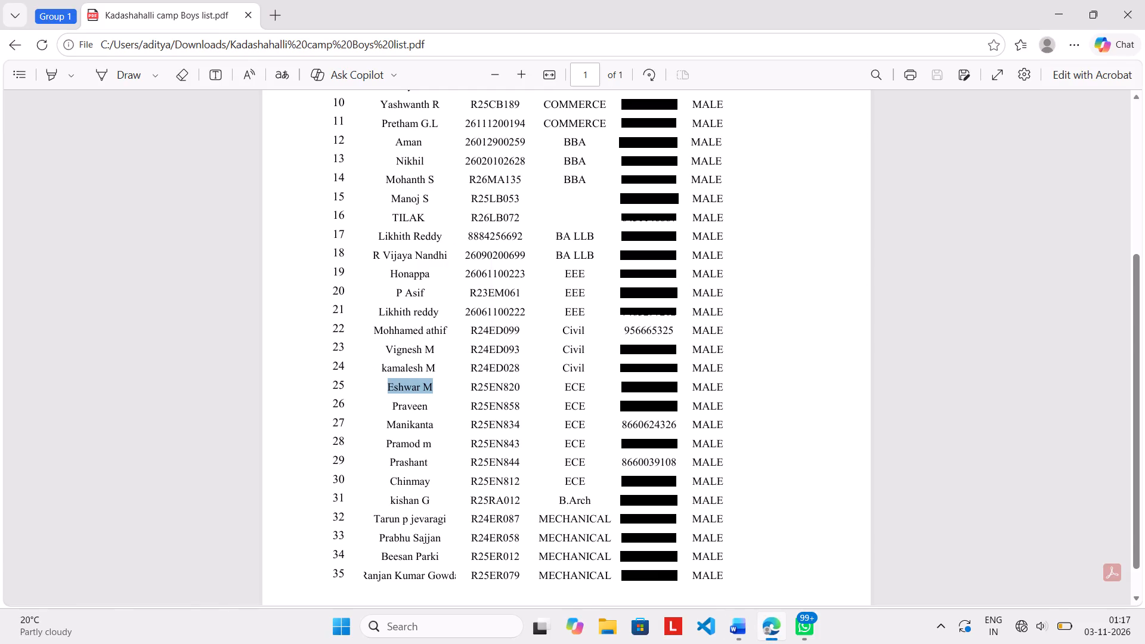
click(731, 621)
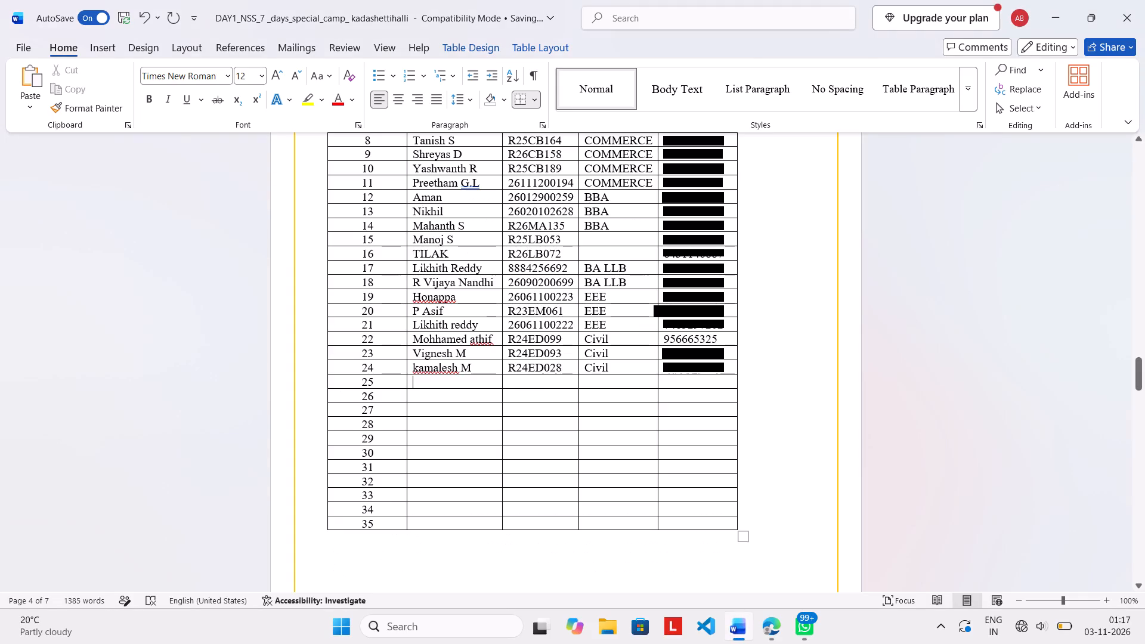
key(ctrl+v)
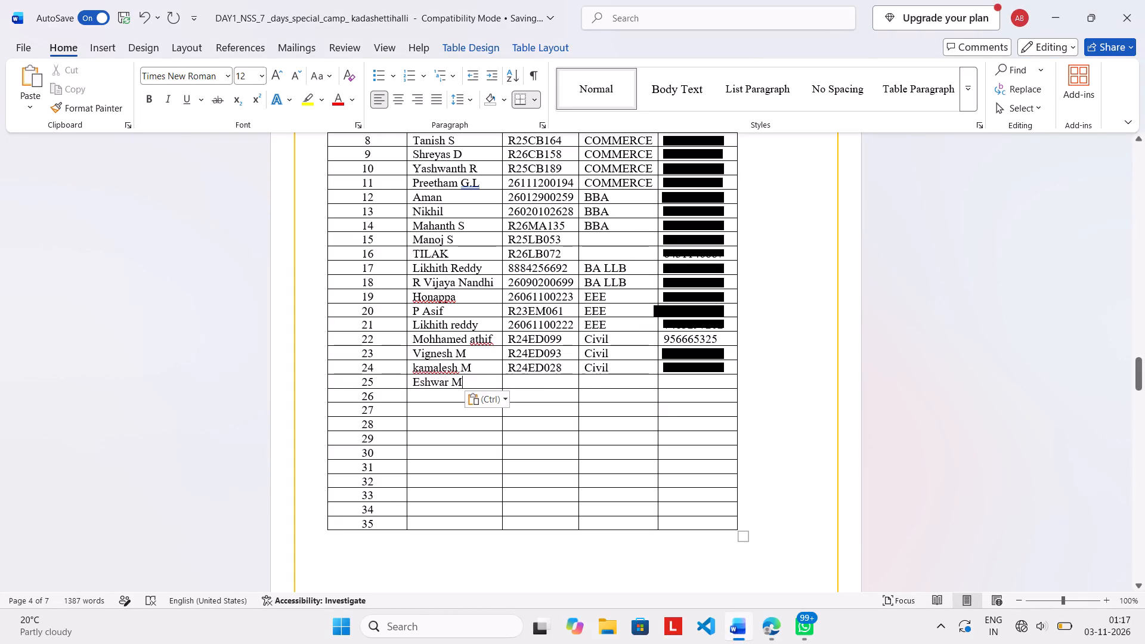
Copy the row 25 volunteer's SRN from the boys list PDF into the SRN No cell of row 25 in the report.
click(562, 380)
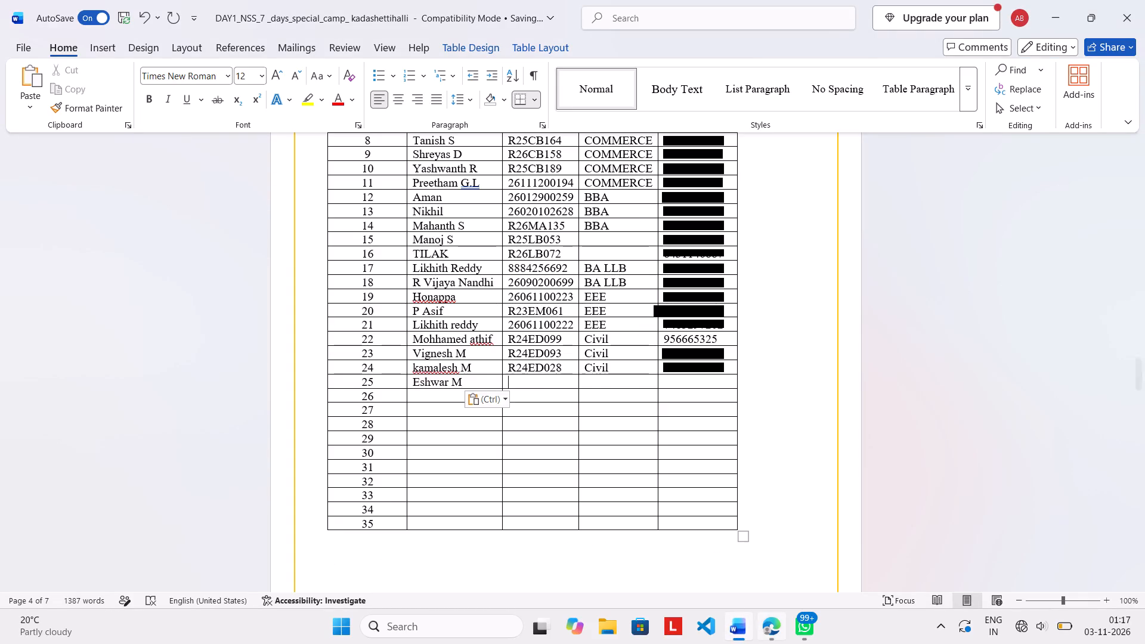
click(767, 628)
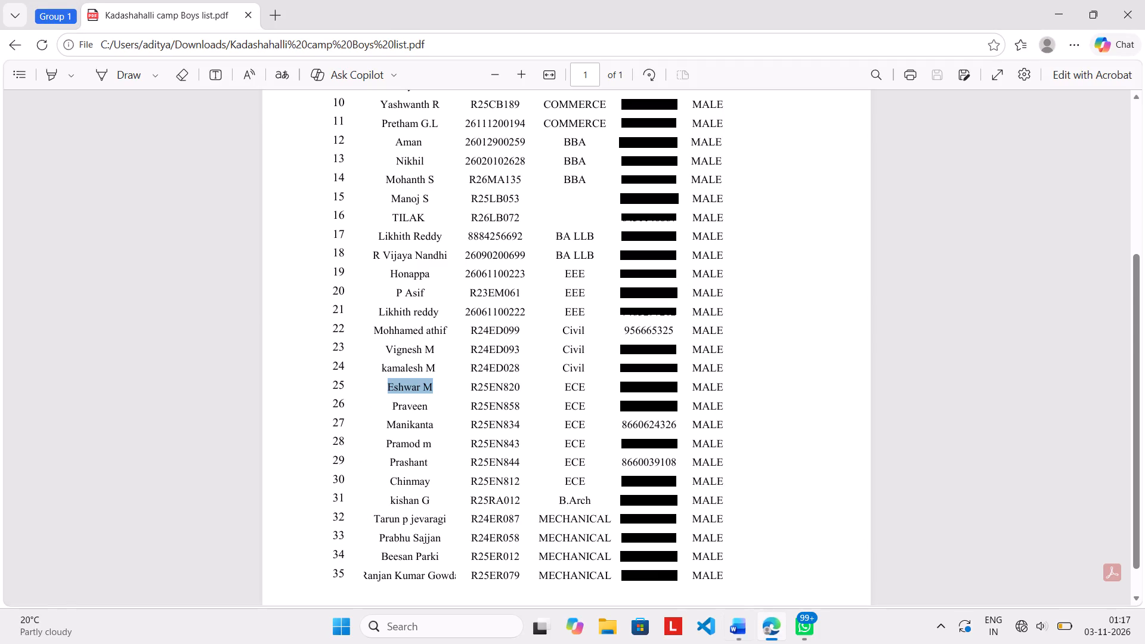
drag(472, 388, 521, 395)
key(ctrl+c)
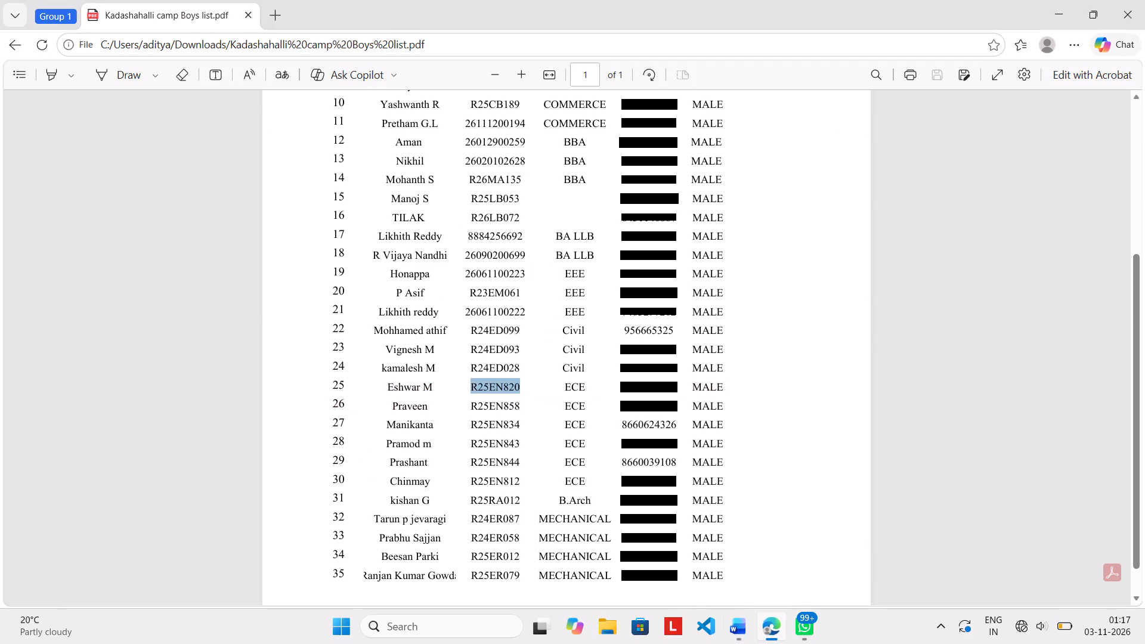
click(749, 624)
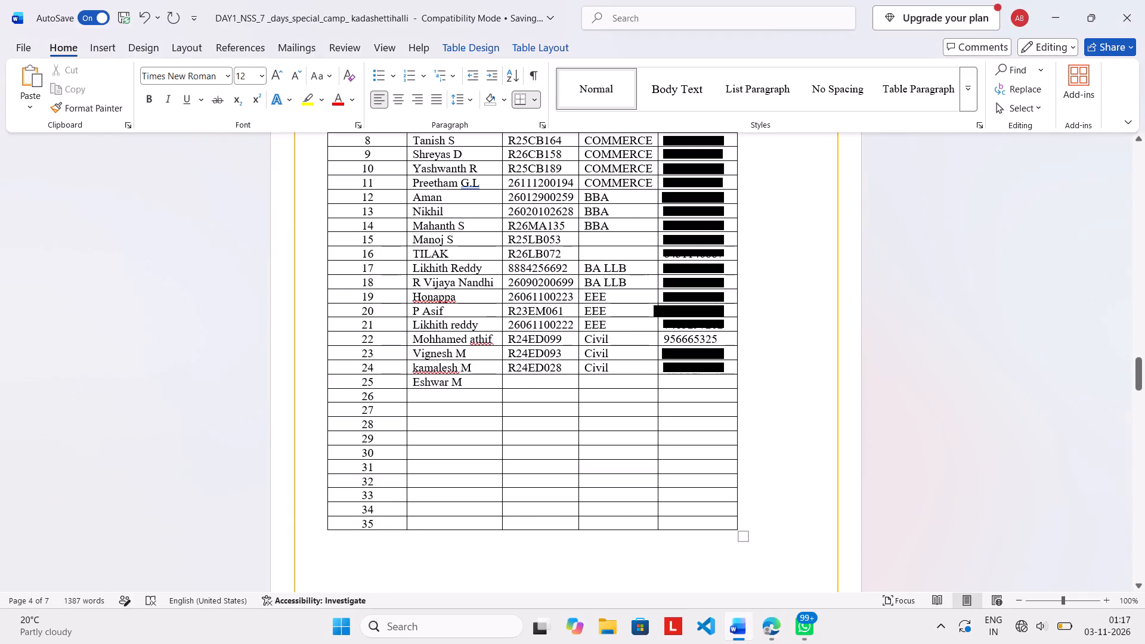
key(ctrl+v)
Copy the department ECE from row 25 of the boys list PDF into the Dept/Branch cell of row 25 in the report.
drag(791, 643, 778, 625)
click(778, 625)
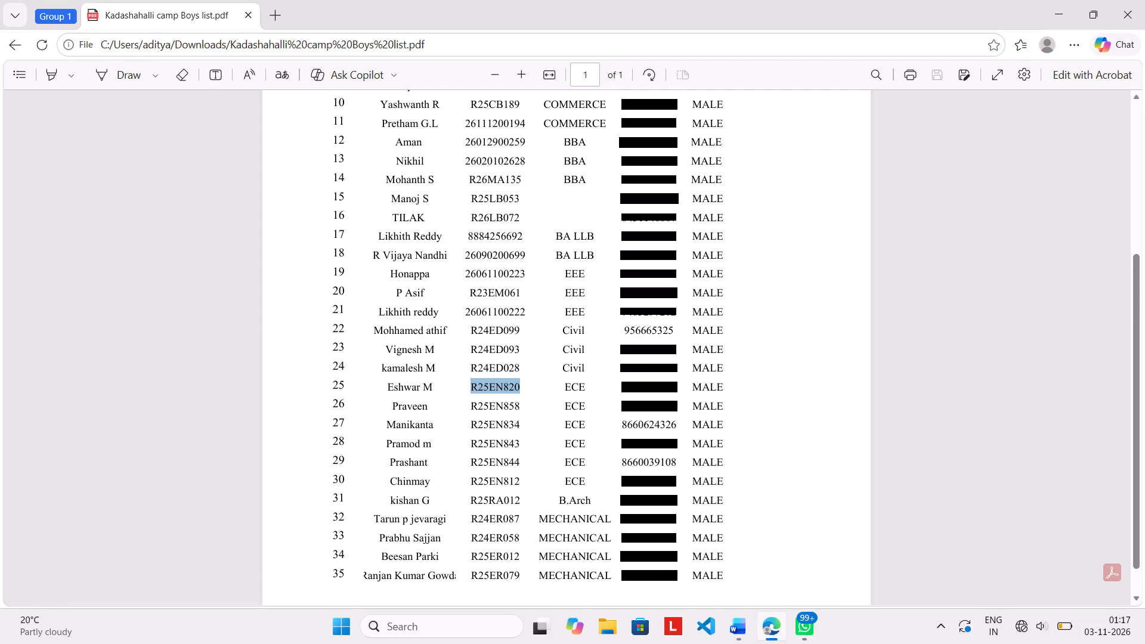
drag(565, 382, 592, 391)
key(ctrl+c)
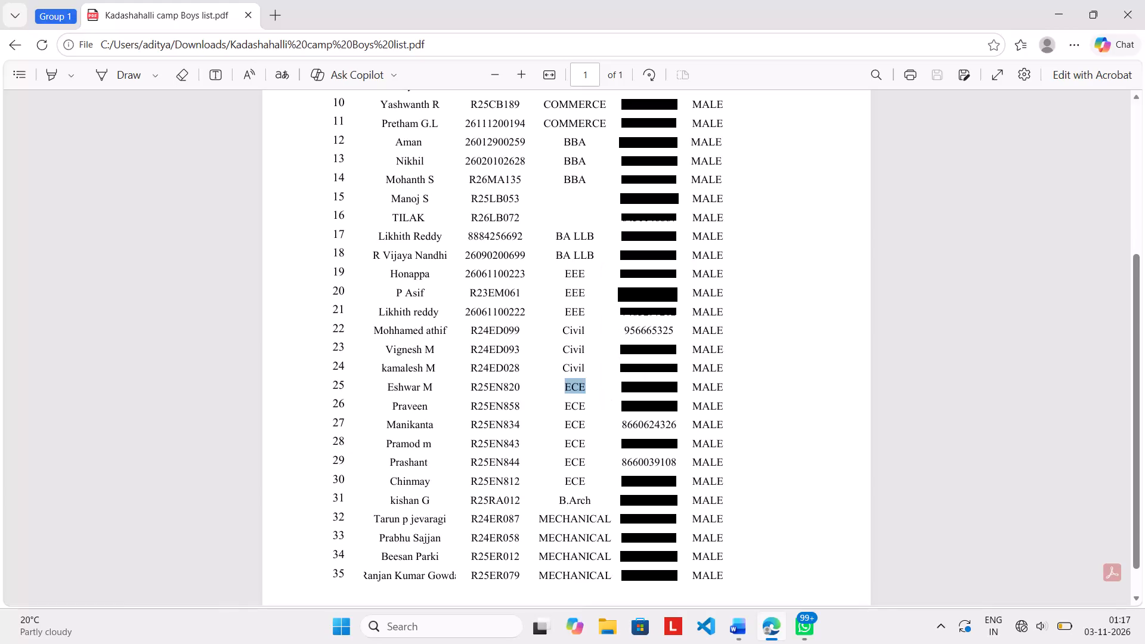
click(738, 626)
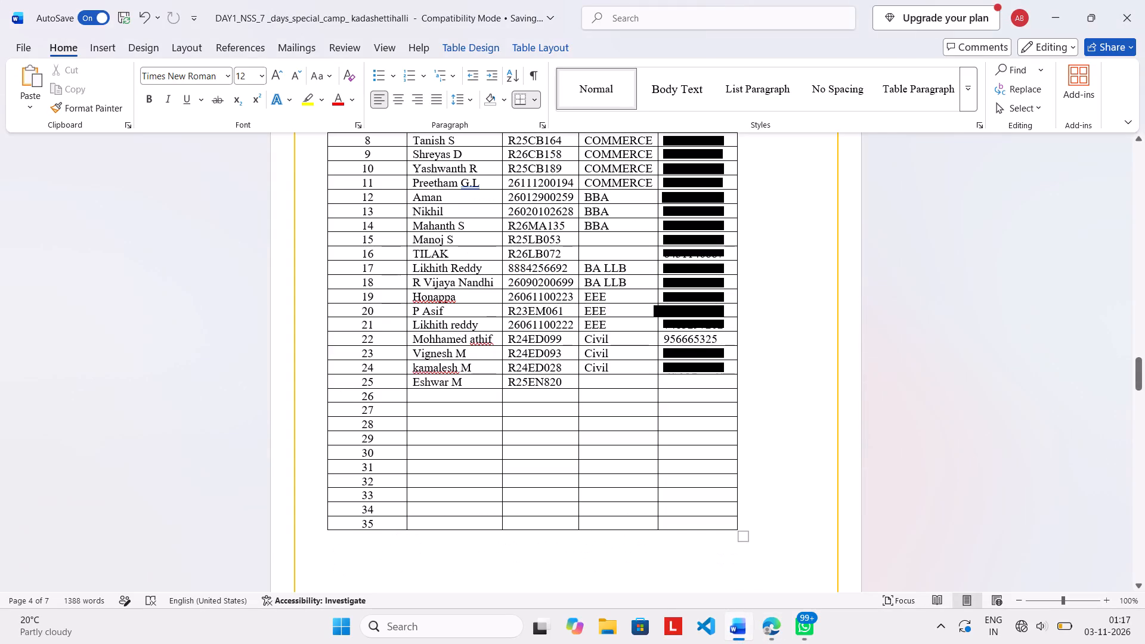
click(620, 383)
key(ctrl+v)
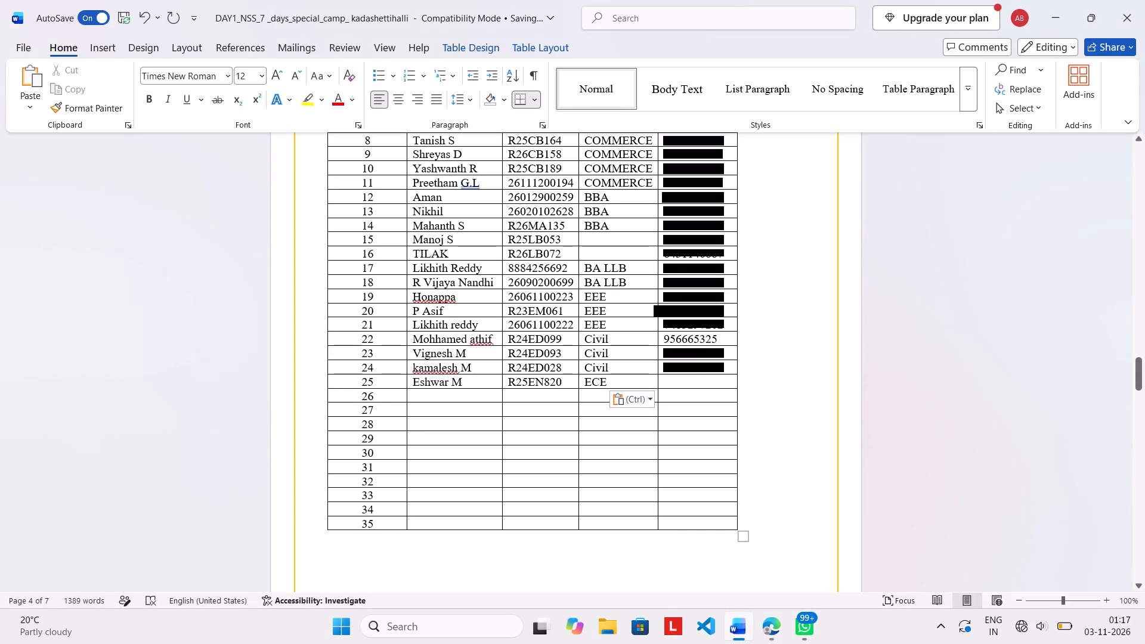
Copy the row 25 volunteer's contact number from the boys list PDF into the Number cell of row 25 in the report.
key(Right)
click(770, 631)
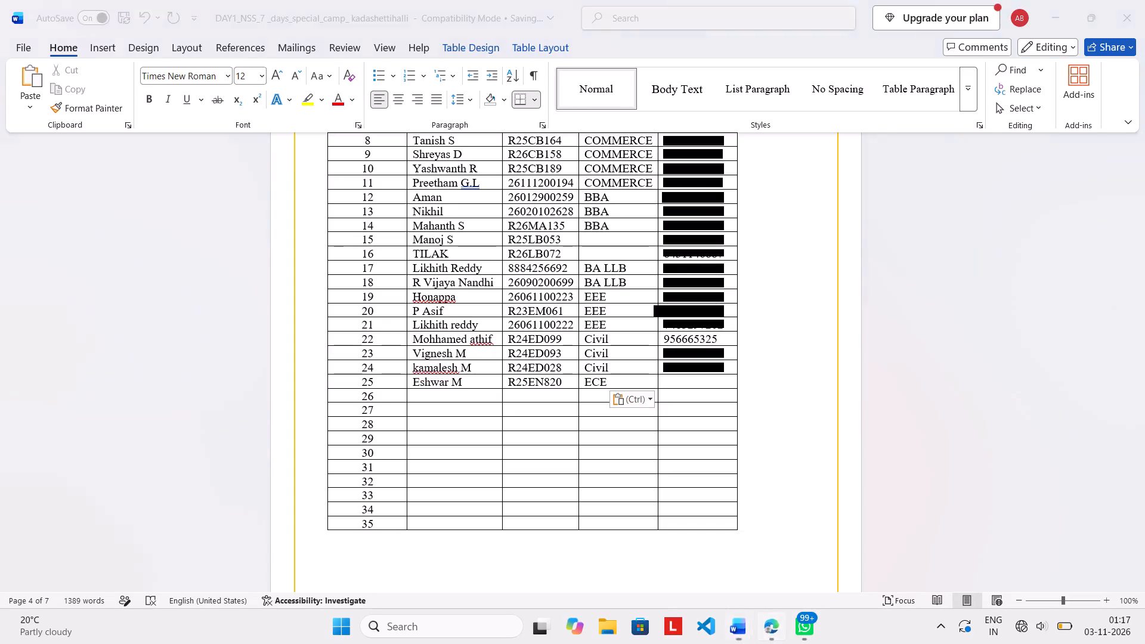
drag(621, 387, 674, 392)
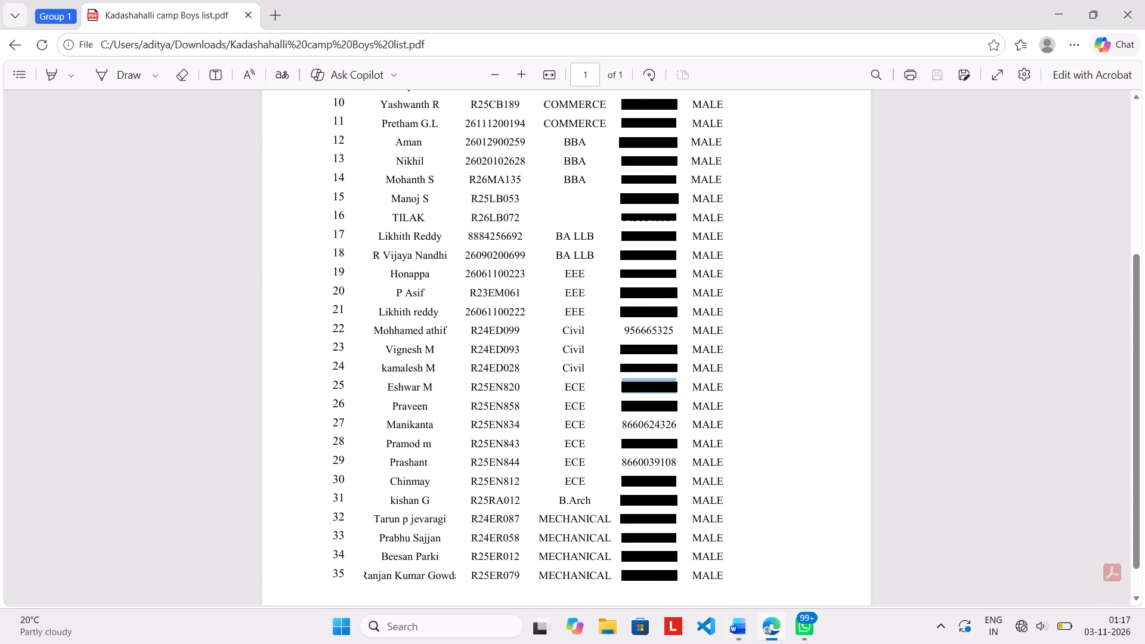
drag(674, 392, 680, 392)
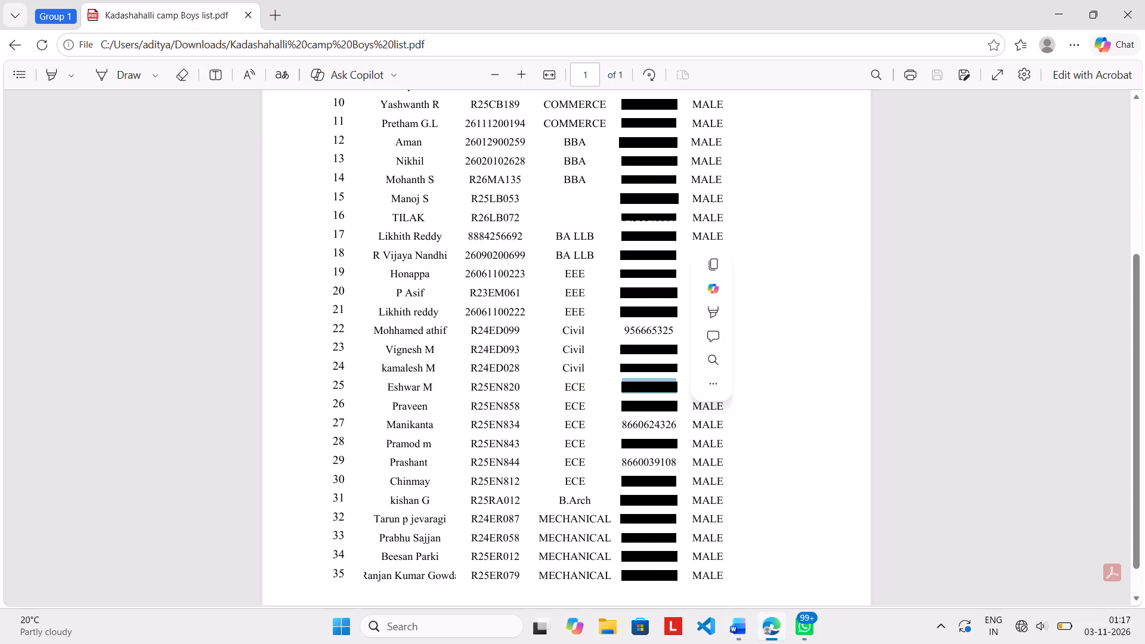
key(ctrl+c)
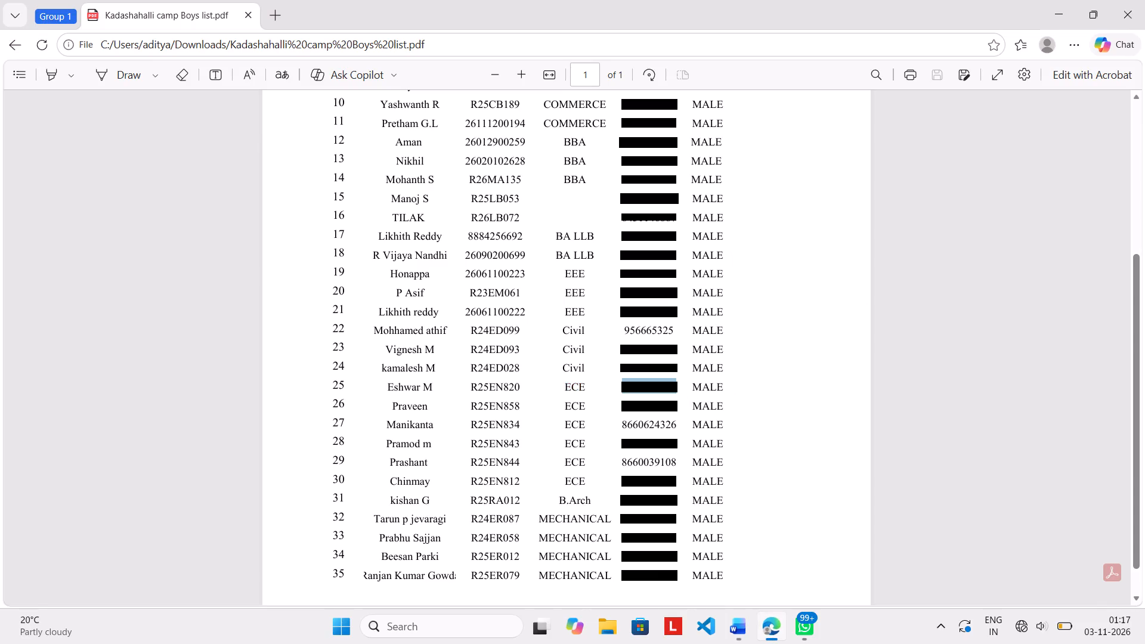
click(747, 633)
key(ctrl+v)
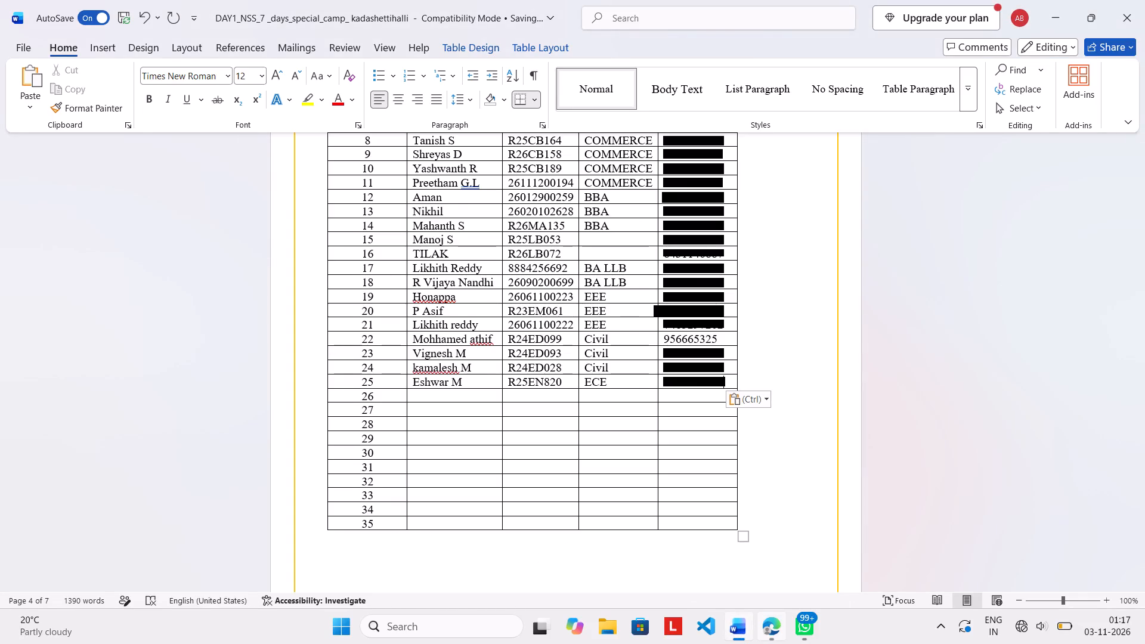
Copy the row 26 volunteer's name from the boys list PDF into the Name cell of row 26 in the report.
click(768, 633)
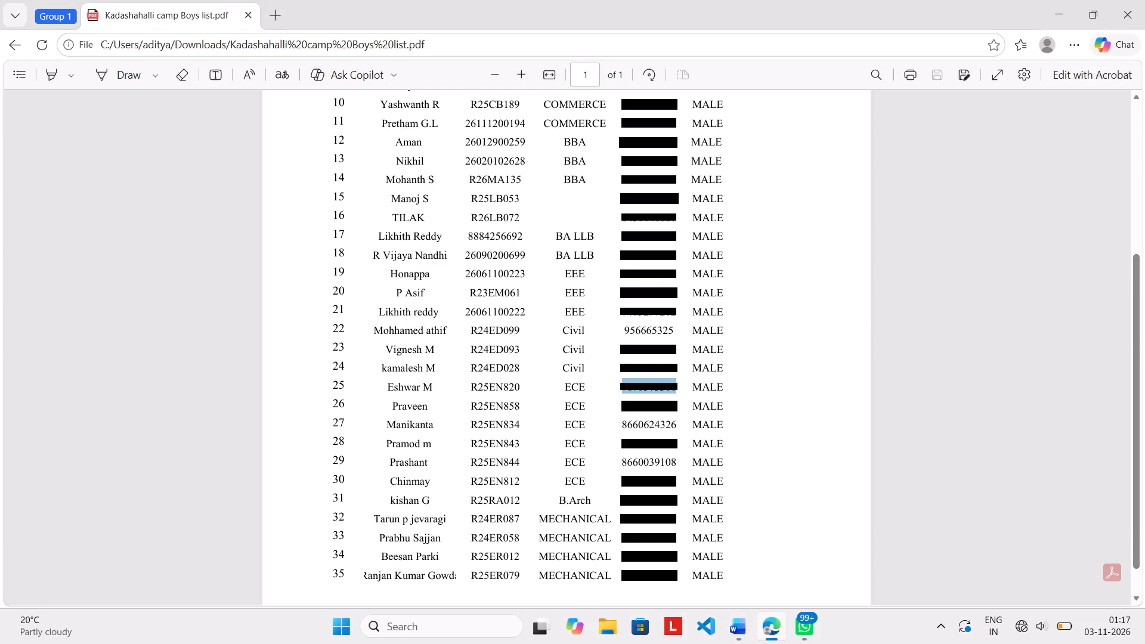
drag(388, 405, 434, 410)
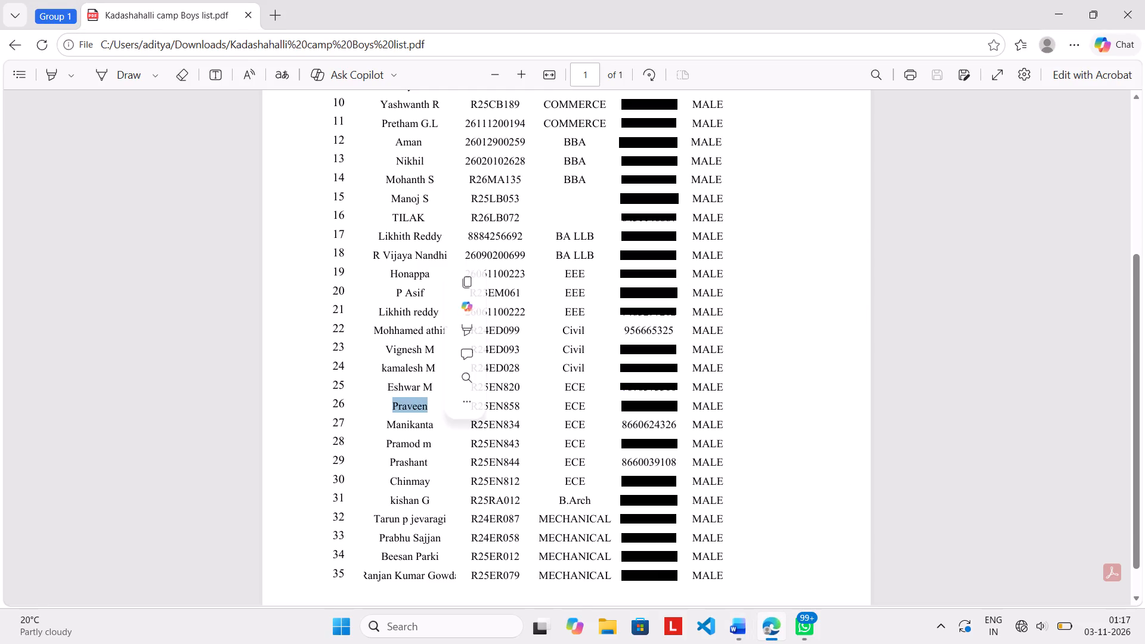
key(ctrl+c)
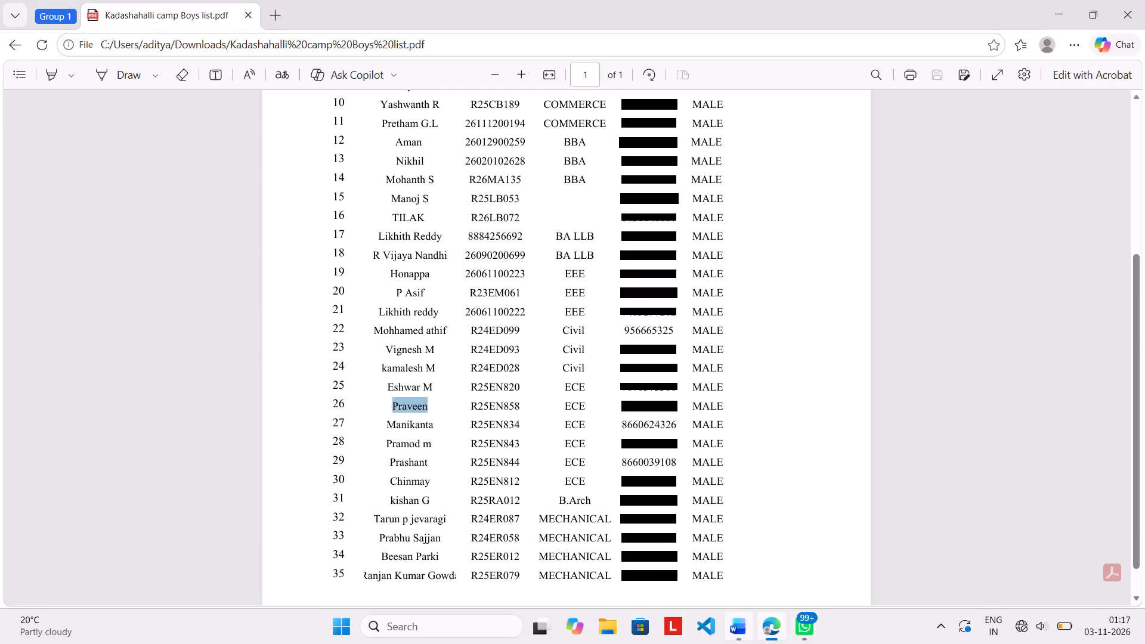
click(748, 633)
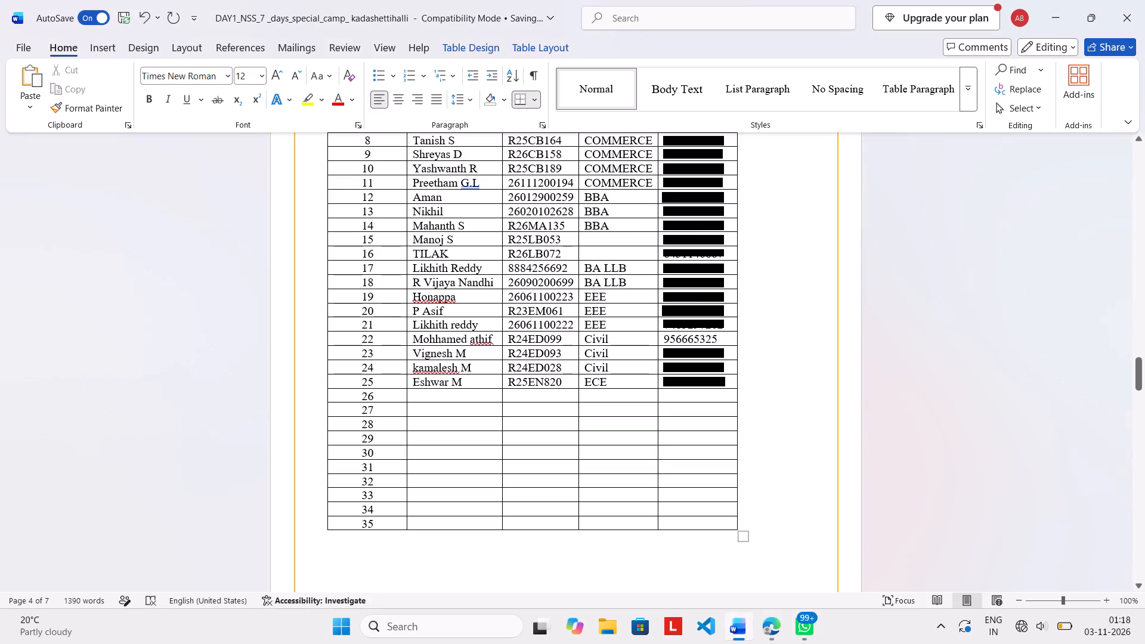
click(493, 392)
key(ctrl+v)
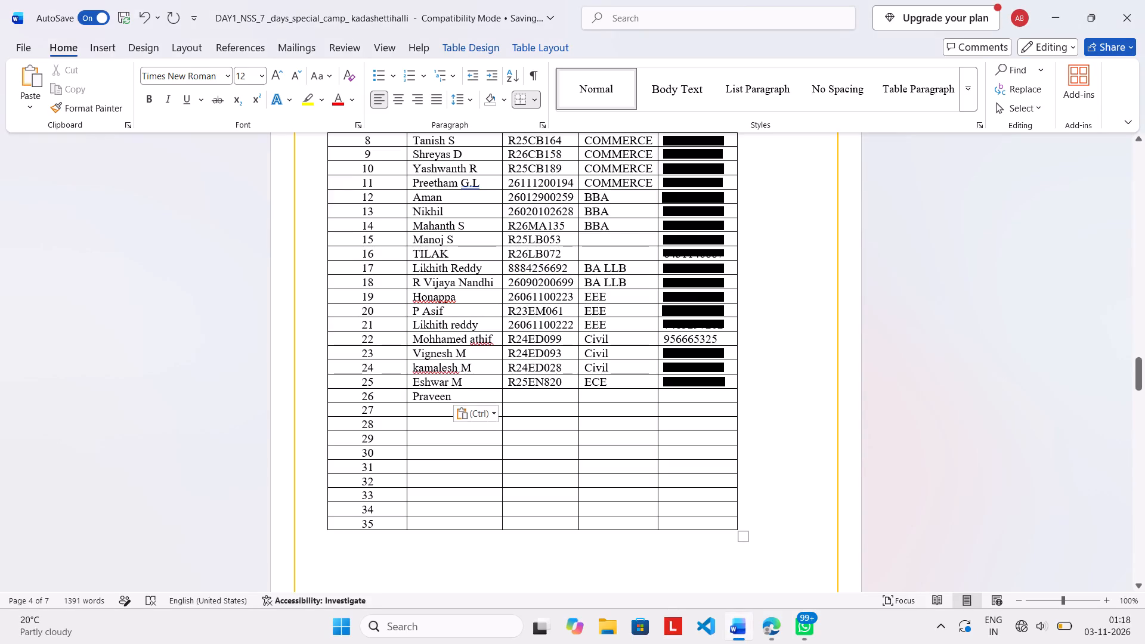
Copy the row 26 volunteer's SRN from the boys list PDF into the SRN No cell of row 26 in the report.
click(569, 405)
click(566, 394)
click(759, 631)
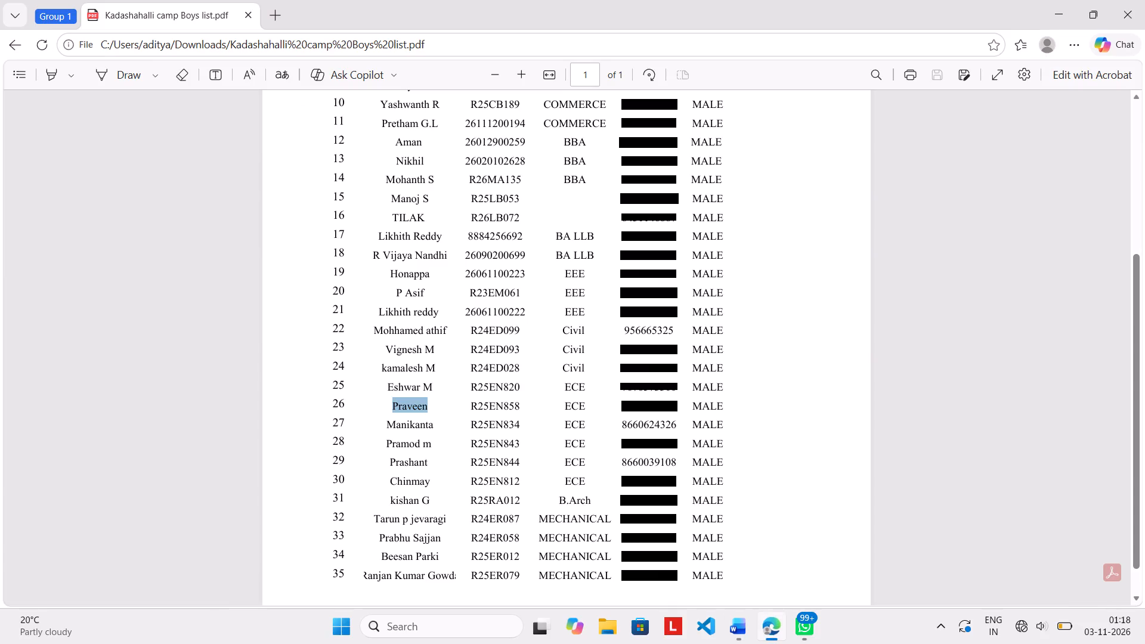
drag(476, 404, 525, 404)
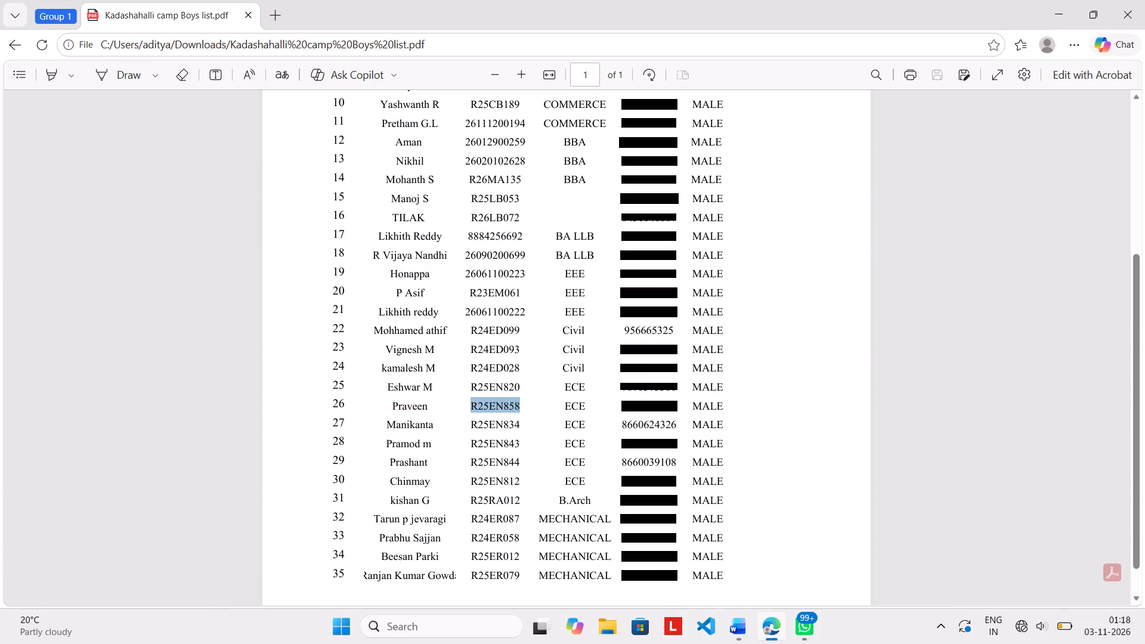
drag(525, 404, 525, 404)
key(ctrl+c)
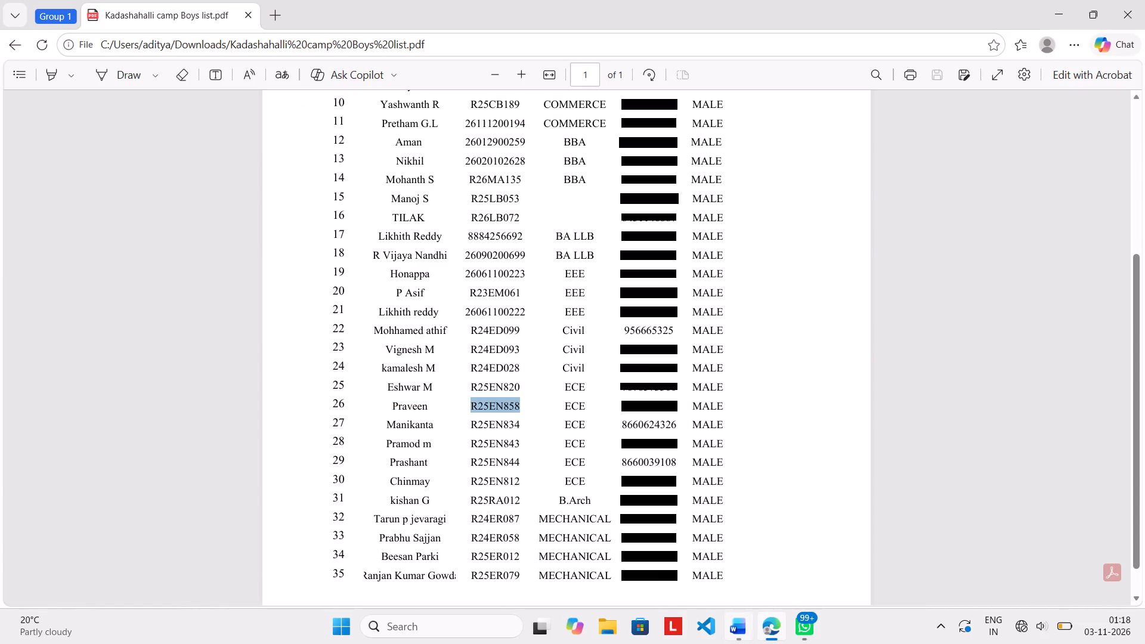
click(745, 636)
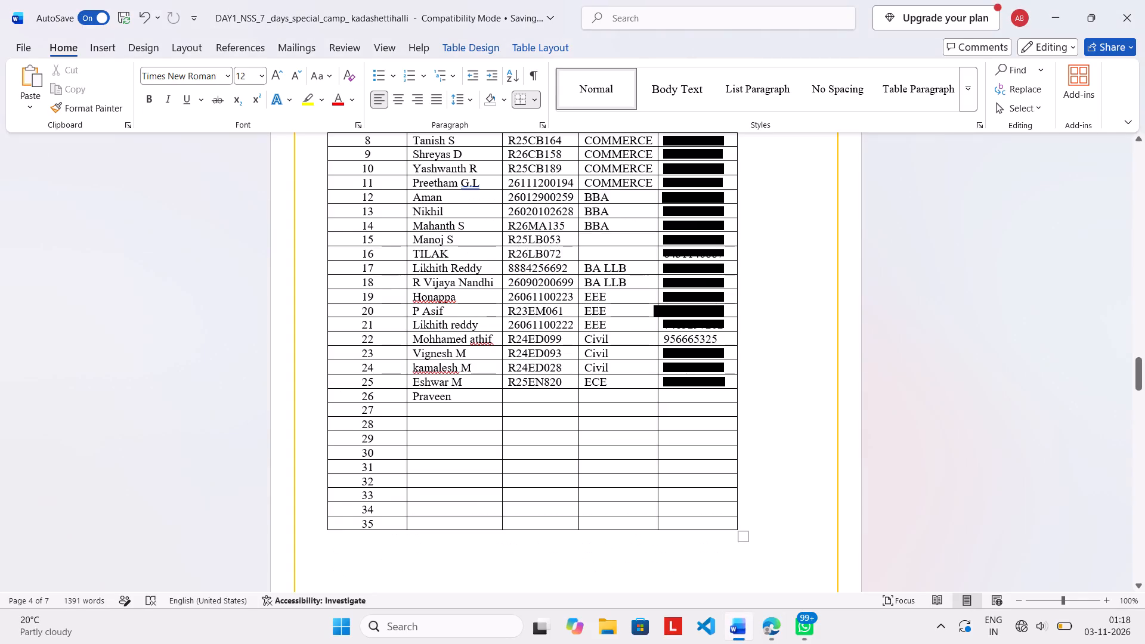
key(ctrl+v)
Copy the department ECE from row 26 of the boys list PDF into the Dept/Branch cell of row 26 in the report.
click(782, 637)
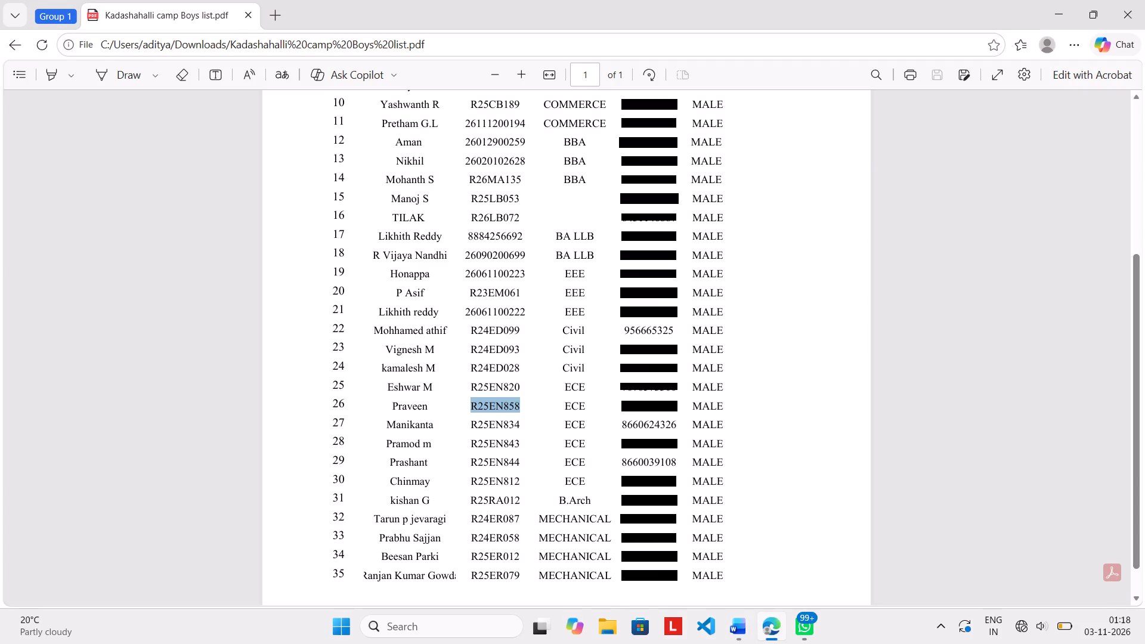
drag(569, 404, 590, 408)
key(ctrl+c)
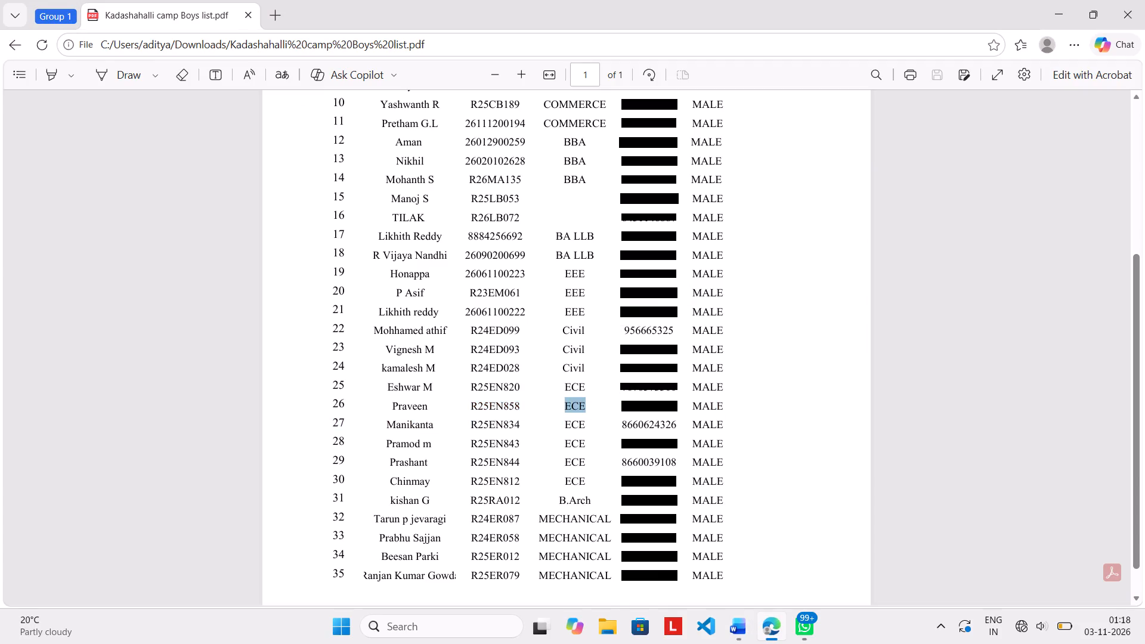
click(738, 626)
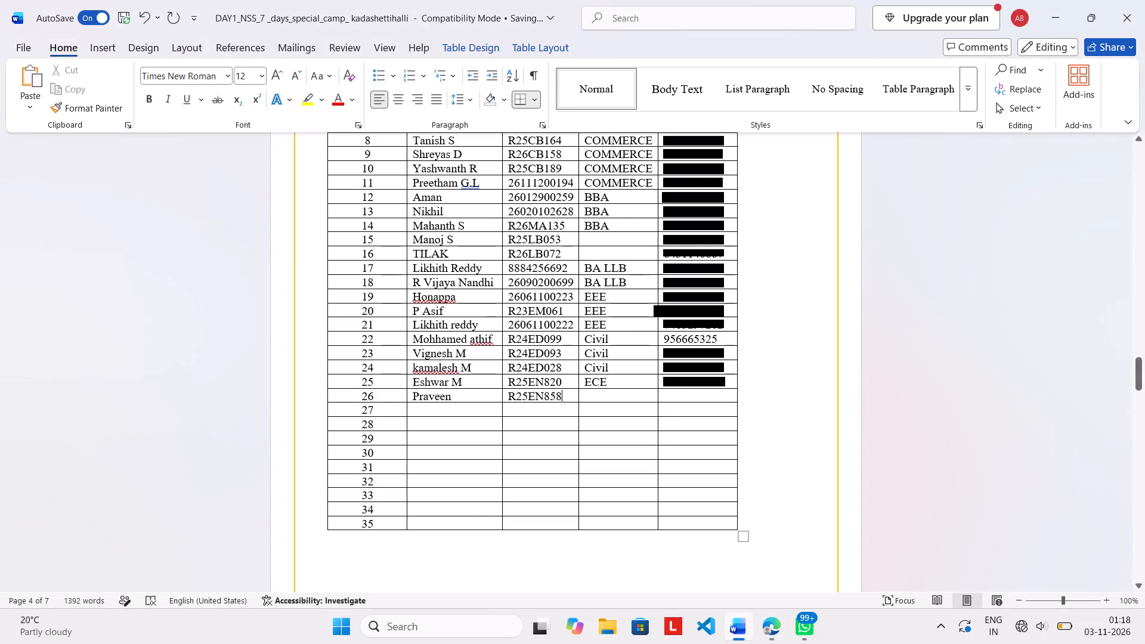
key(Right)
key(ctrl+v)
Copy the row 26 volunteer's contact number from the boys list PDF into the Number cell of row 26 in the report.
key(Right)
click(778, 635)
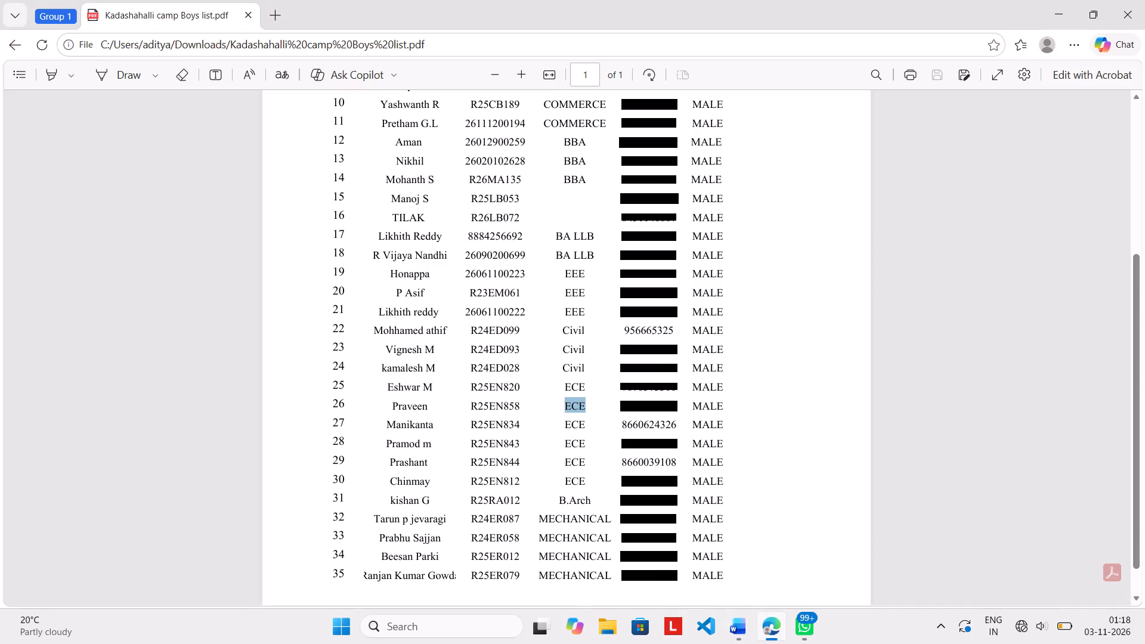
drag(622, 408, 672, 410)
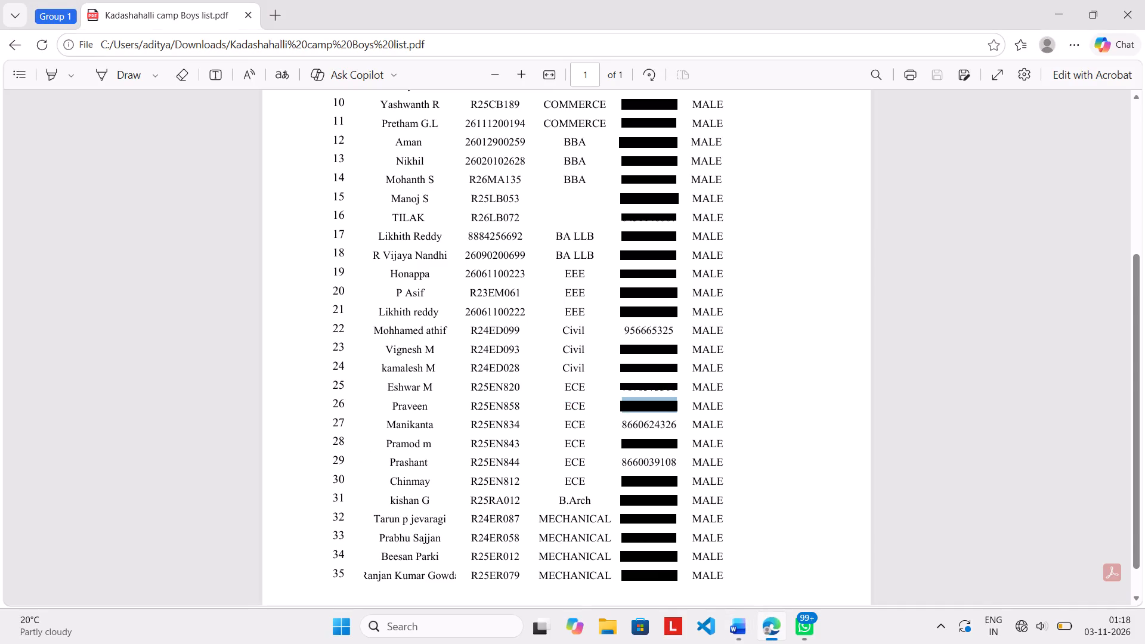
drag(672, 410, 676, 411)
key(ctrl+c)
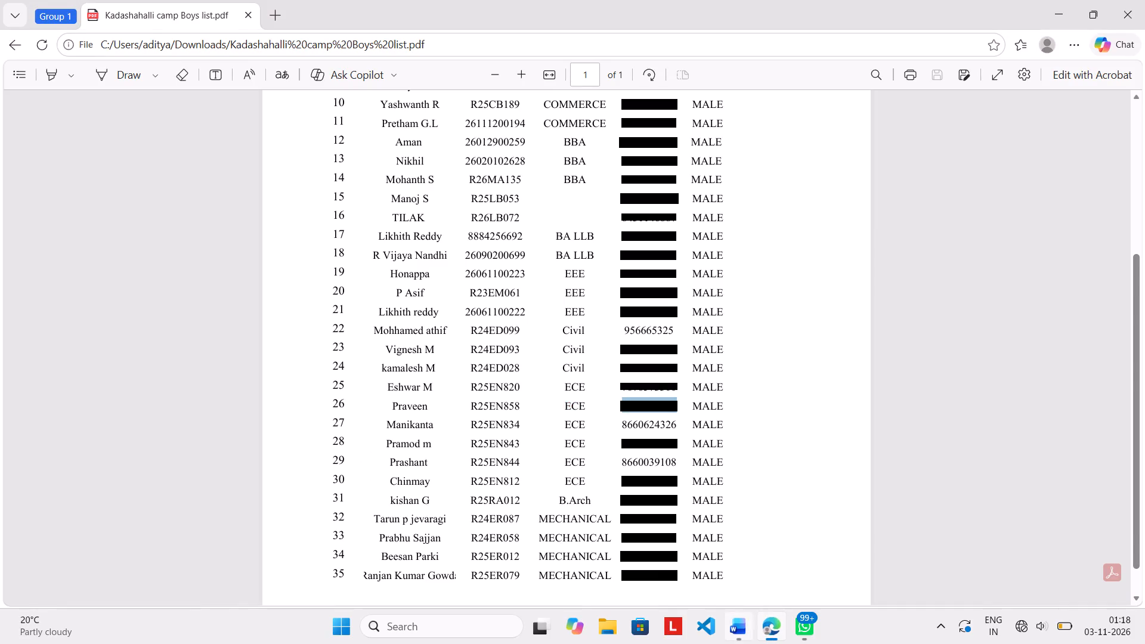
click(741, 619)
key(ctrl+v)
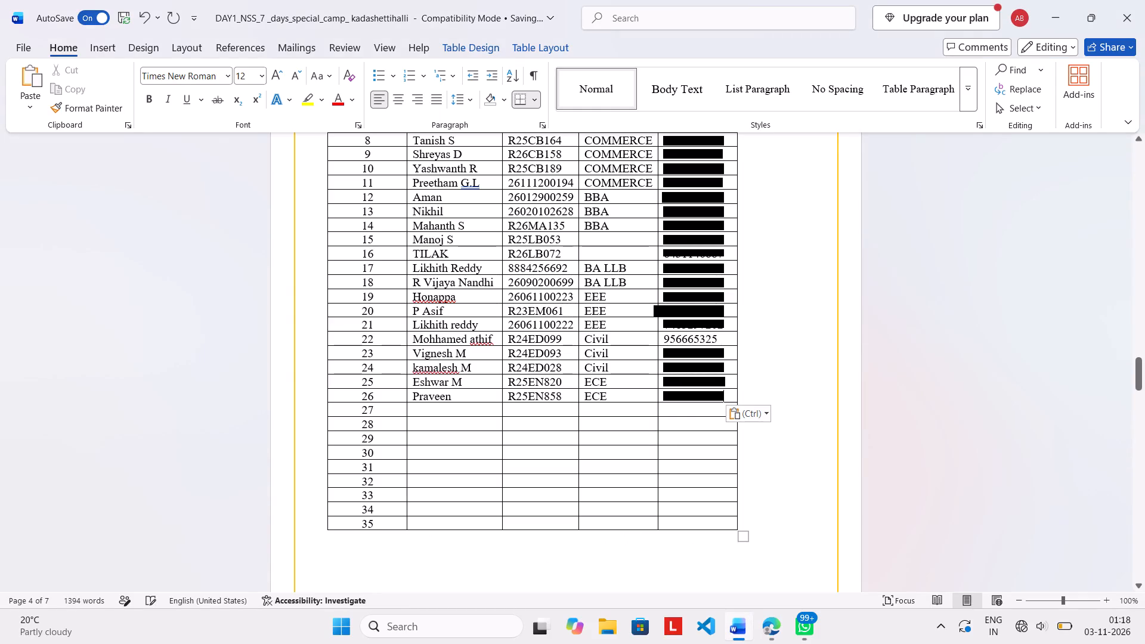
Copy the row 27 volunteer's name from the boys list PDF into the Name cell of row 27 in the report.
click(438, 411)
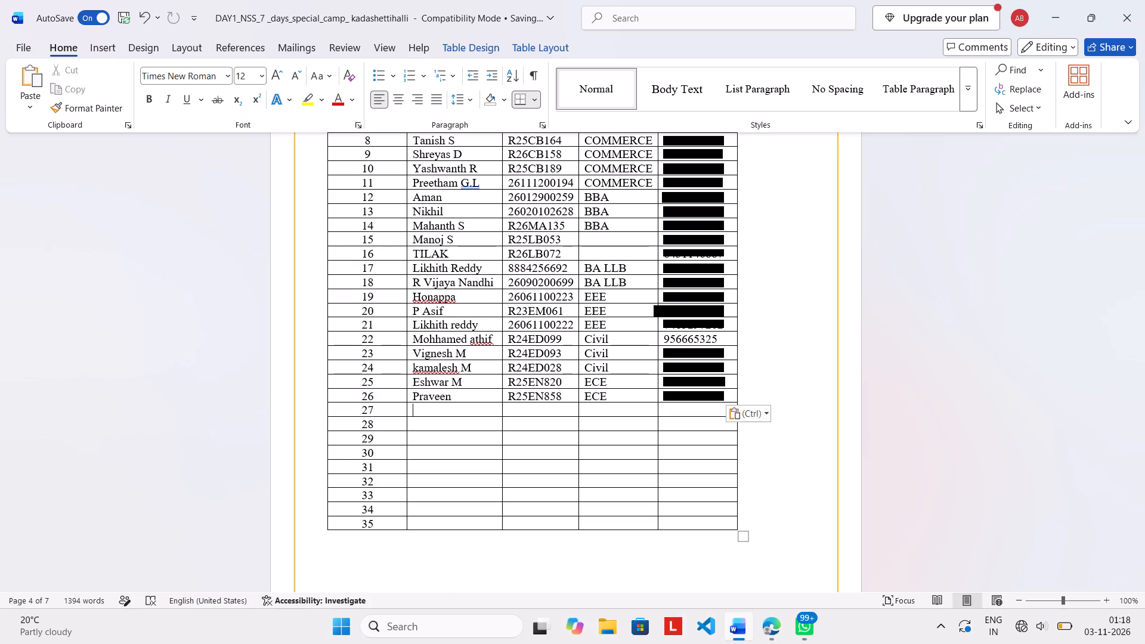
click(781, 642)
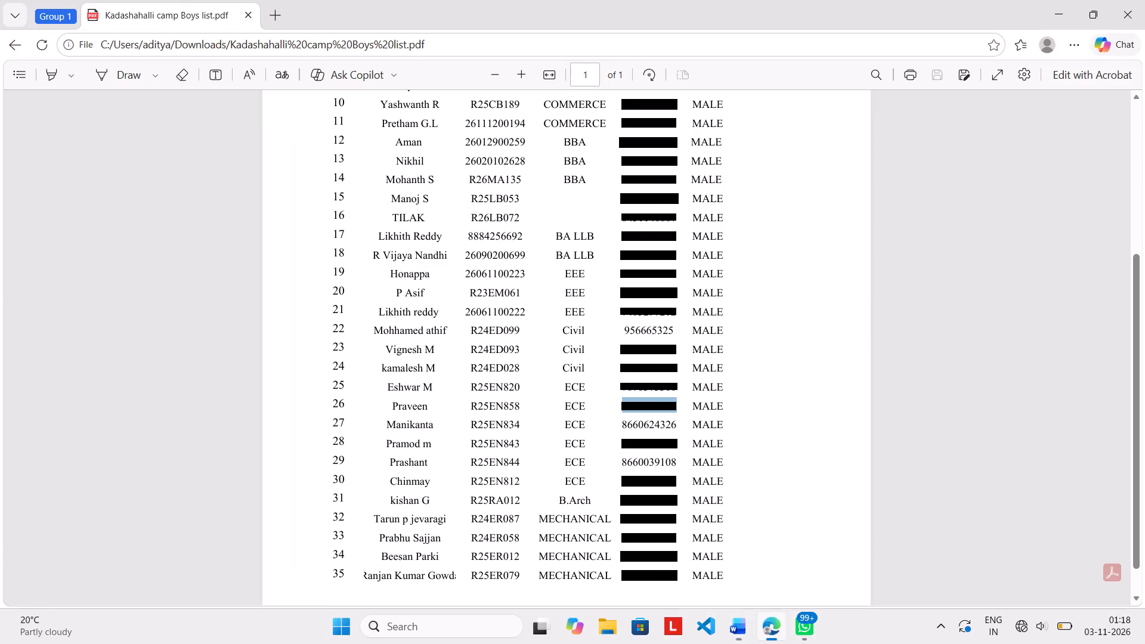
drag(382, 423, 441, 431)
key(ctrl+v)
key(ctrl+c)
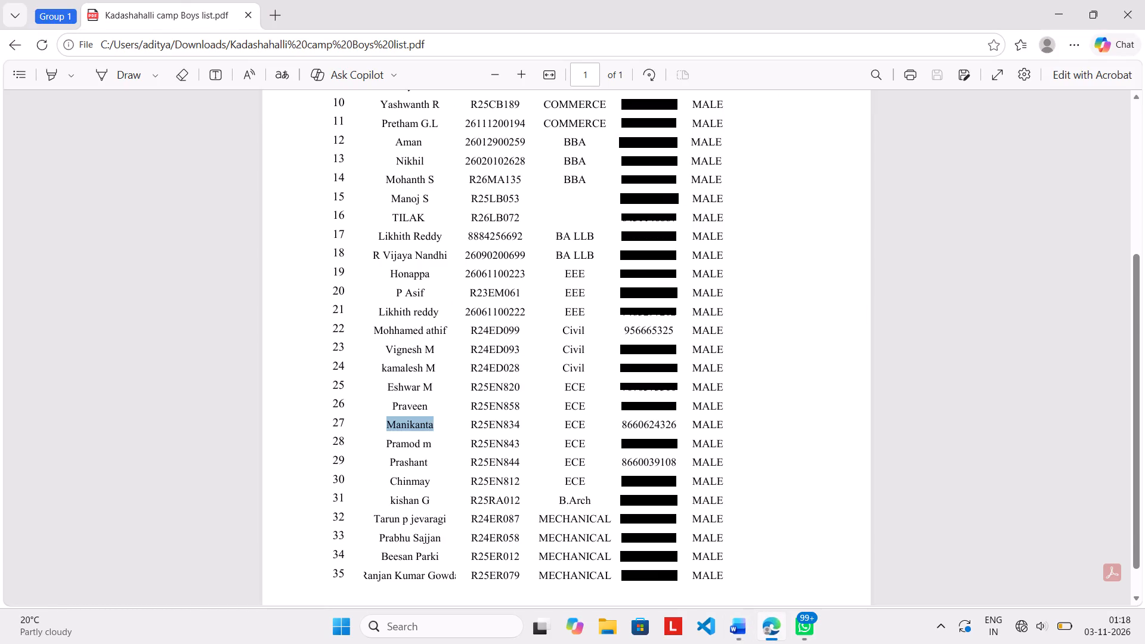
click(742, 634)
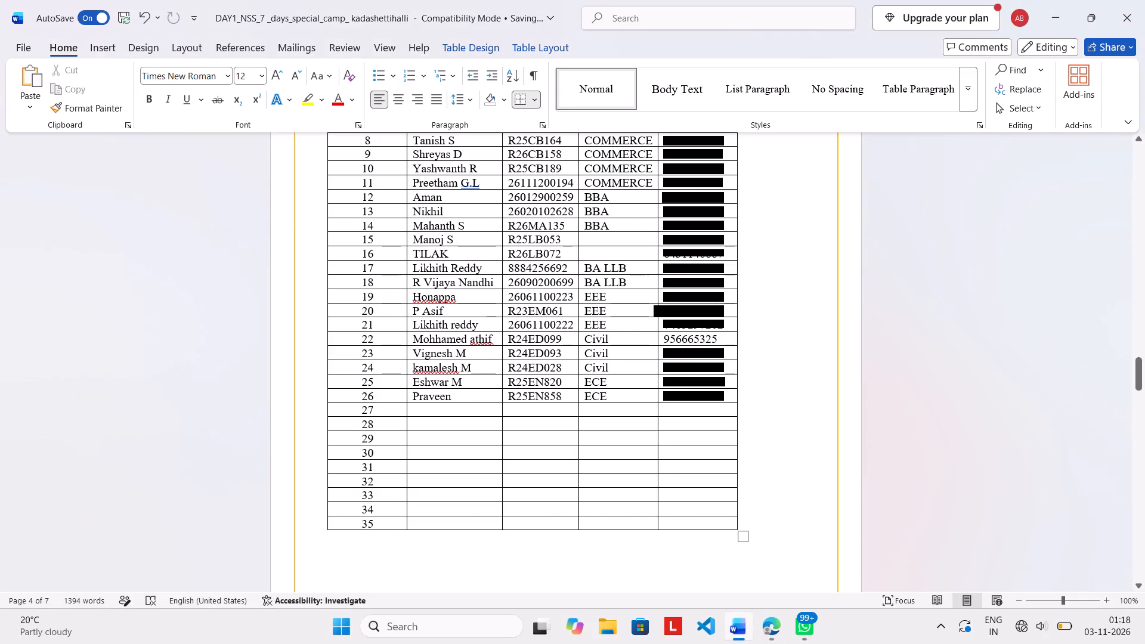
key(ctrl+v)
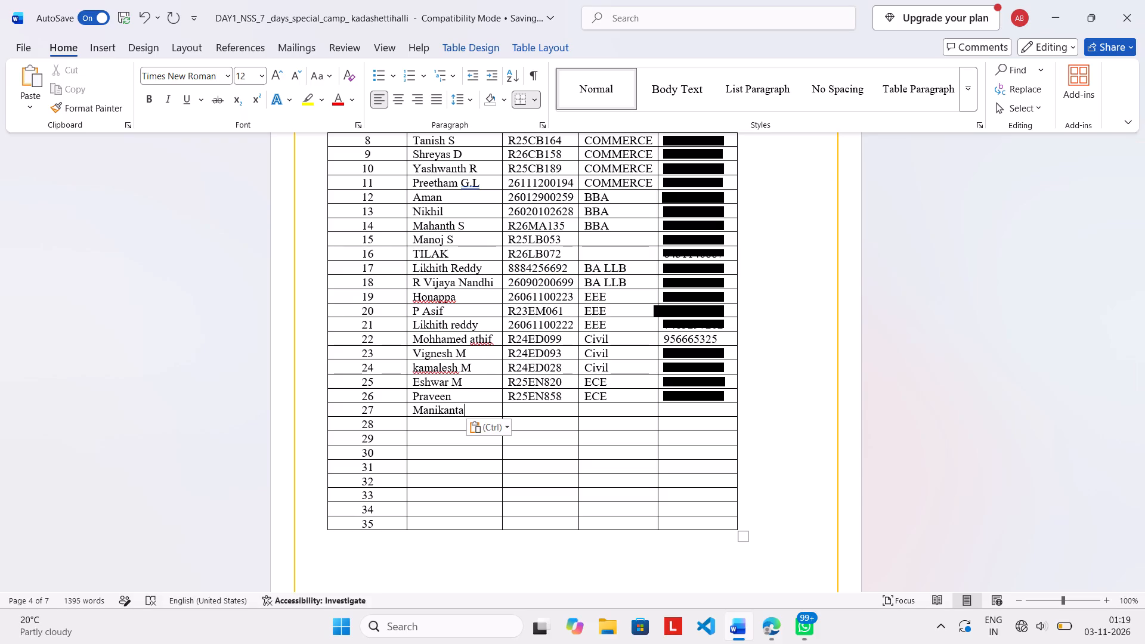
Copy the row 27 volunteer's SRN from the boys list PDF into the SRN No cell of row 27 in the report.
click(782, 633)
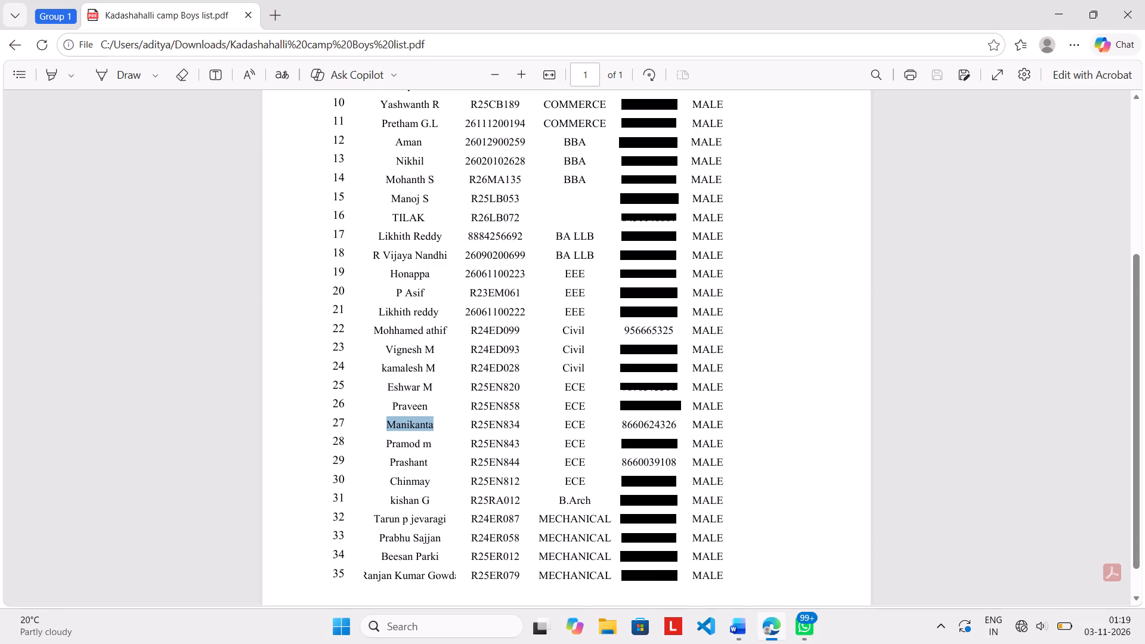
drag(476, 422, 516, 426)
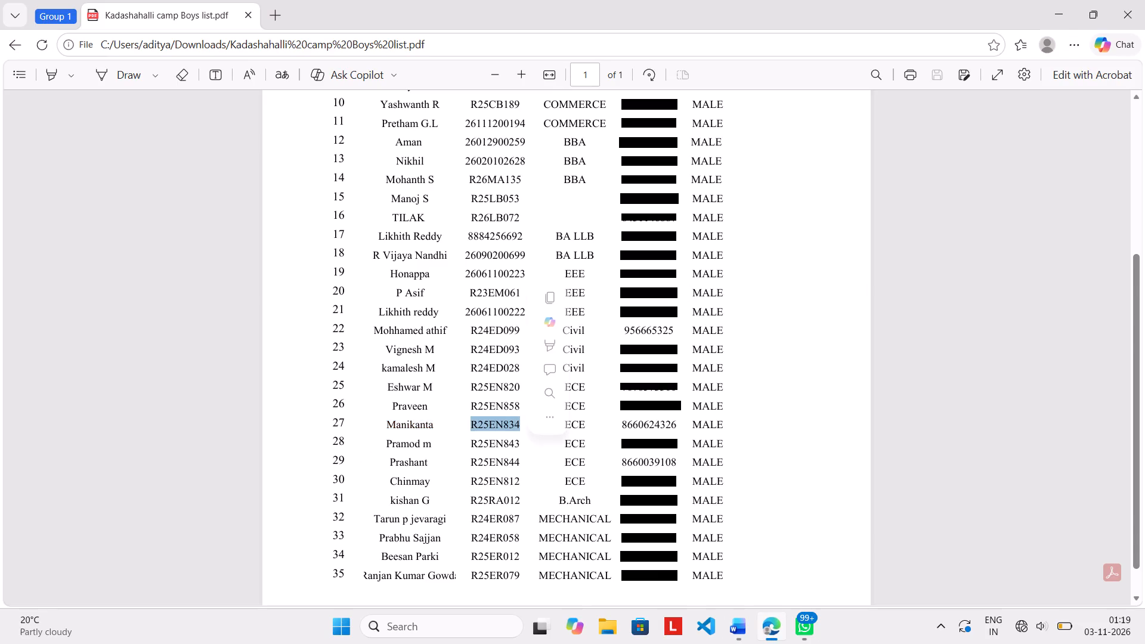
key(ctrl+c)
click(731, 628)
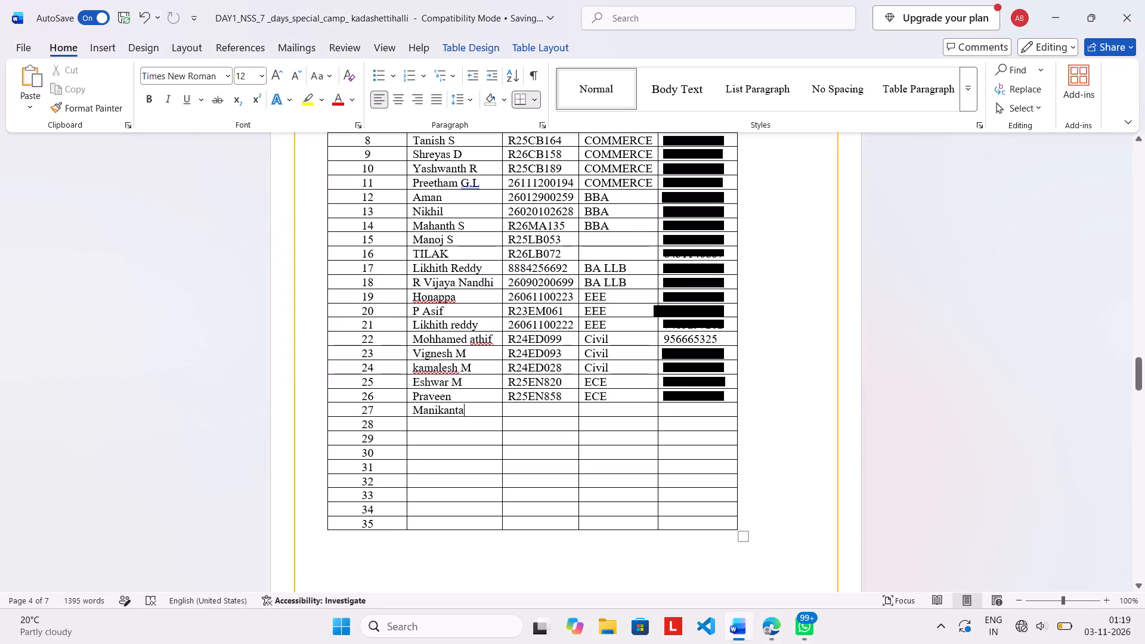
click(565, 411)
key(ctrl+v)
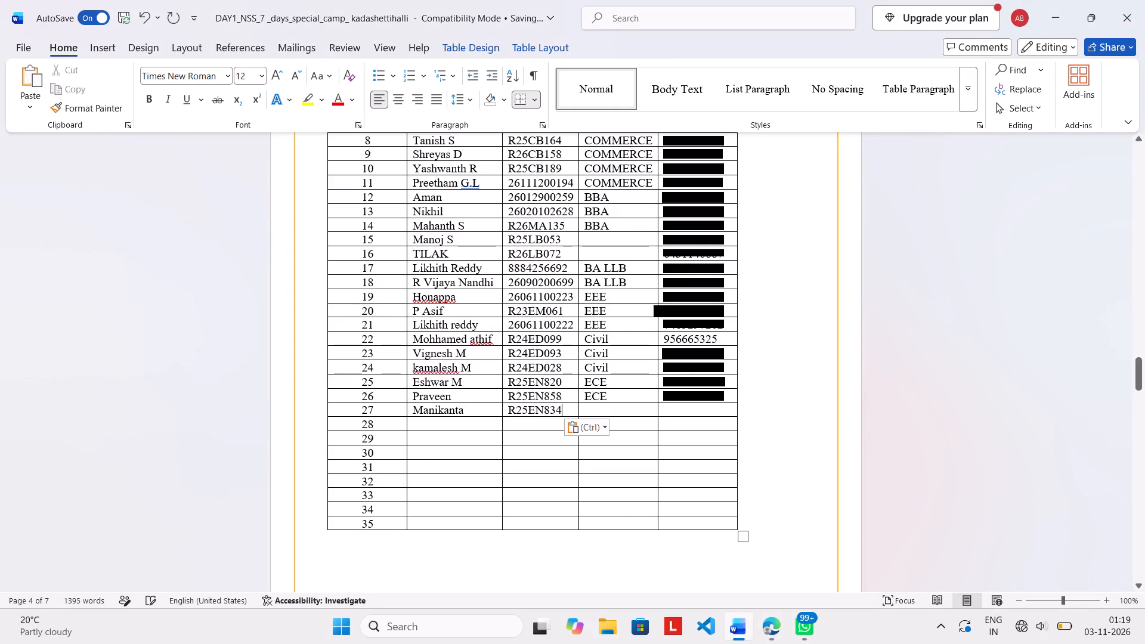
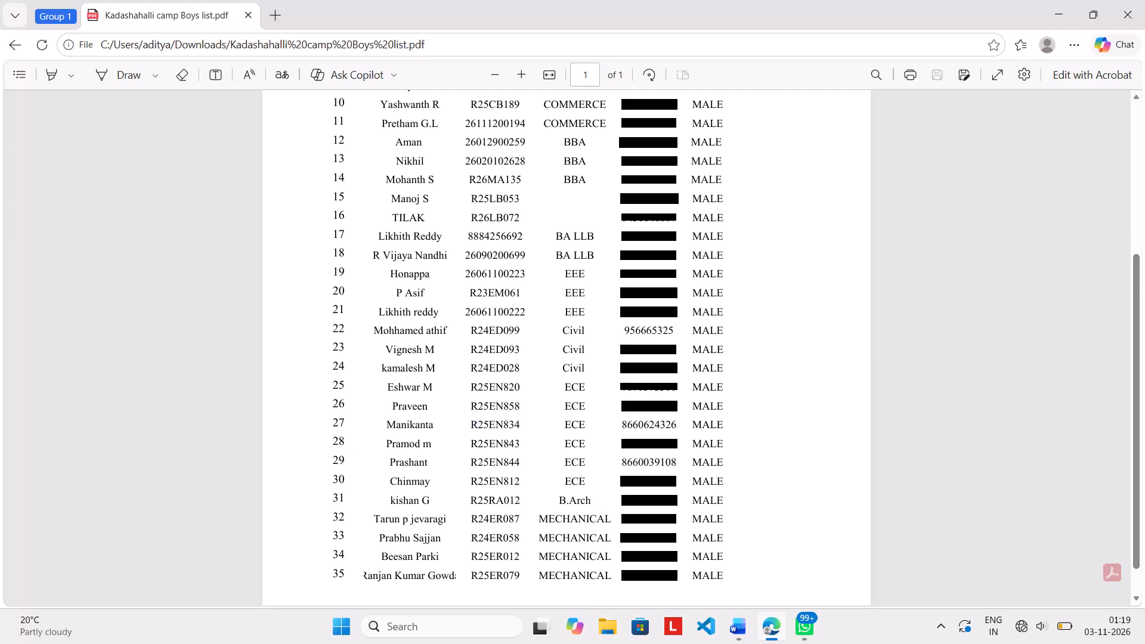
Copy the department ECE from row 27 of the boys list PDF into the Dept/Branch cell of row 27 in the report.
drag(596, 428, 588, 427)
drag(588, 427, 553, 430)
key(ctrl+c)
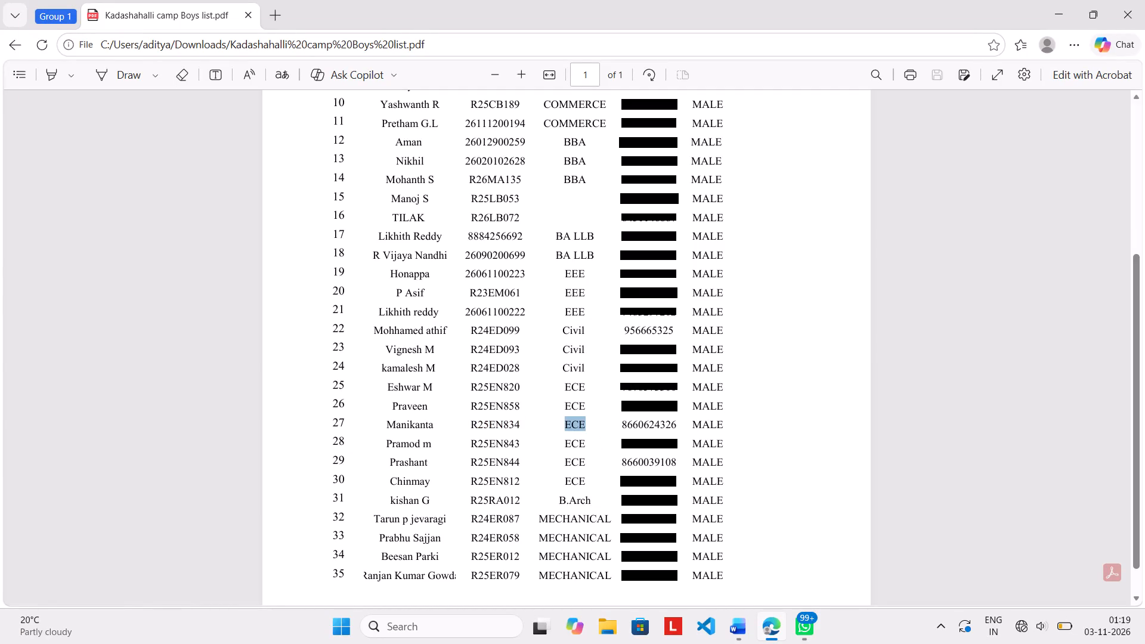
click(744, 635)
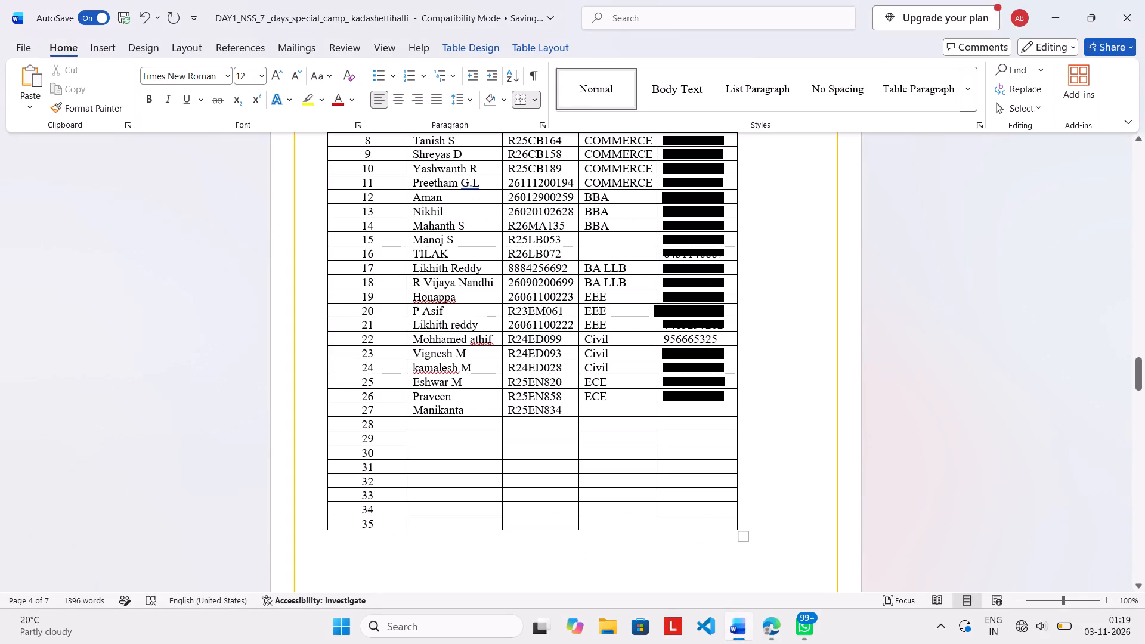
key(Right)
key(ctrl+v)
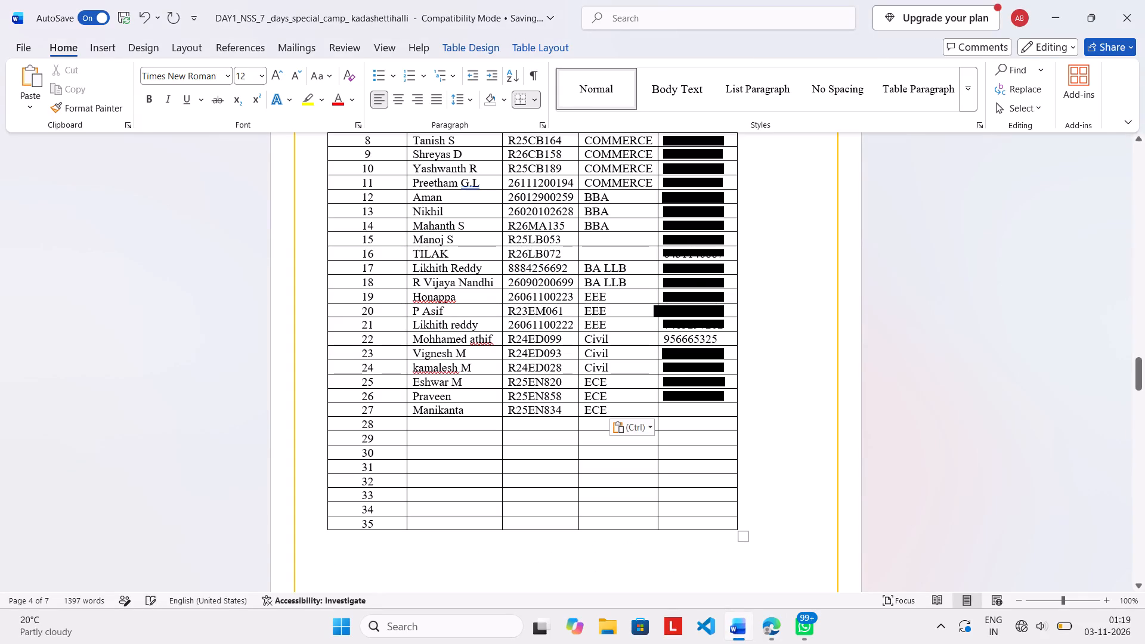
Copy the row 27 volunteer's contact number from the boys list PDF into the Number cell of row 27 in the report.
click(772, 636)
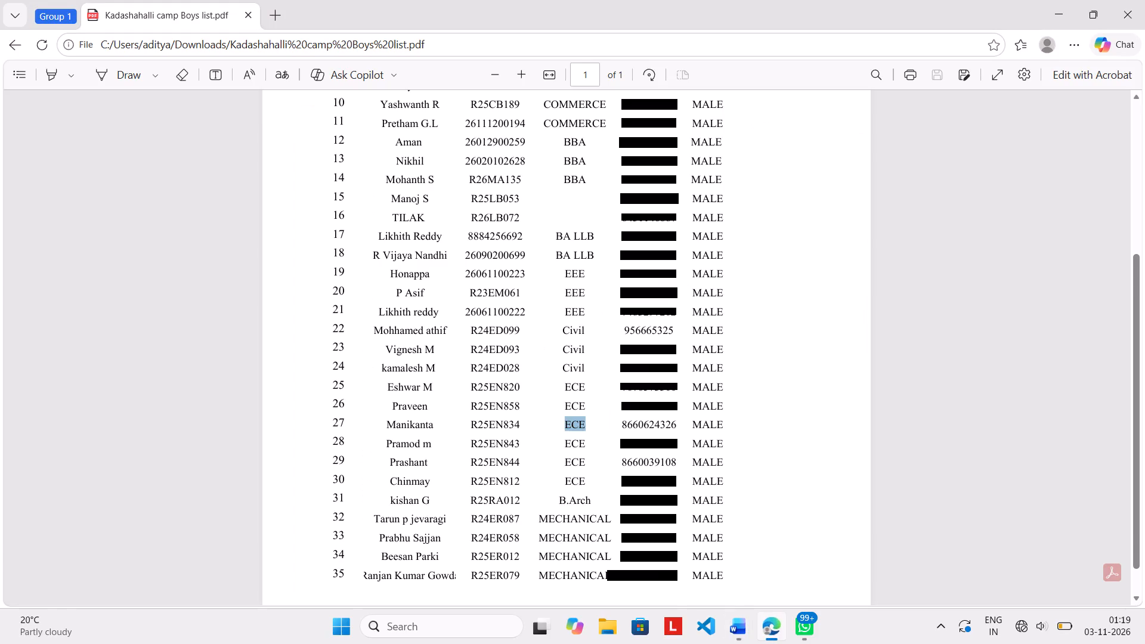
drag(626, 424, 680, 425)
key(ctrl+c)
click(738, 643)
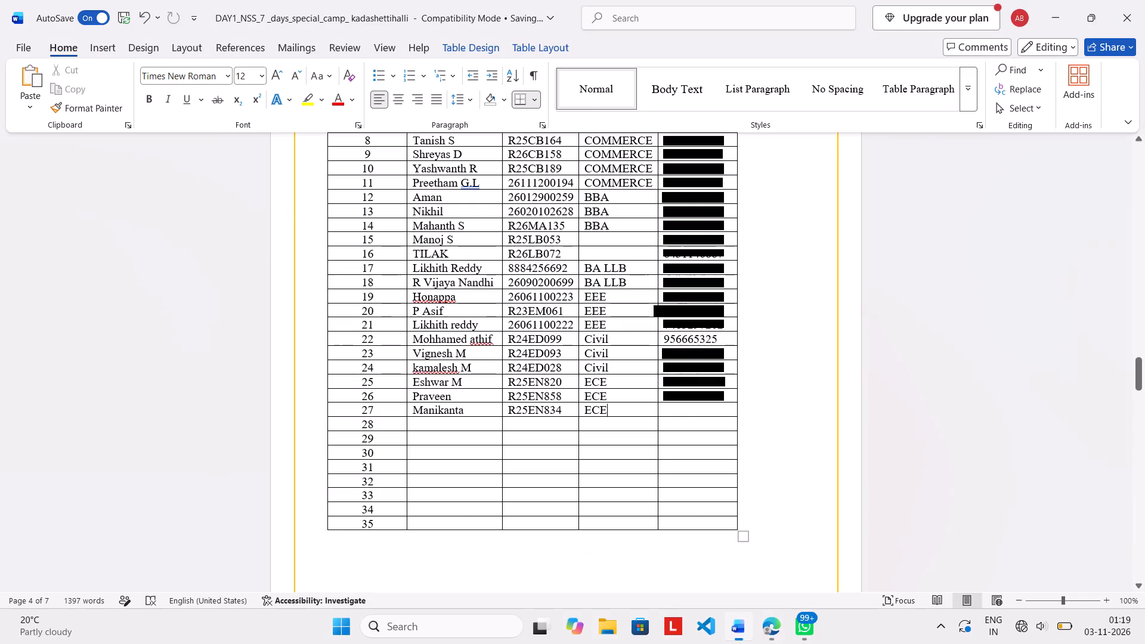
click(688, 416)
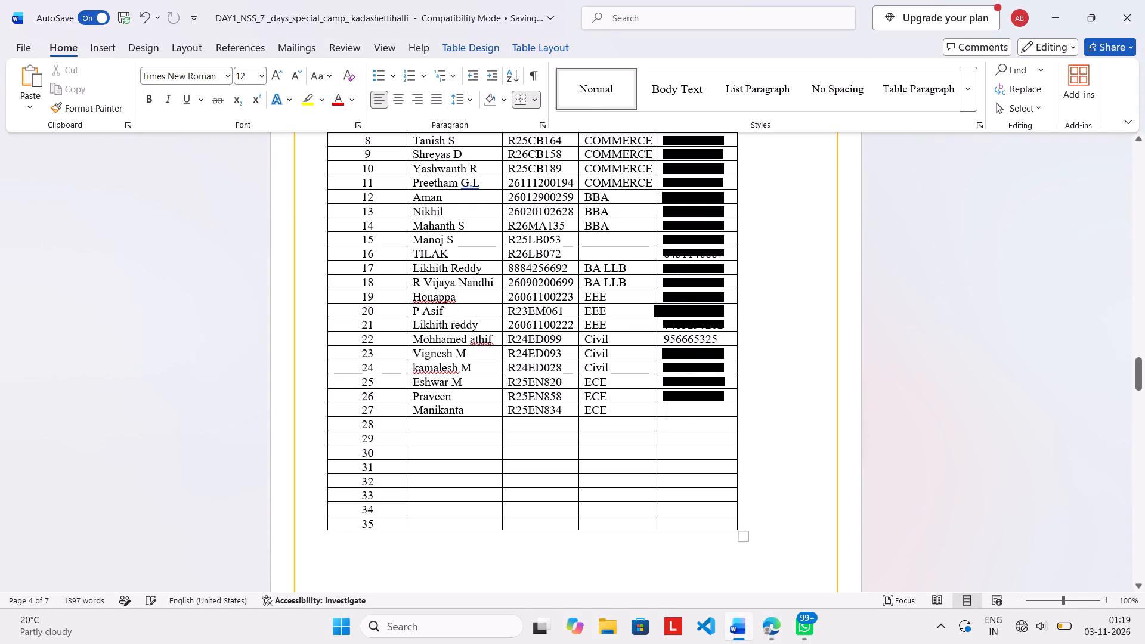
key(ctrl+v)
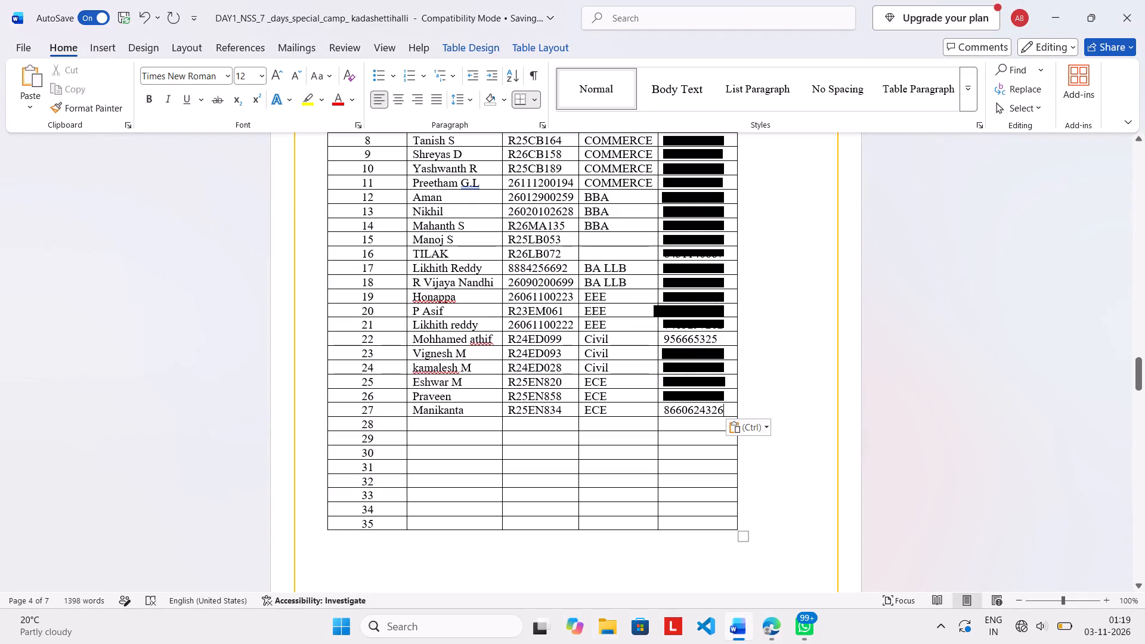
Copy the row 28 volunteer's name from the boys list PDF into the Name cell of row 28 in the report.
click(481, 421)
click(773, 627)
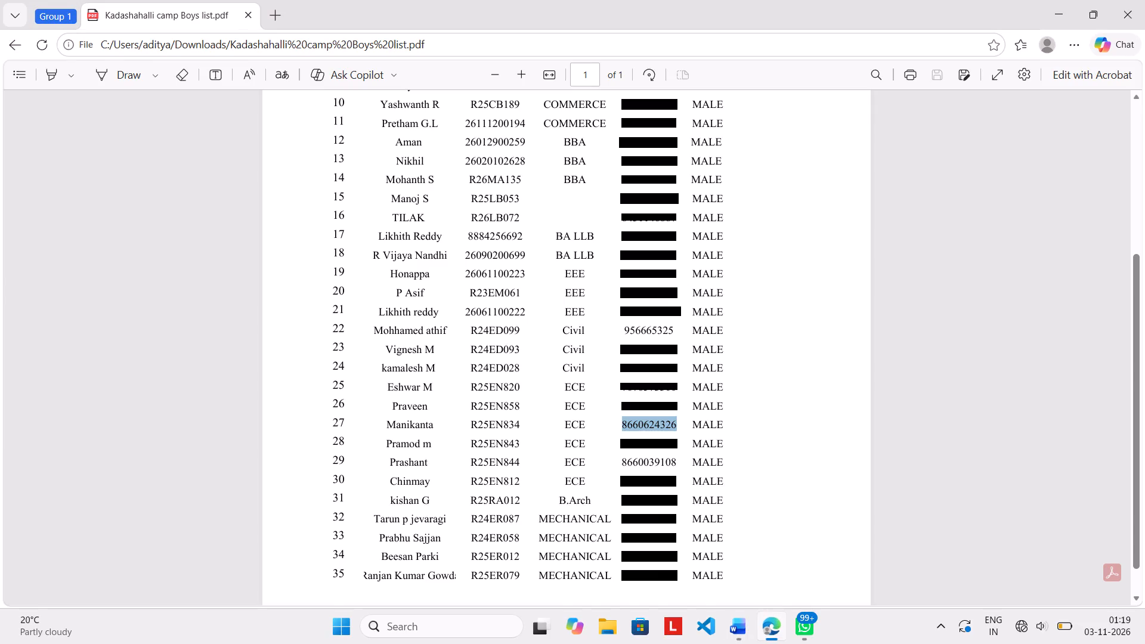
drag(388, 446, 443, 439)
key(ctrl+c)
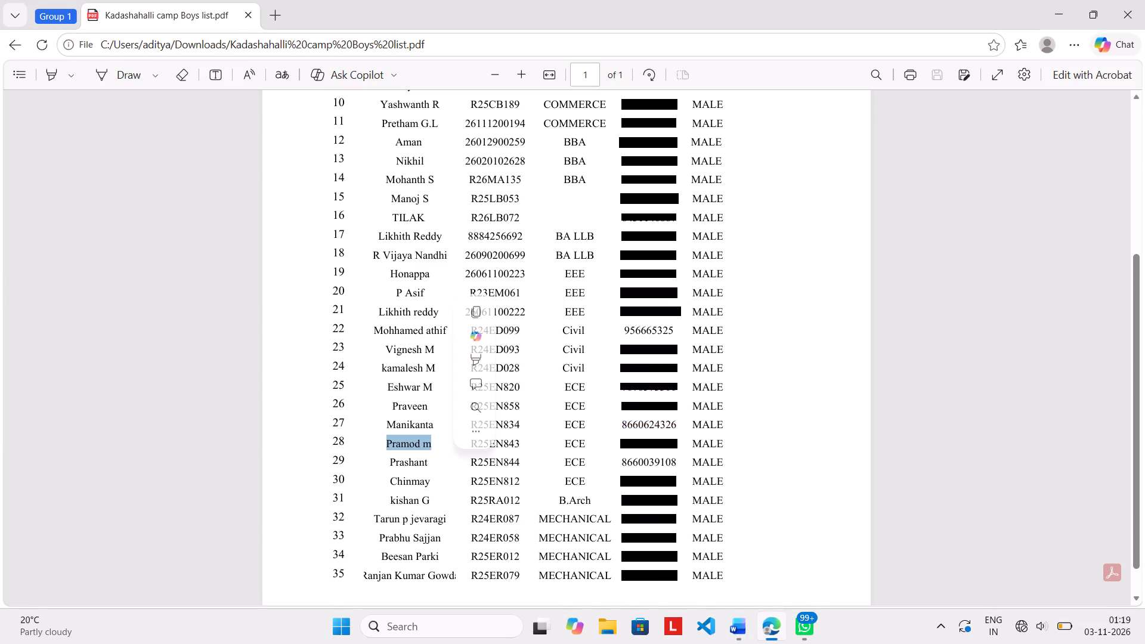
click(741, 623)
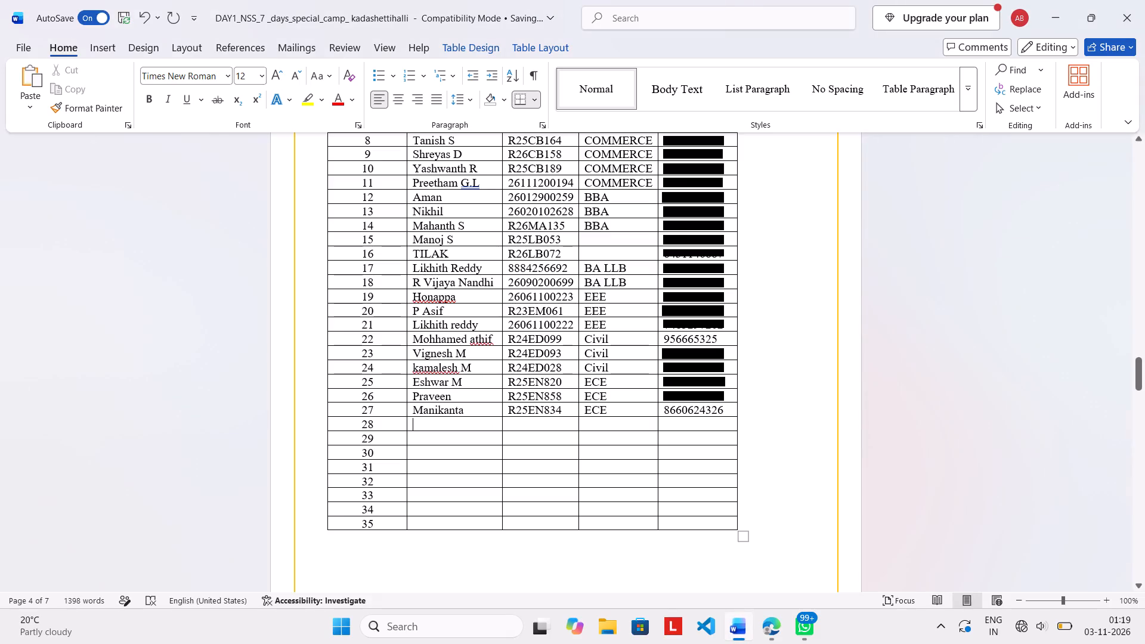
click(440, 426)
key(ctrl+v)
Copy the row 28 volunteer's SRN from the boys list PDF into the SRN No cell of row 28 in the report.
click(538, 425)
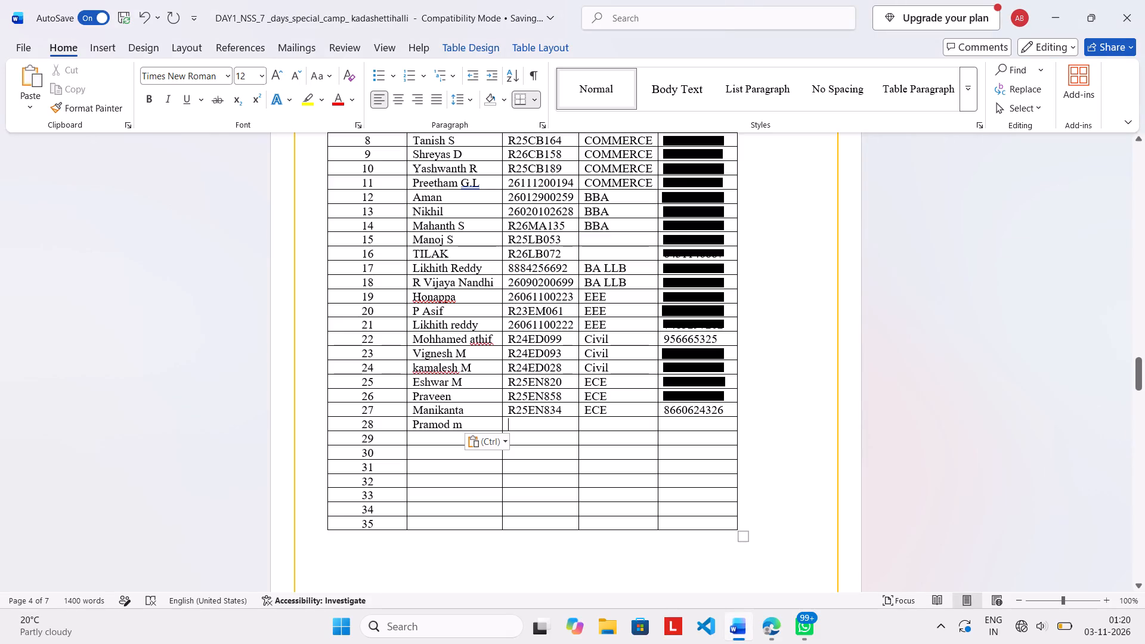
click(780, 615)
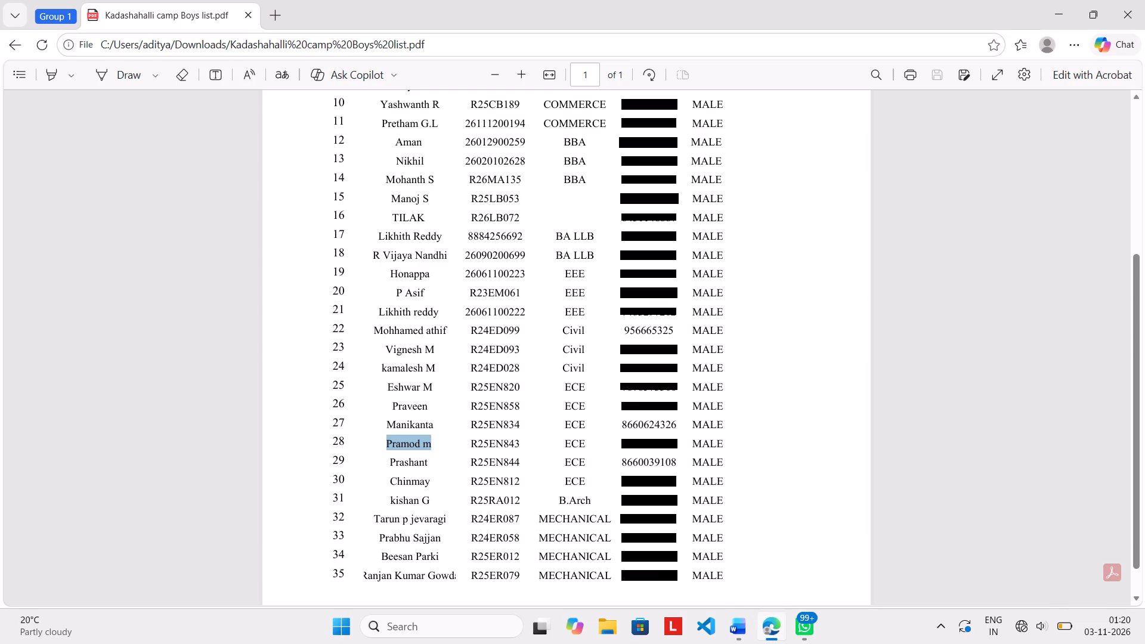
drag(468, 441, 537, 445)
click(516, 439)
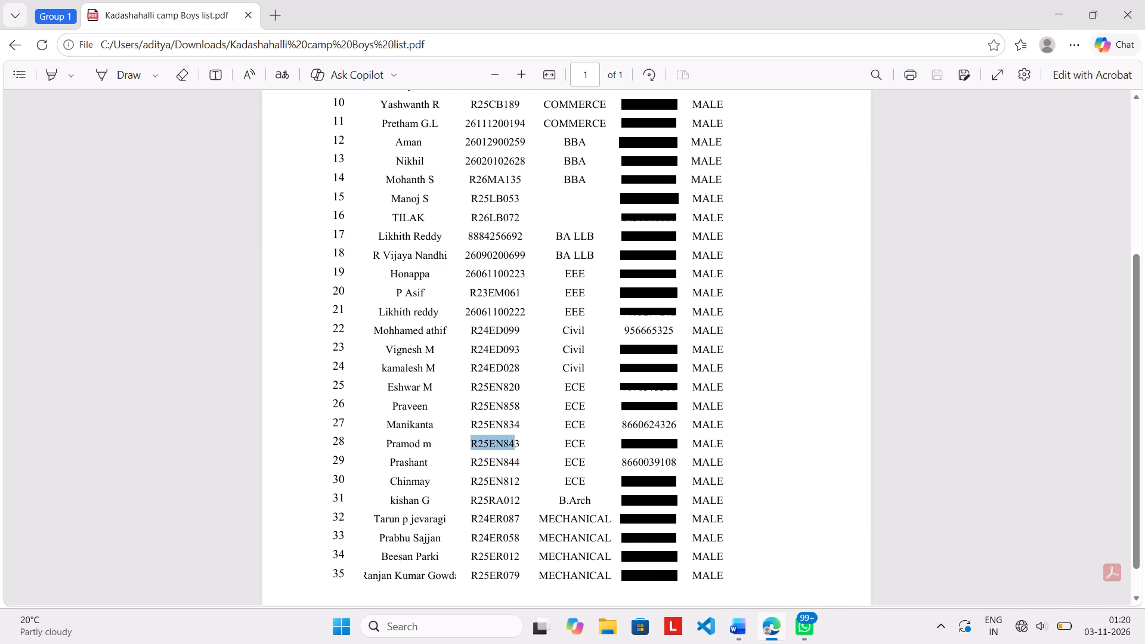
drag(519, 439, 456, 449)
key(ctrl+c)
click(747, 628)
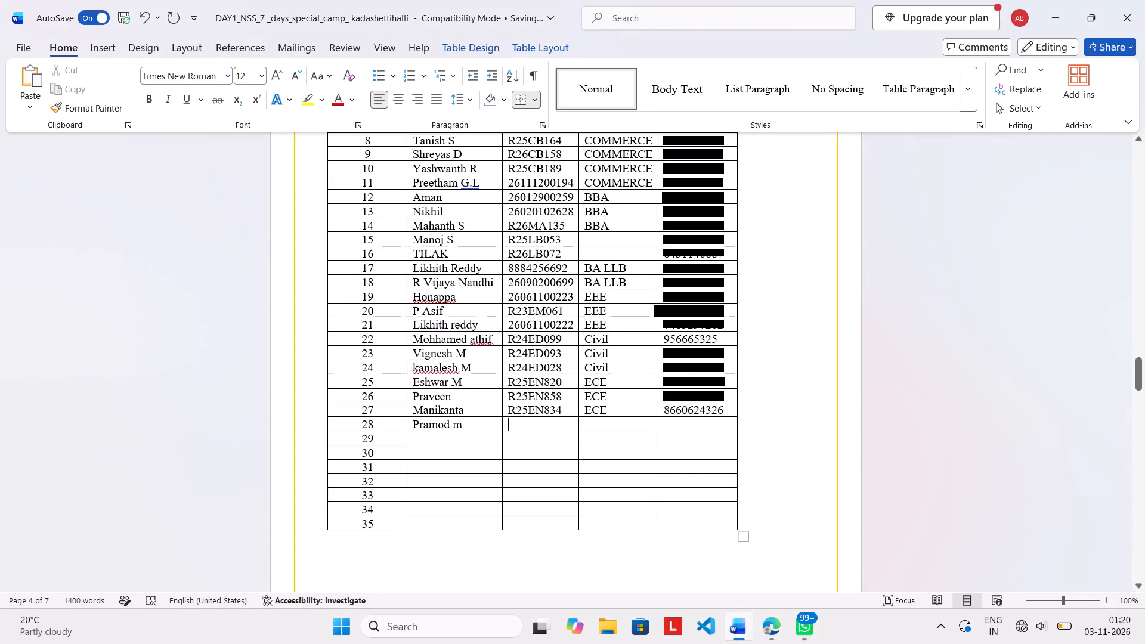
key(ctrl+v)
Copy the department ECE from row 28 of the boys list PDF into the Dept/Branch cell of row 28 in the report.
click(779, 626)
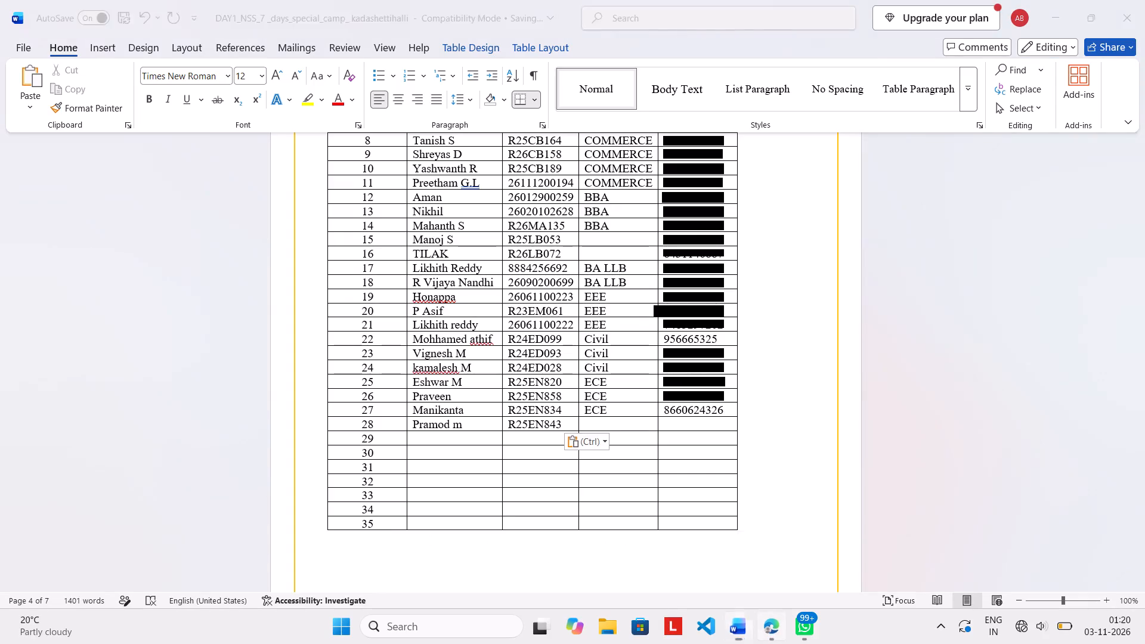
drag(567, 439, 580, 440)
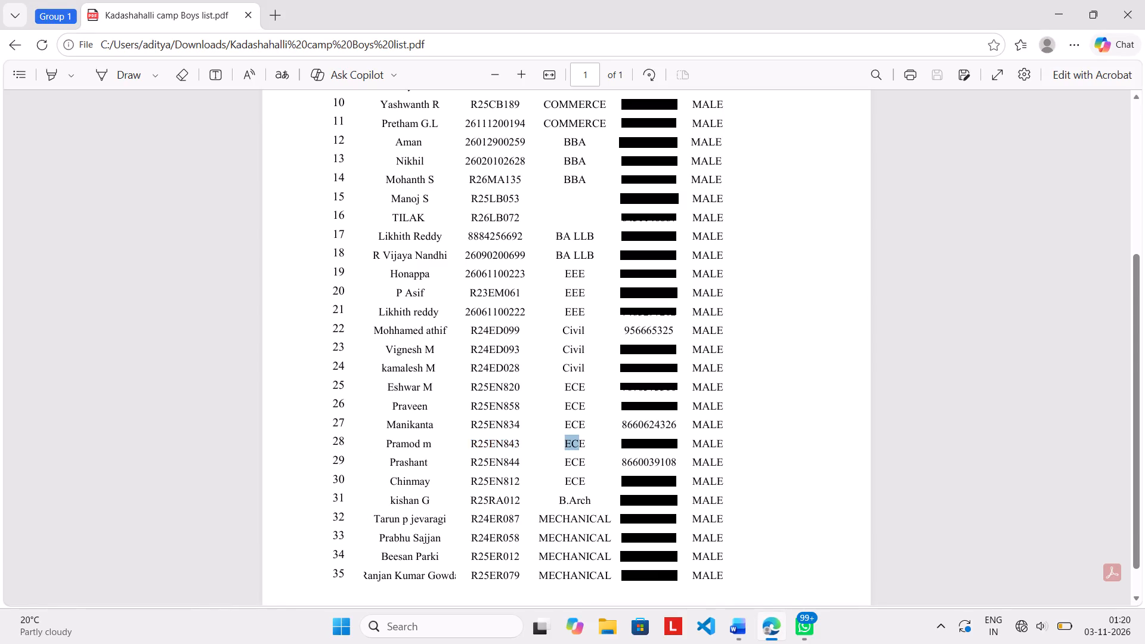
drag(580, 440, 596, 442)
drag(594, 442, 557, 442)
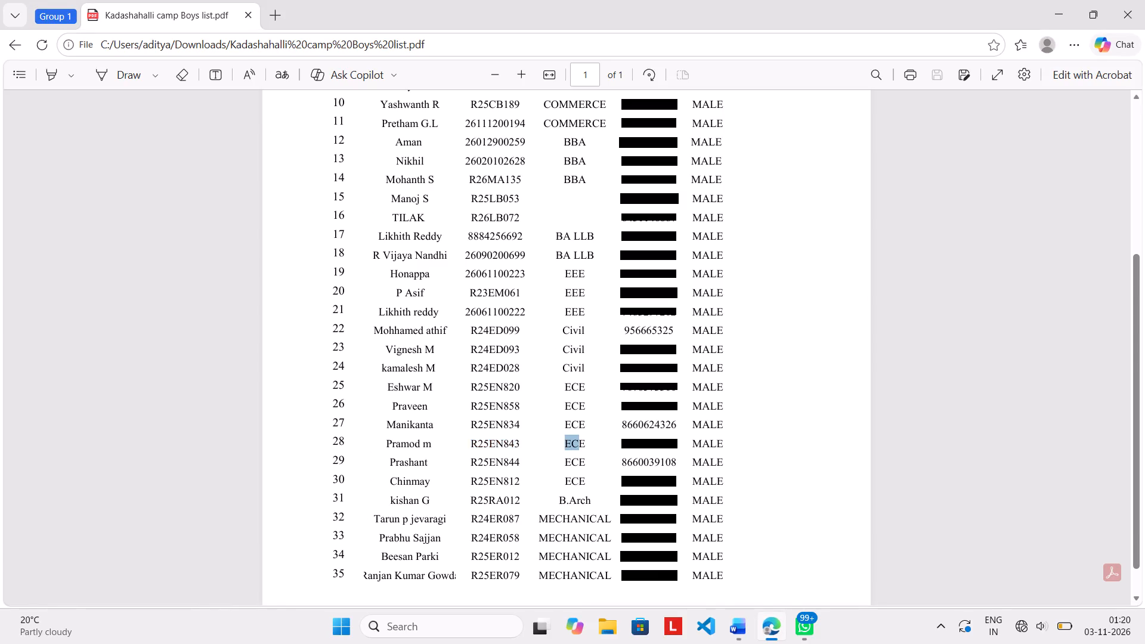
click(568, 442)
drag(593, 445, 556, 445)
key(ctrl+c)
click(743, 636)
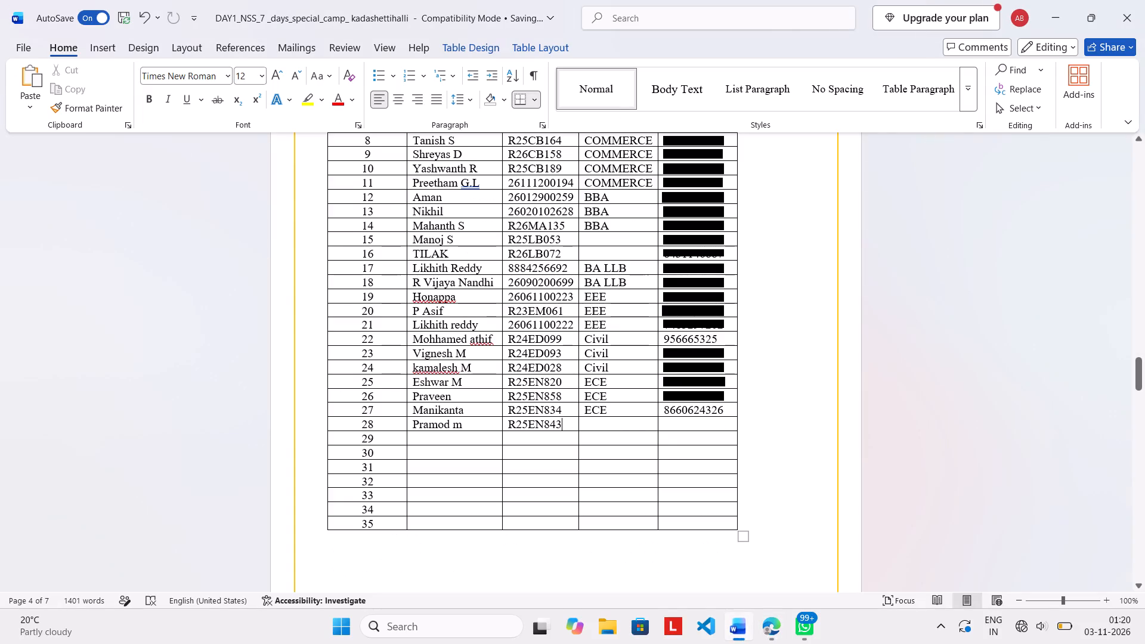
click(643, 430)
key(ctrl+v)
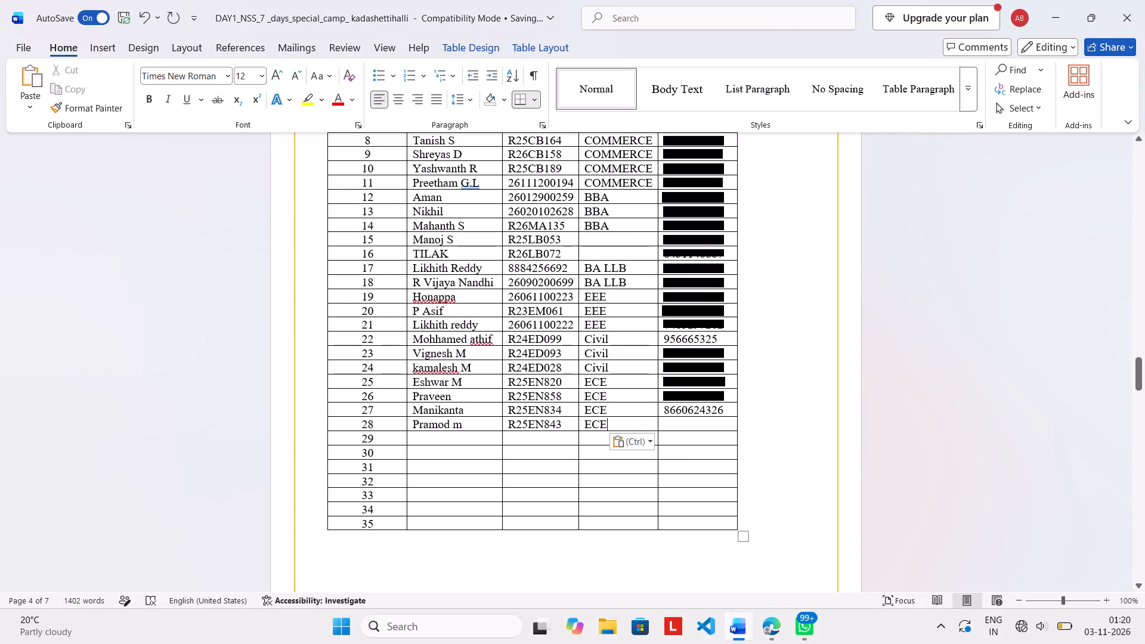
Copy the row 28 volunteer's contact number from the boys list PDF into the Number cell of row 28 in the report.
click(711, 422)
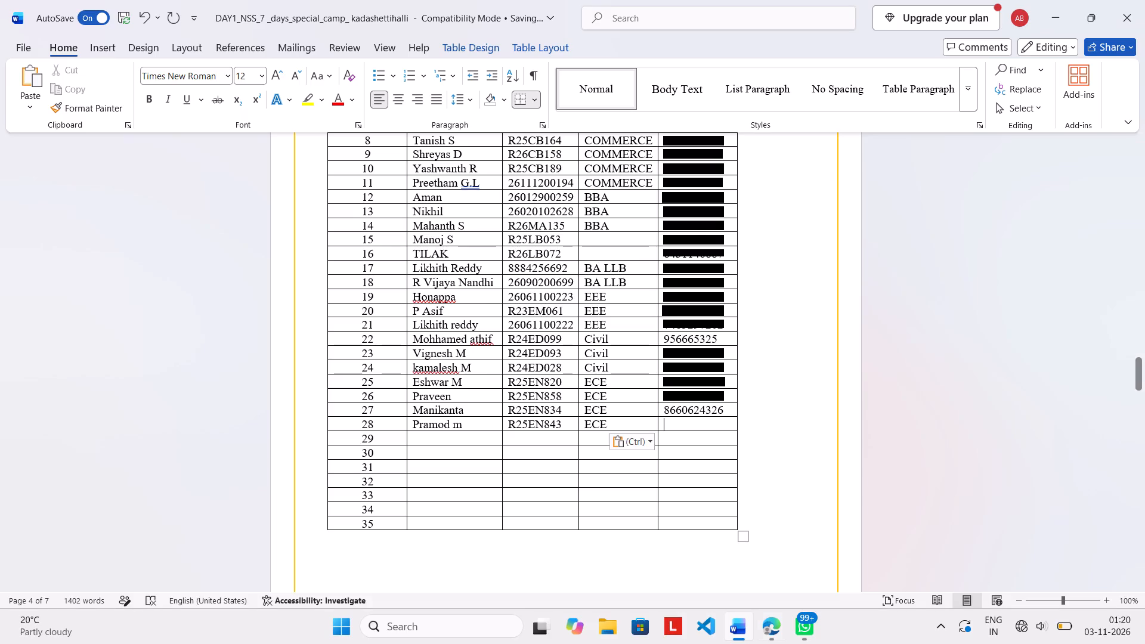
click(777, 629)
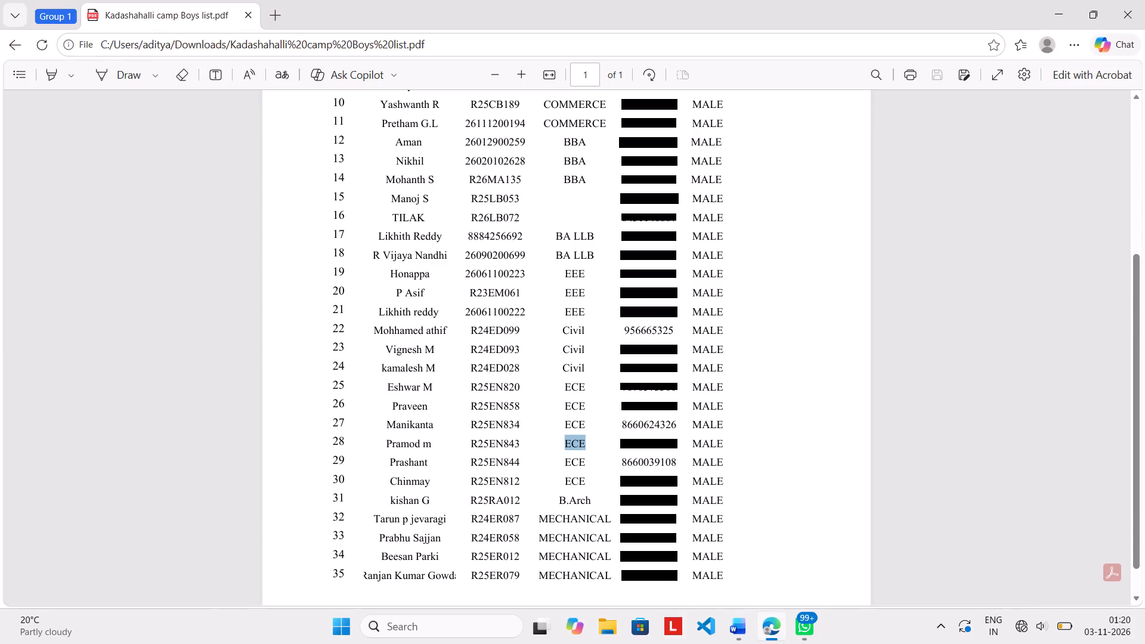
drag(623, 444, 676, 447)
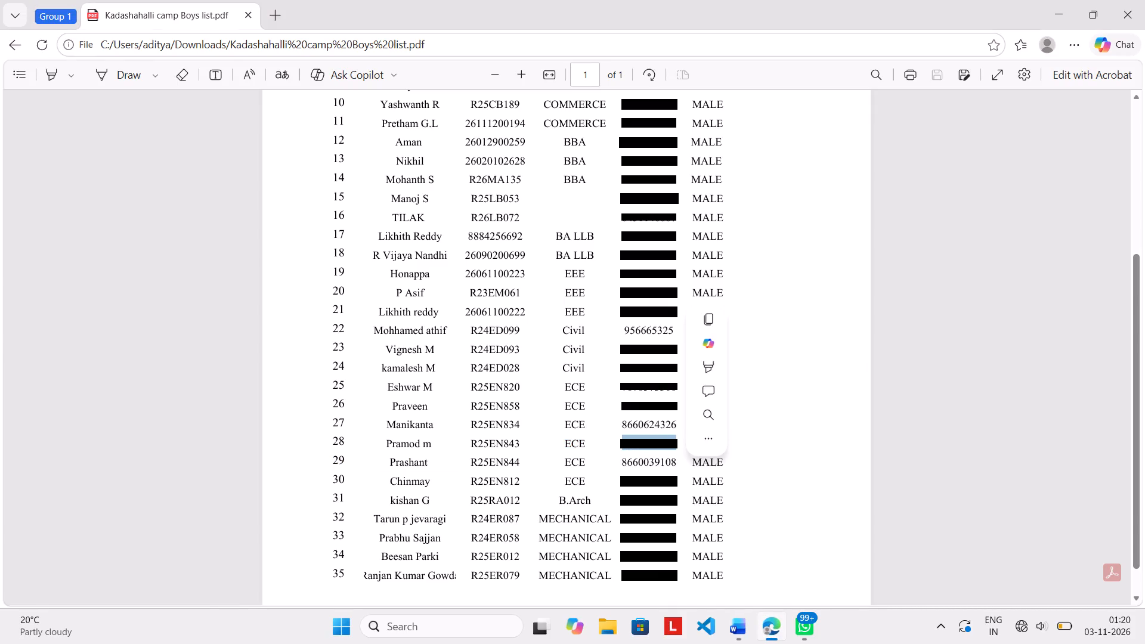
key(ctrl+c)
click(750, 637)
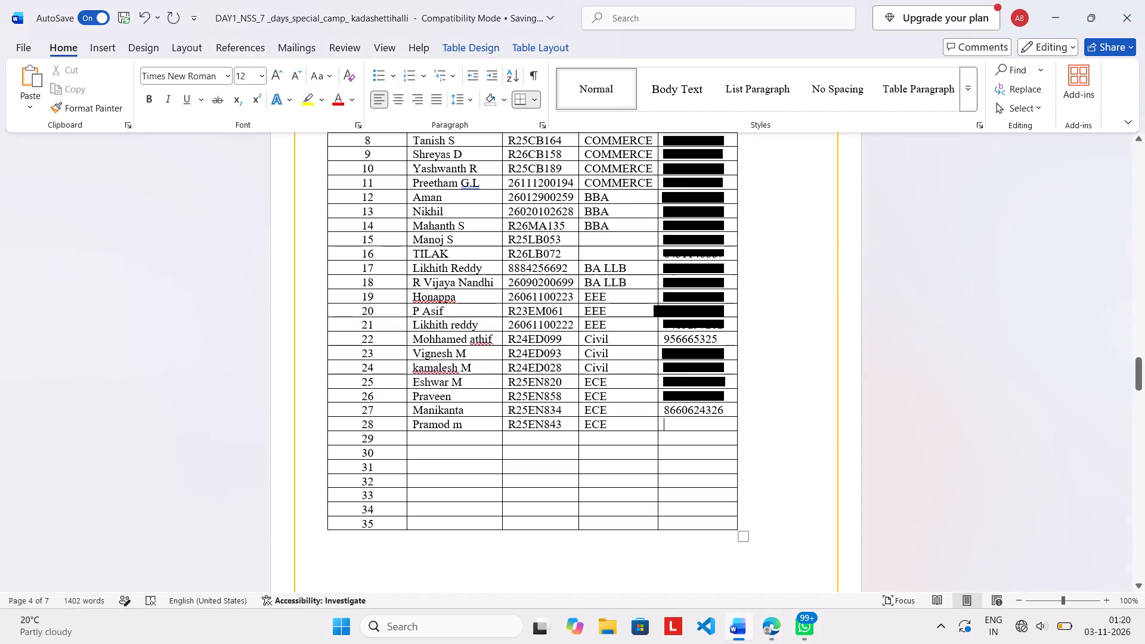
key(ctrl+v)
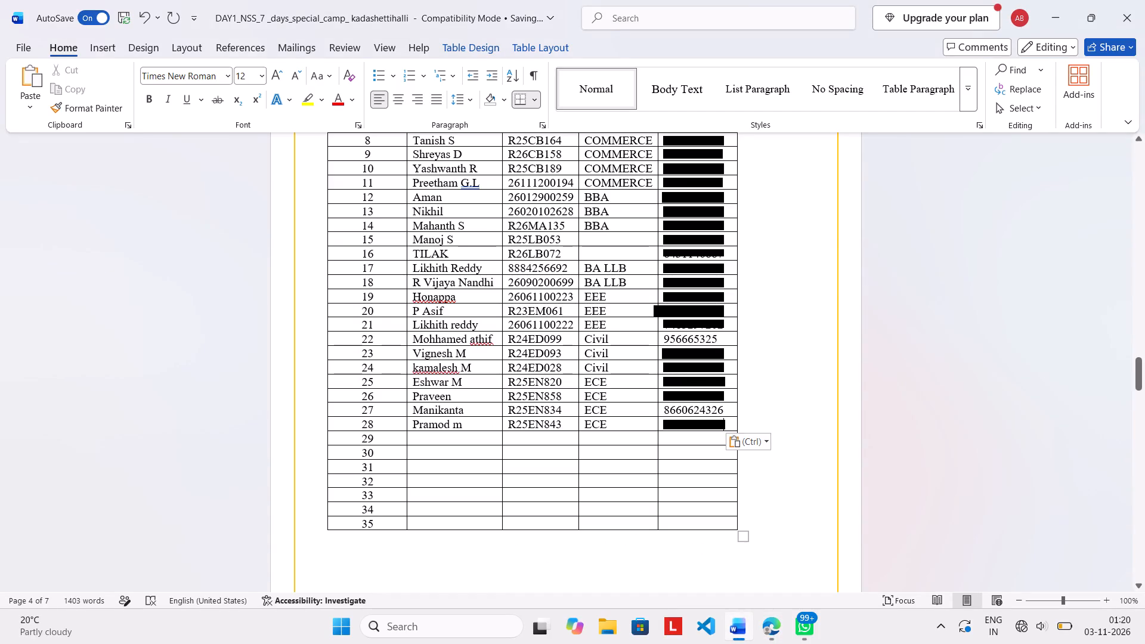
Copy the row 29 volunteer's name from the boys list PDF into the Name cell of row 29 in the report.
click(463, 441)
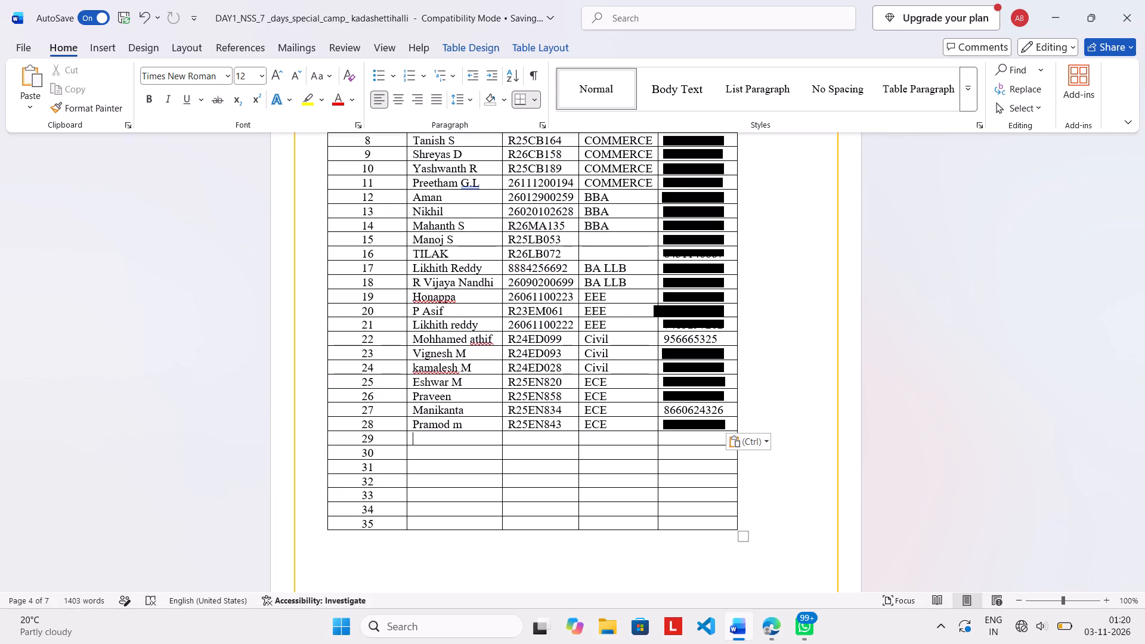
click(780, 639)
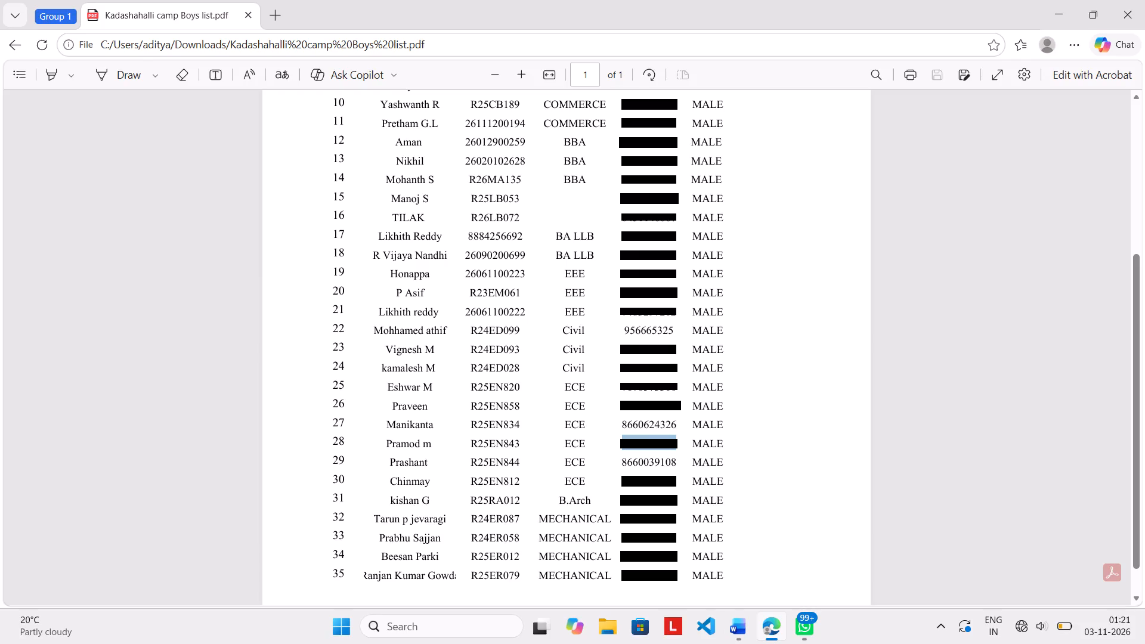
drag(392, 470, 437, 472)
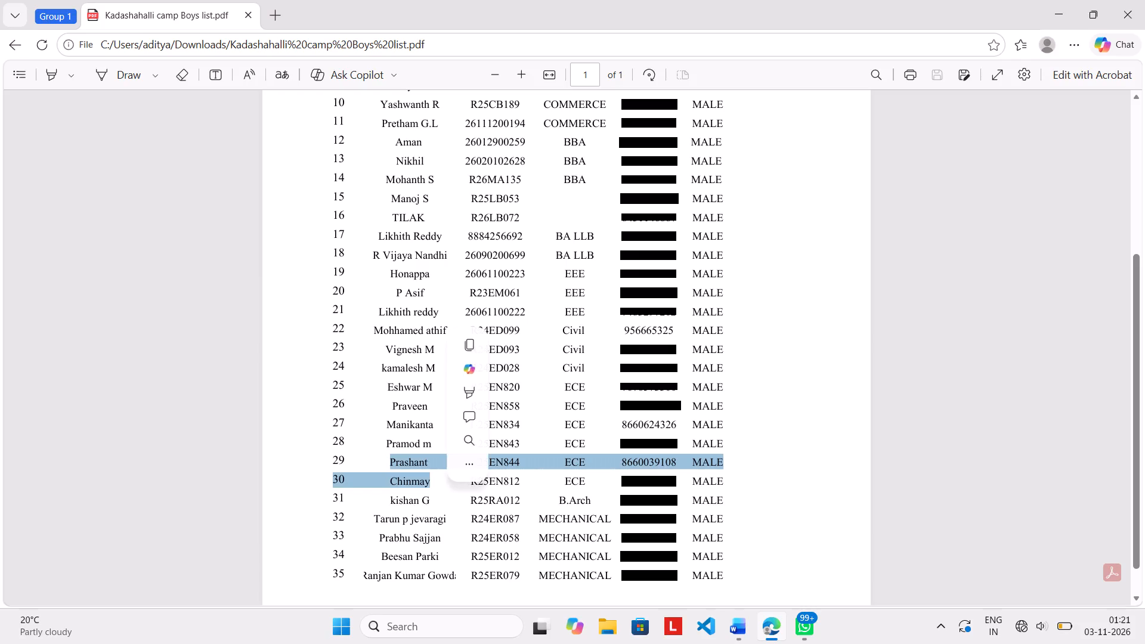
drag(437, 472, 407, 465)
click(407, 465)
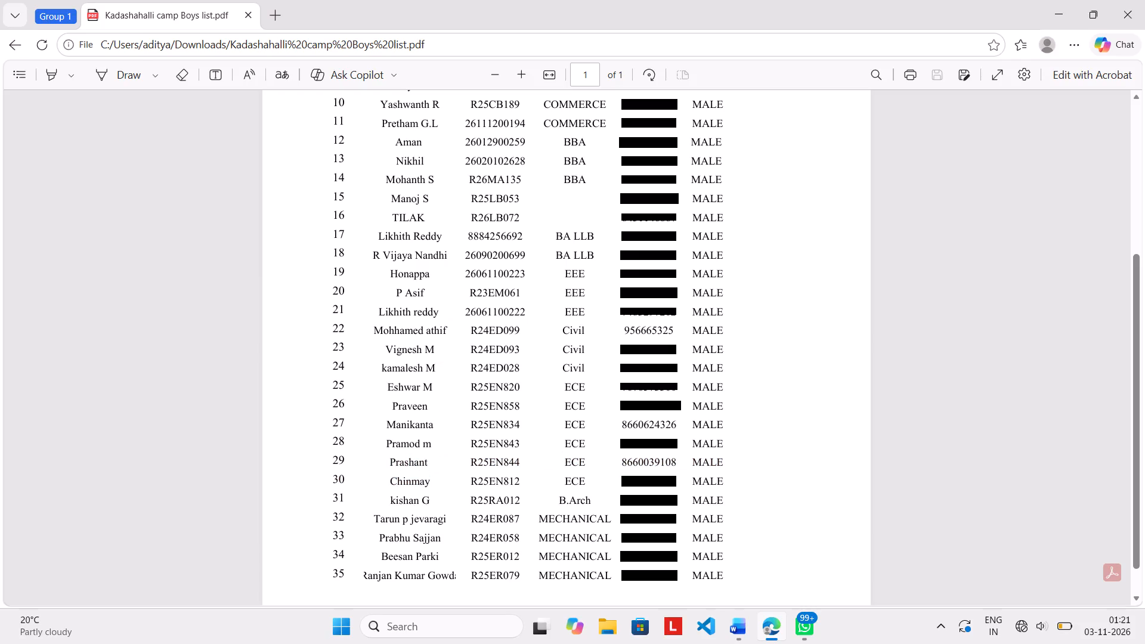
drag(391, 460, 429, 466)
key(ctrl+c)
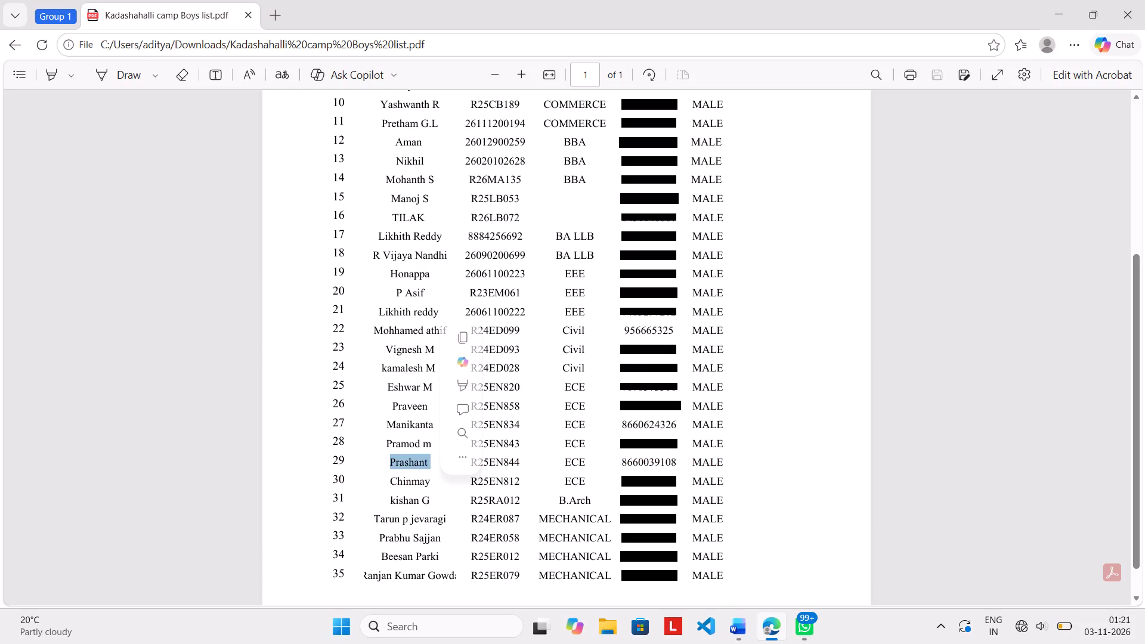
click(743, 631)
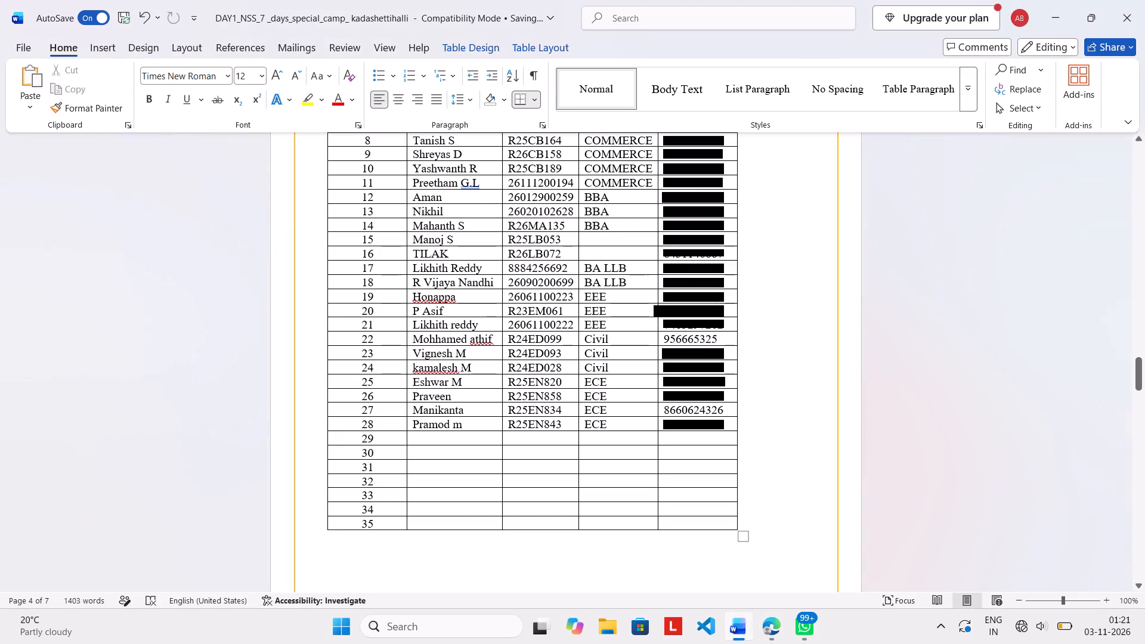
key(ctrl+v)
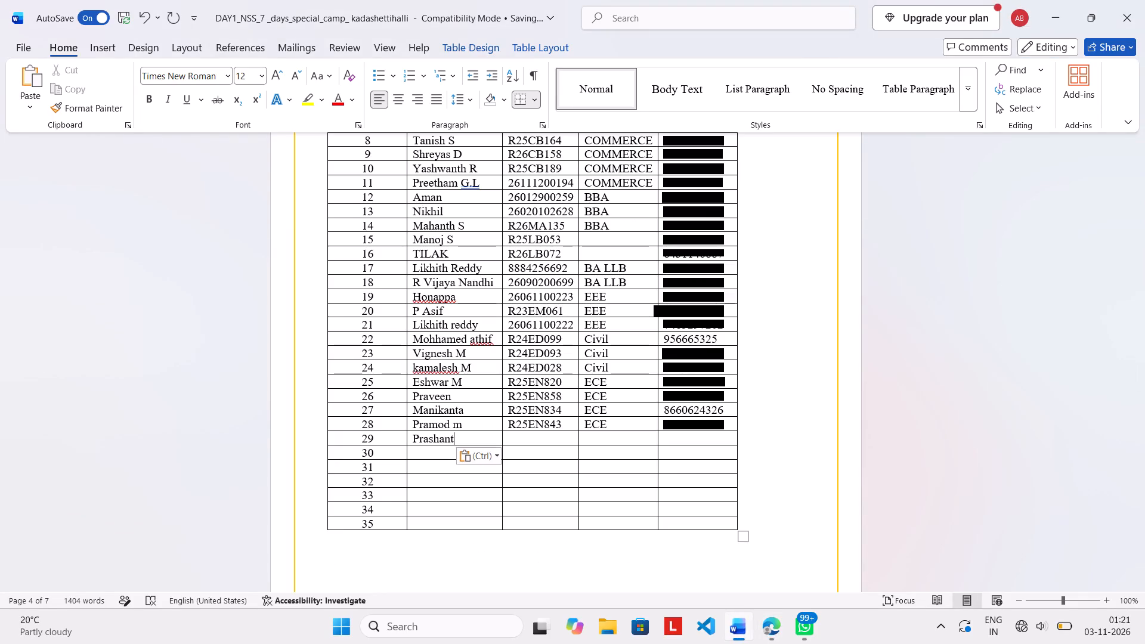
Copy the row 29 volunteer's SRN from the boys list PDF into the SRN No cell of row 29 in the report.
click(762, 624)
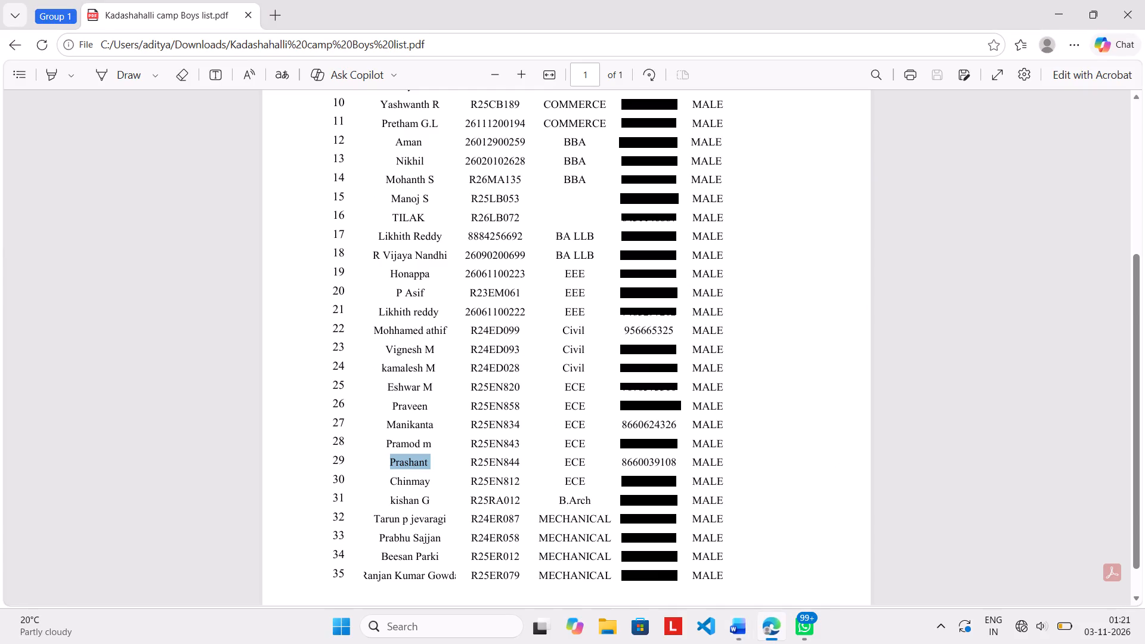
drag(470, 457, 524, 459)
key(ctrl+c)
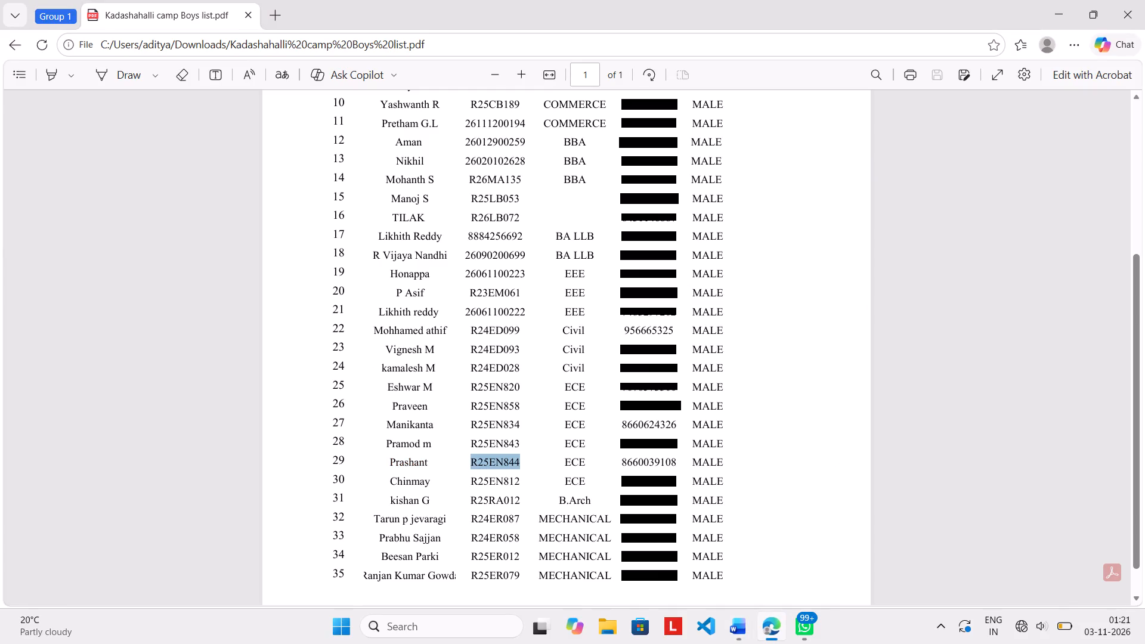
click(732, 620)
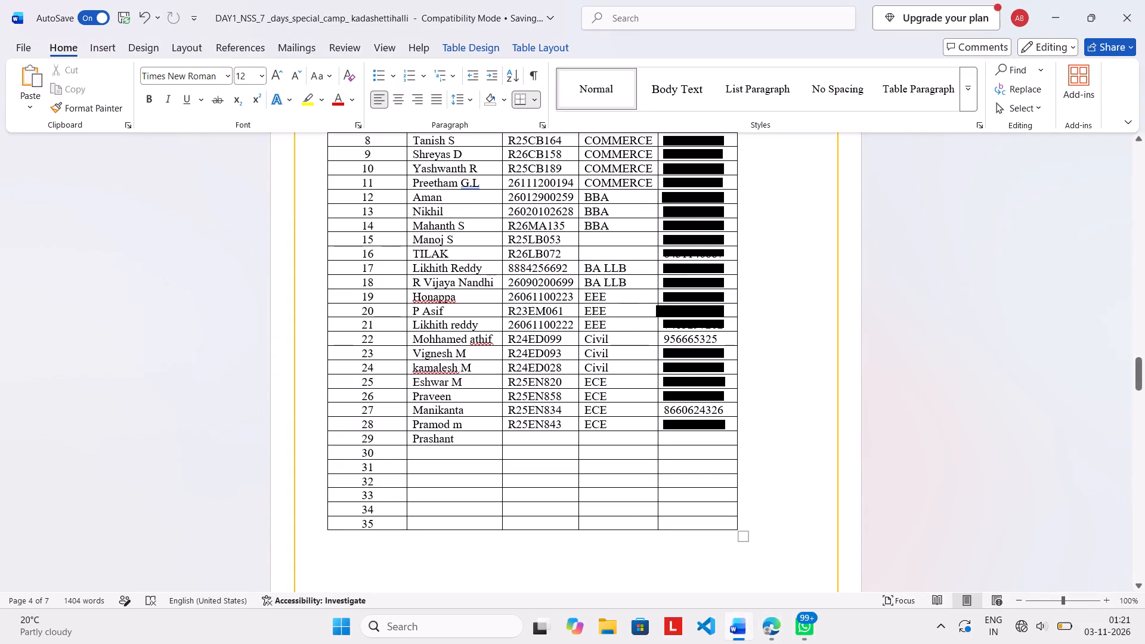
click(537, 432)
click(537, 436)
key(ctrl+v)
scroll(537, 436, up, 1)
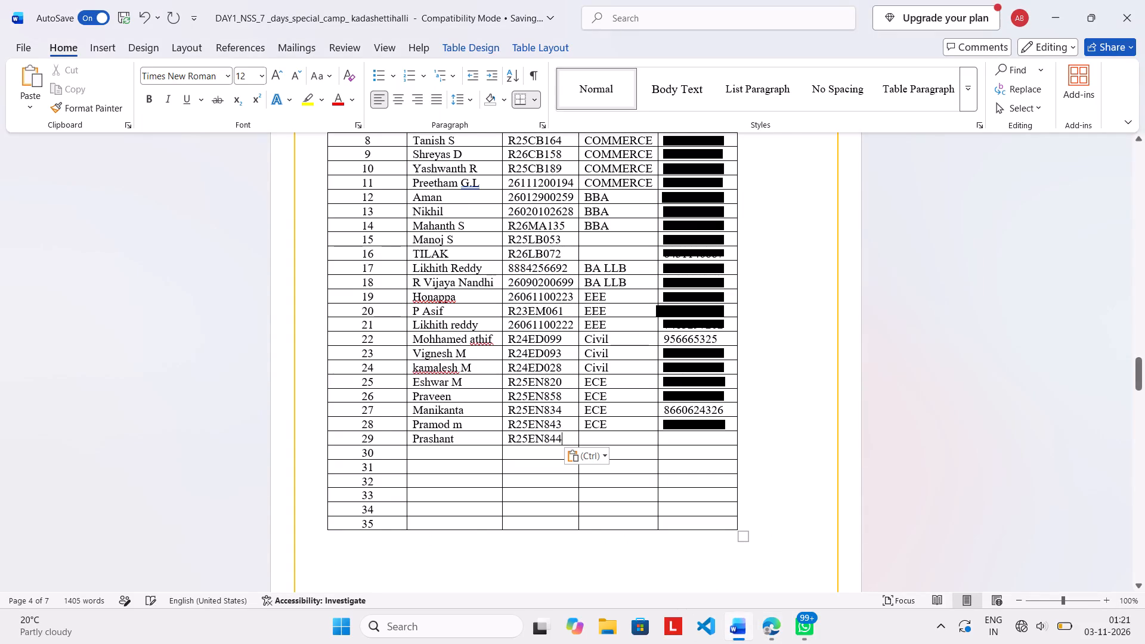
scroll(537, 436, up, 1)
scroll(537, 436, down, 2)
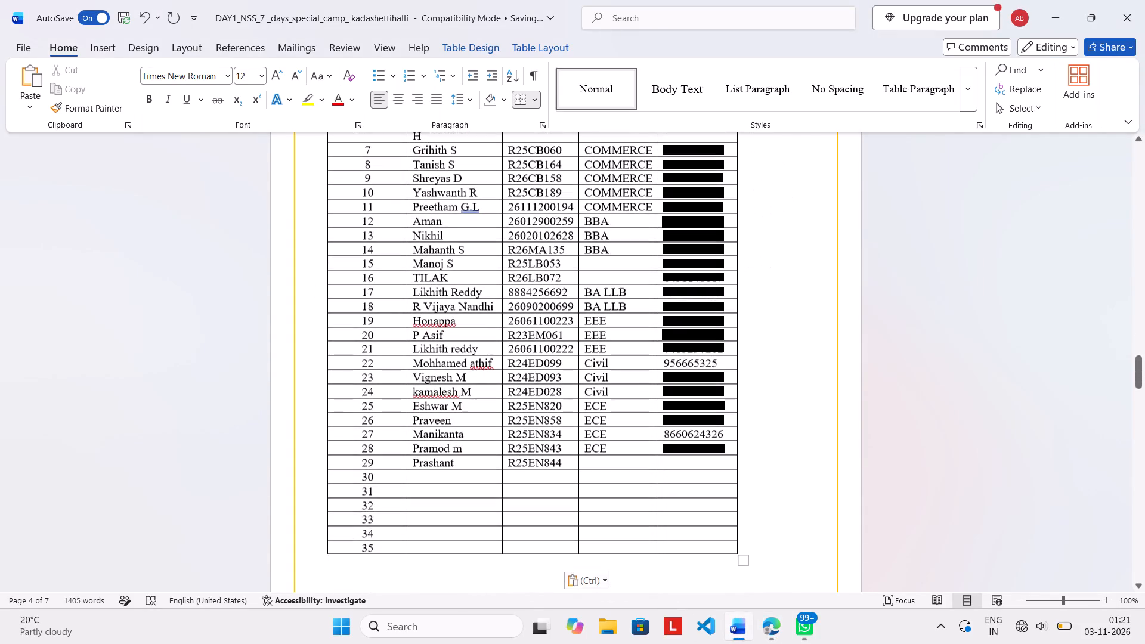
Copy the department ECE from row 29 of the boys list PDF into the Dept/Branch cell of row 29 in the report.
click(768, 625)
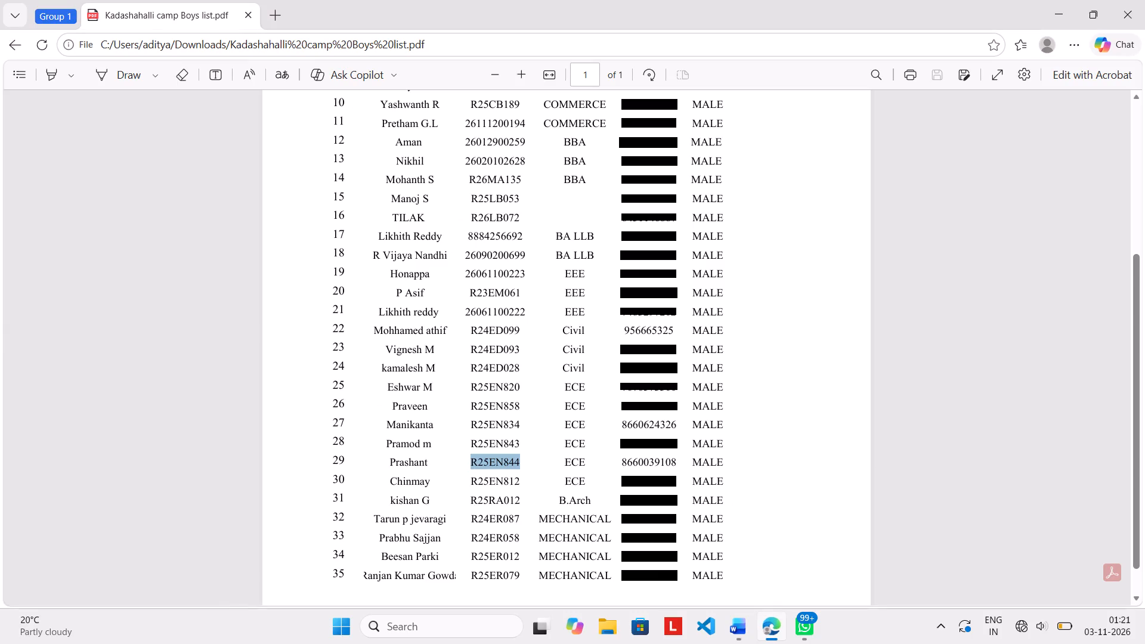
drag(572, 458, 590, 462)
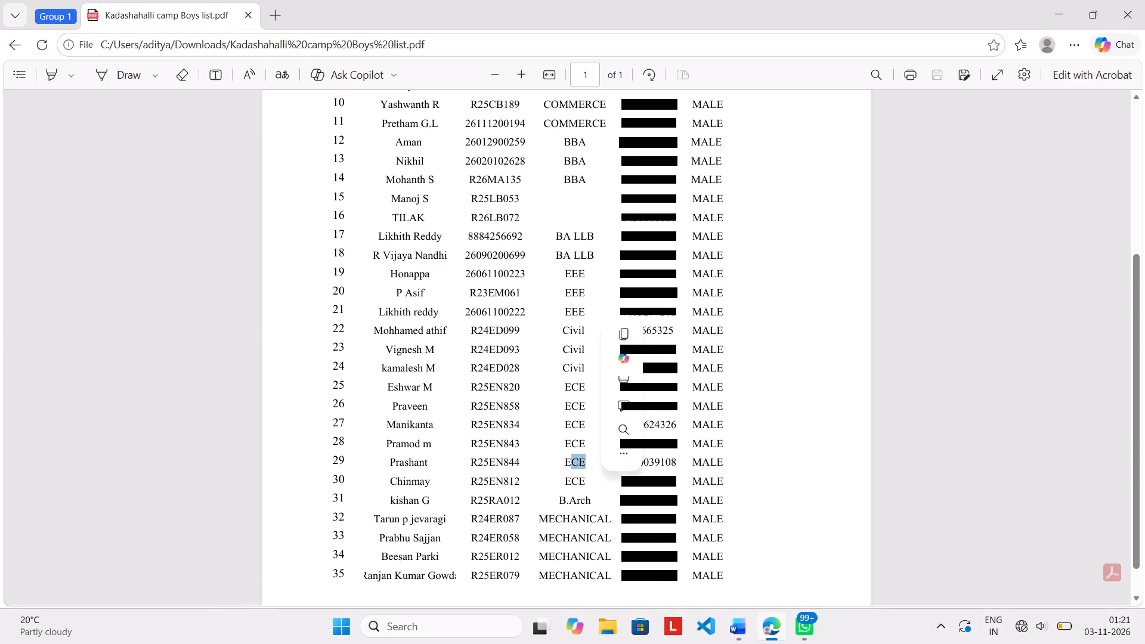
drag(590, 462, 565, 462)
key(ctrl+c)
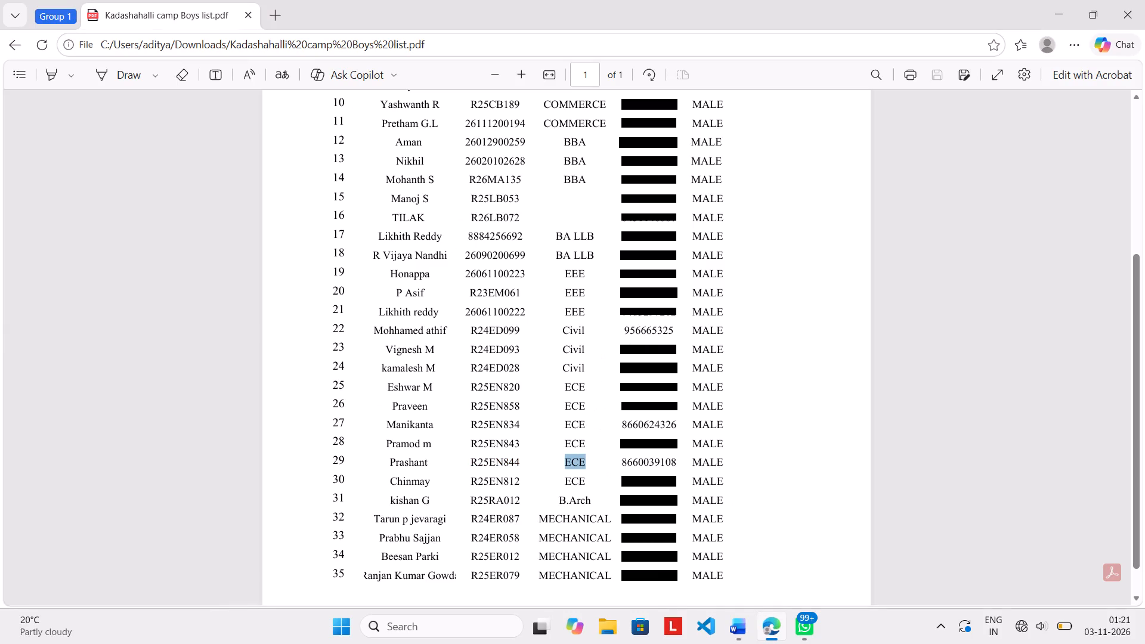
click(748, 630)
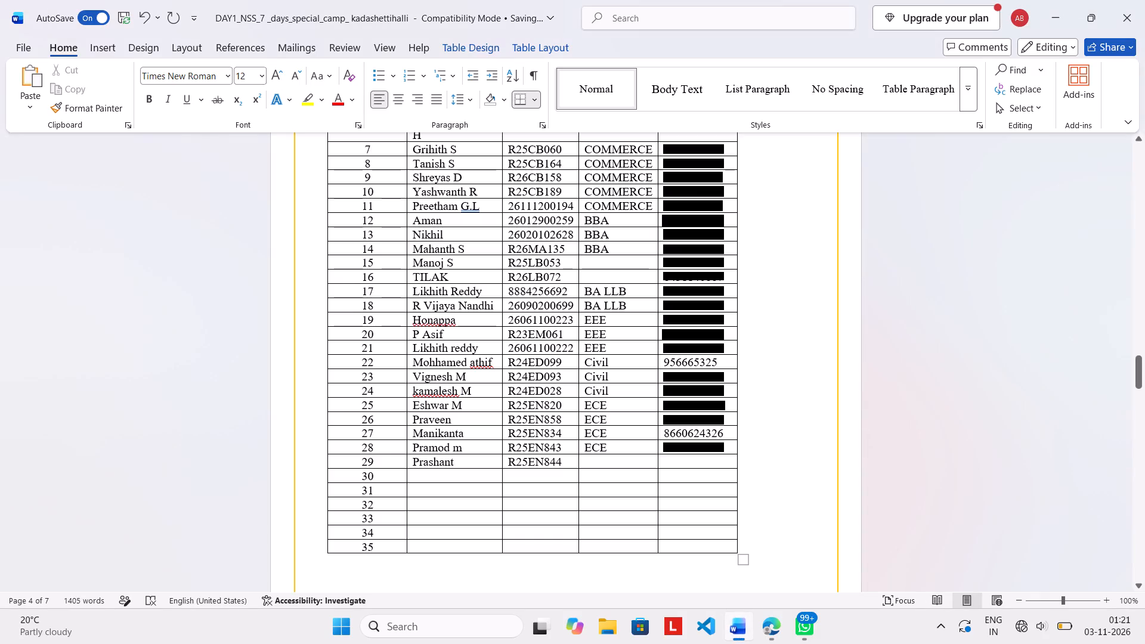
key(Right)
key(ctrl+v)
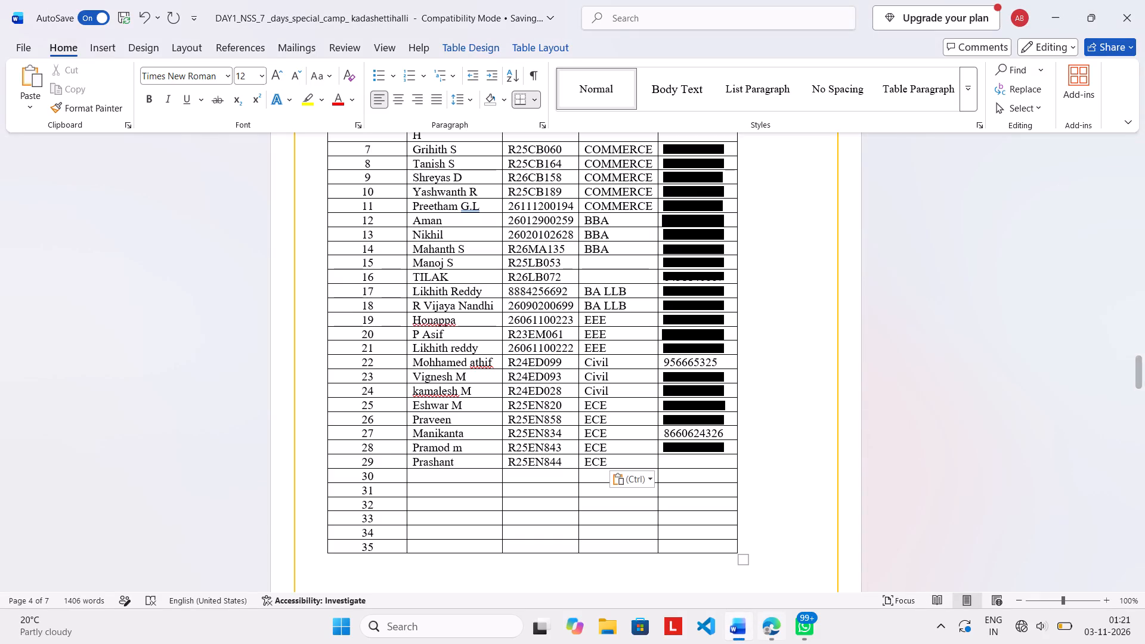
Copy the row 29 volunteer's contact number from the boys list PDF into the Number cell of row 29 in the report.
click(770, 633)
drag(619, 462, 629, 462)
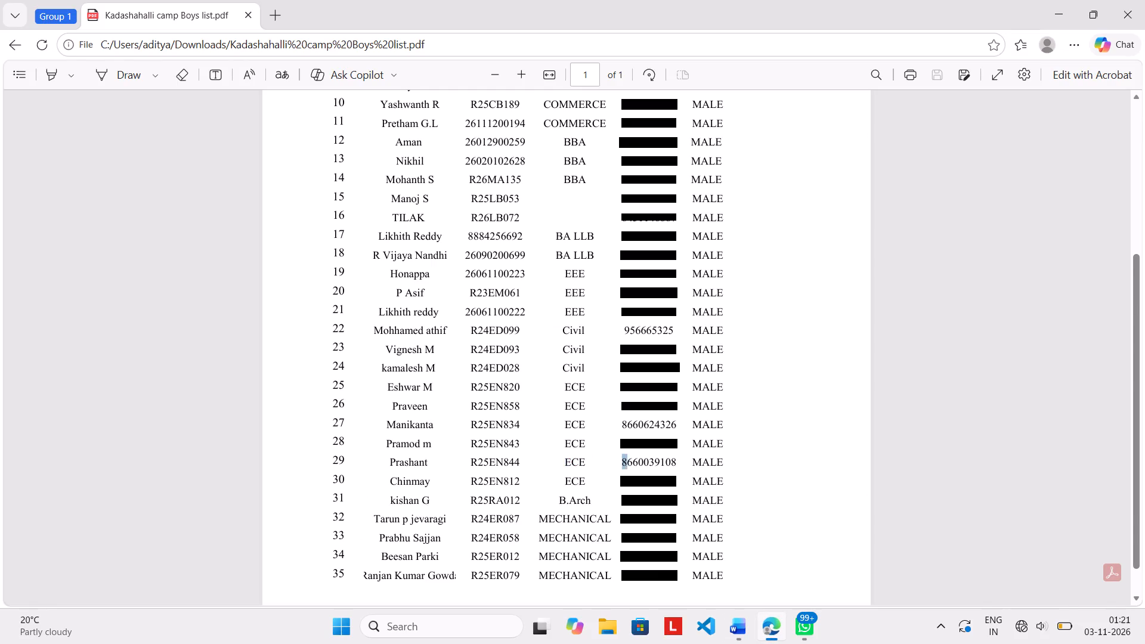
drag(629, 462, 679, 469)
key(ctrl+c)
click(736, 631)
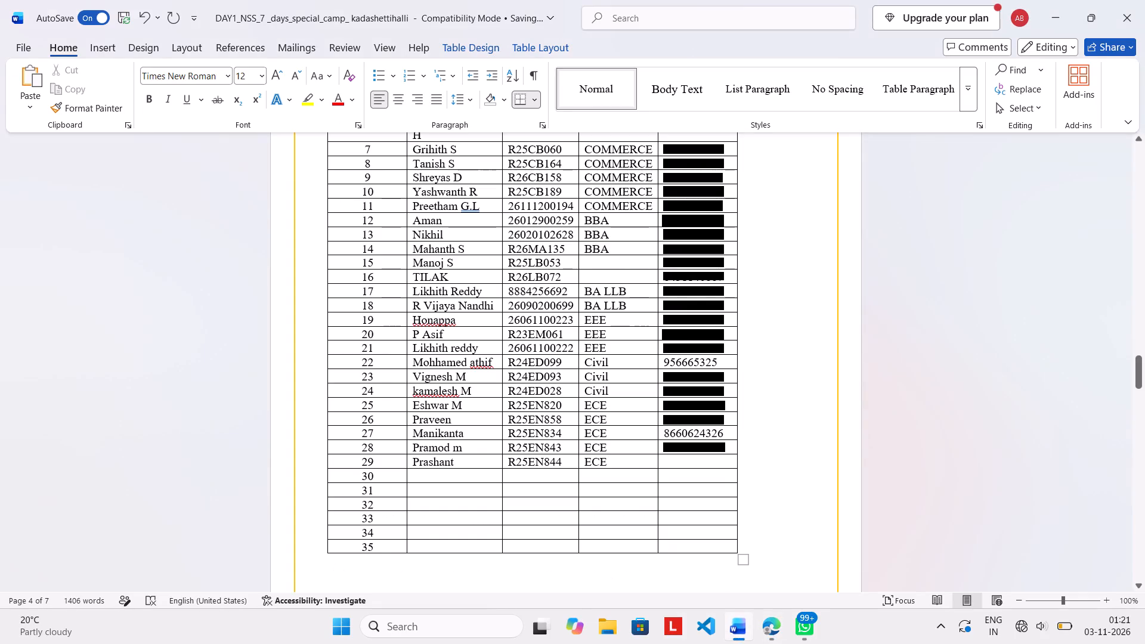
click(683, 460)
key(ctrl+v)
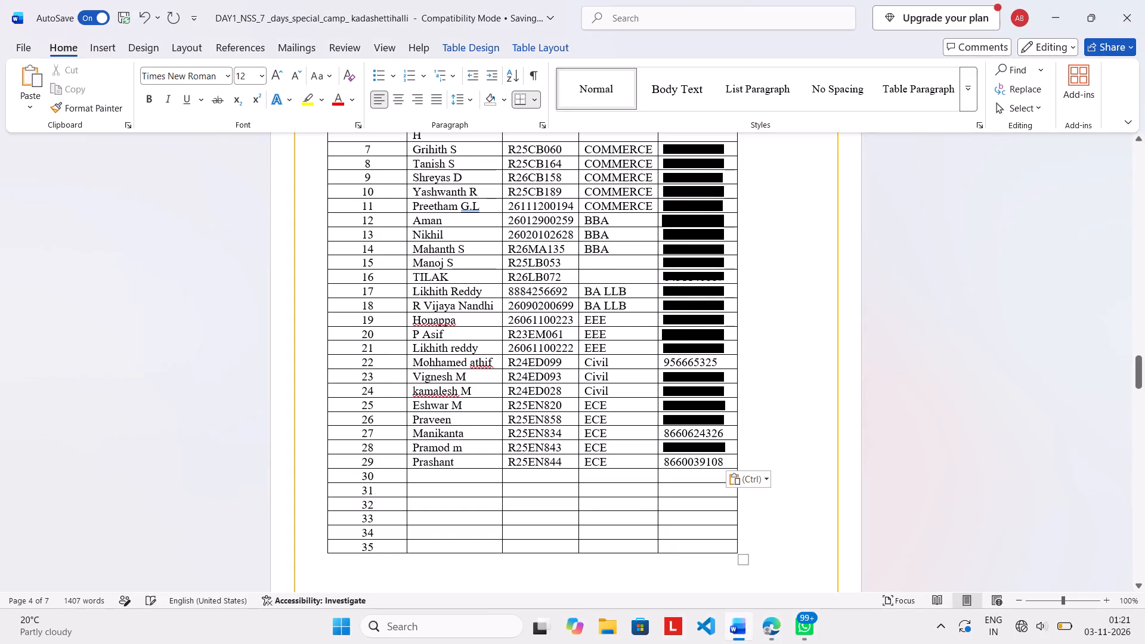
Copy the row 30 volunteer's name from the boys list PDF into the Name cell of row 30 in the report.
click(762, 626)
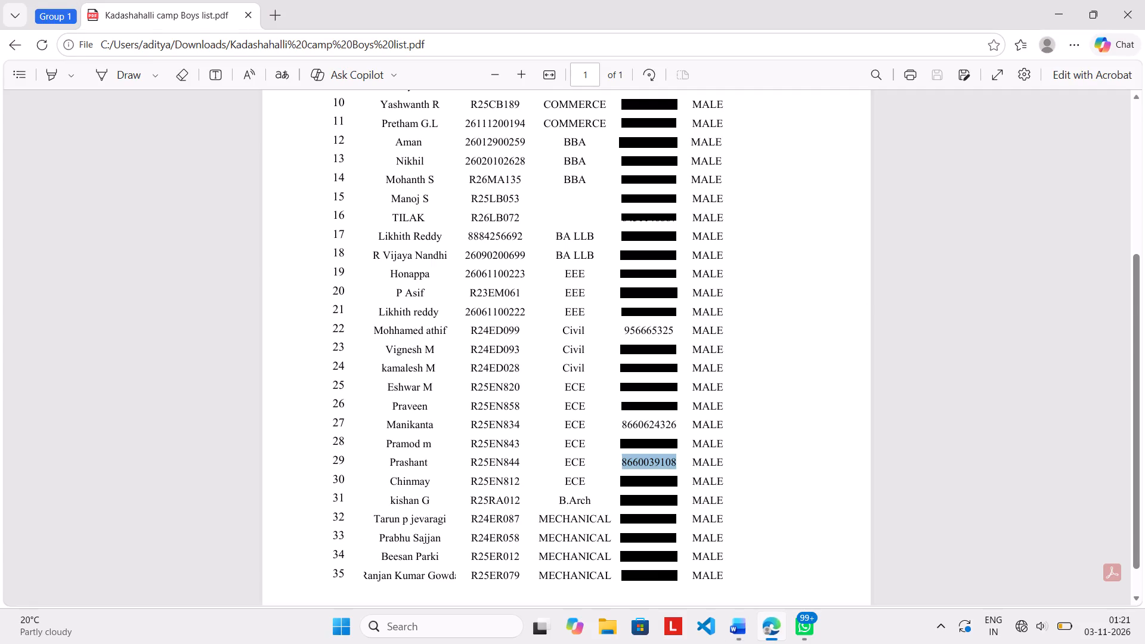
click(393, 484)
drag(393, 484, 432, 478)
key(ctrl+c)
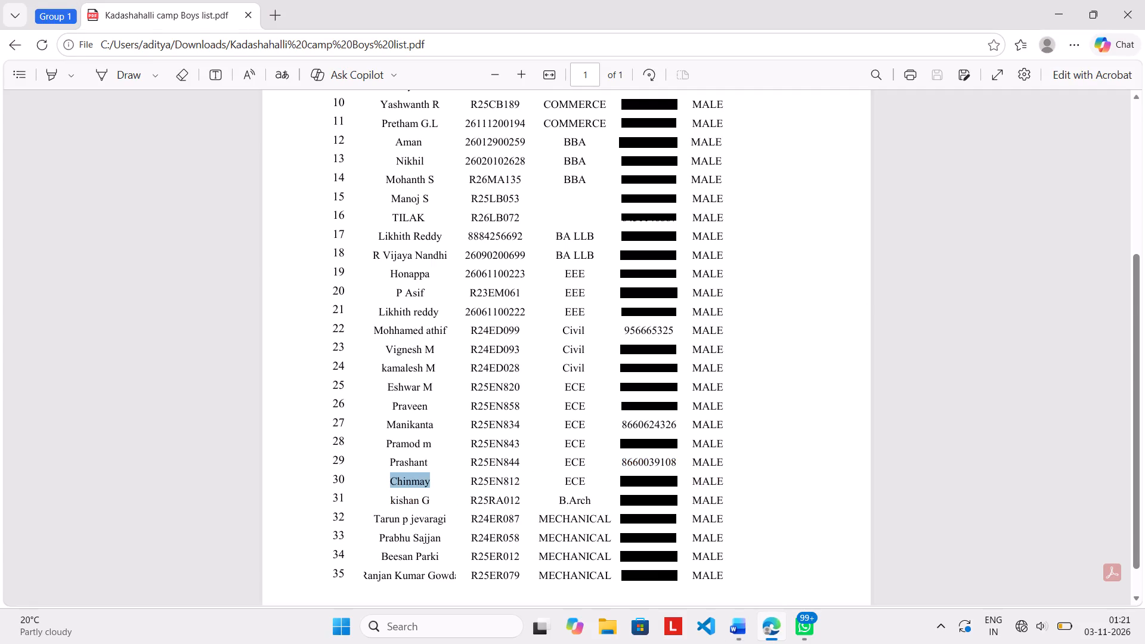
click(747, 634)
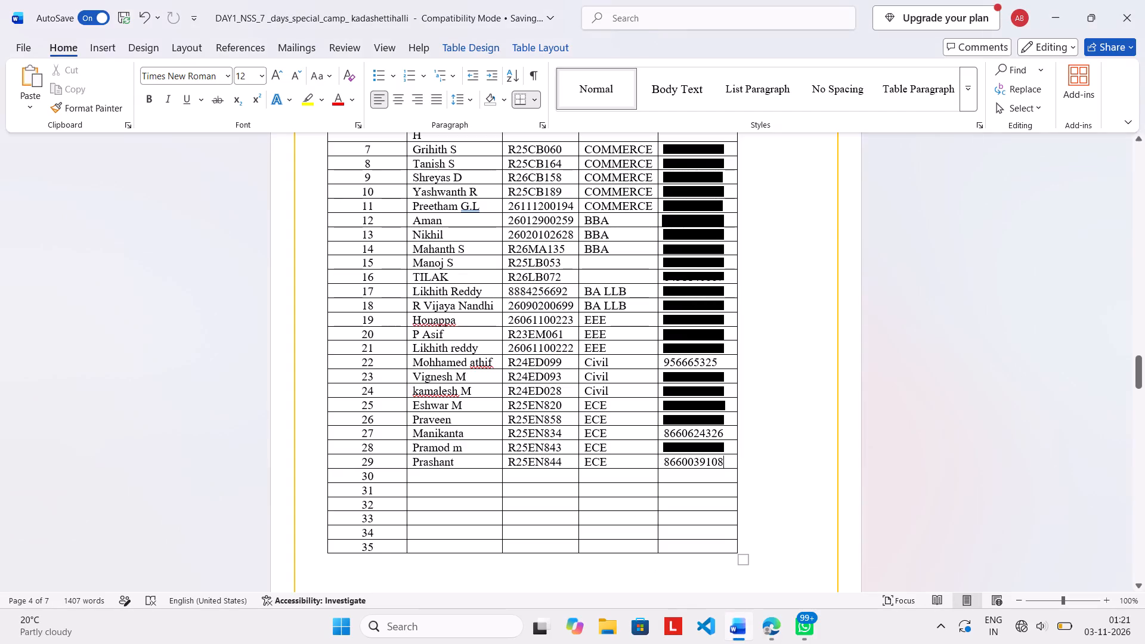
click(482, 472)
key(ctrl+v)
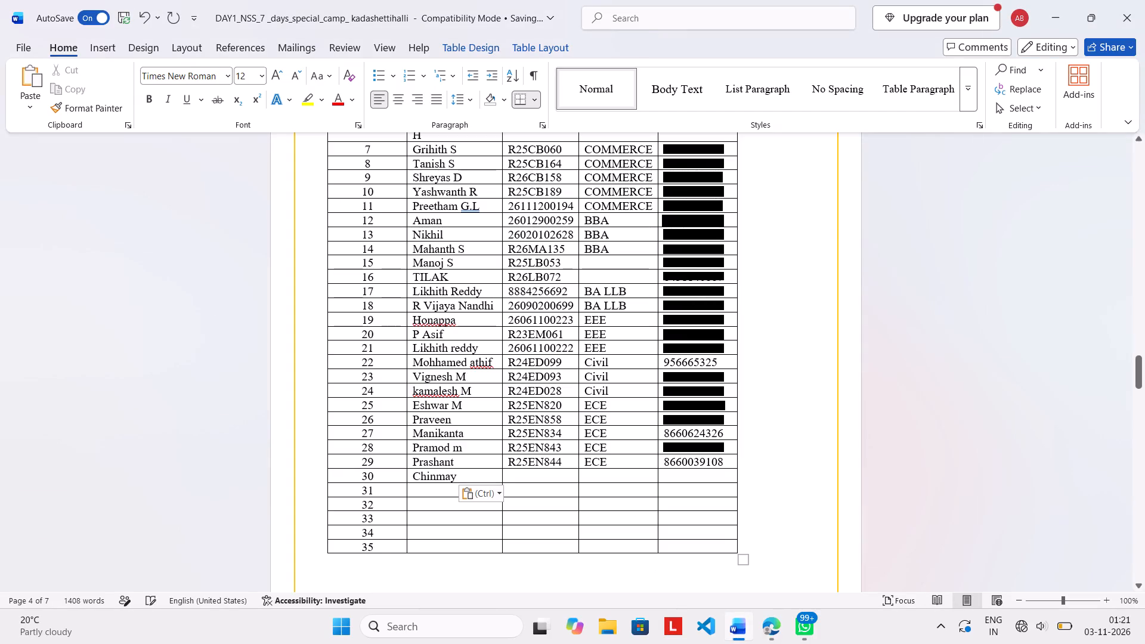
Copy the row 30 volunteer's SRN from the boys list PDF into the SRN No cell of row 30 in the report.
click(762, 633)
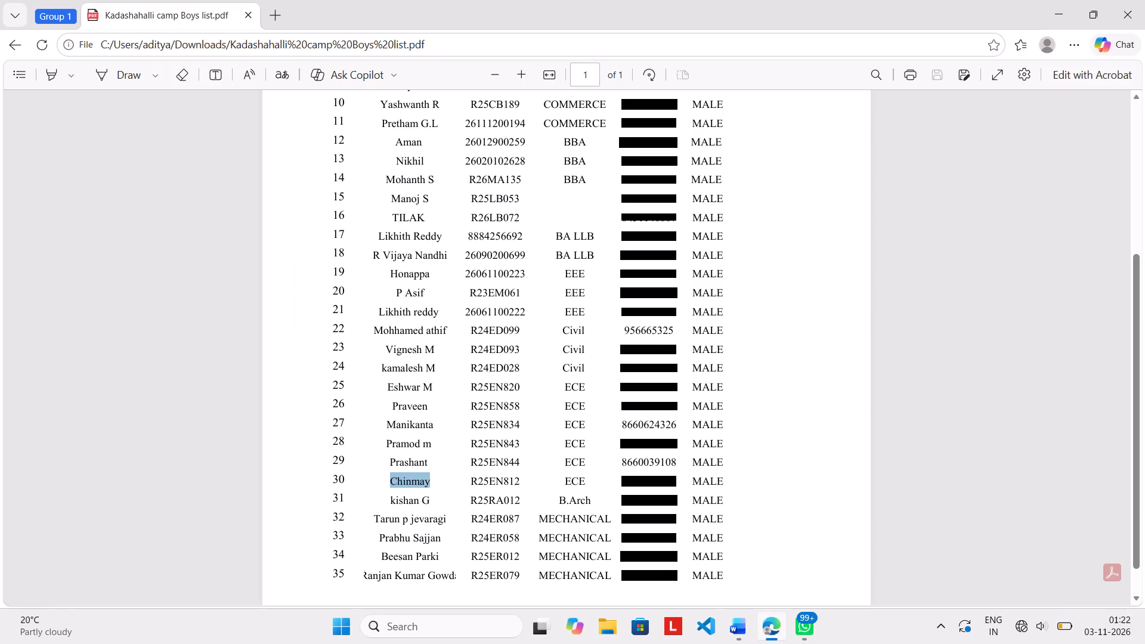
drag(471, 478, 539, 484)
drag(539, 484, 525, 481)
drag(525, 481, 465, 482)
key(ctrl+c)
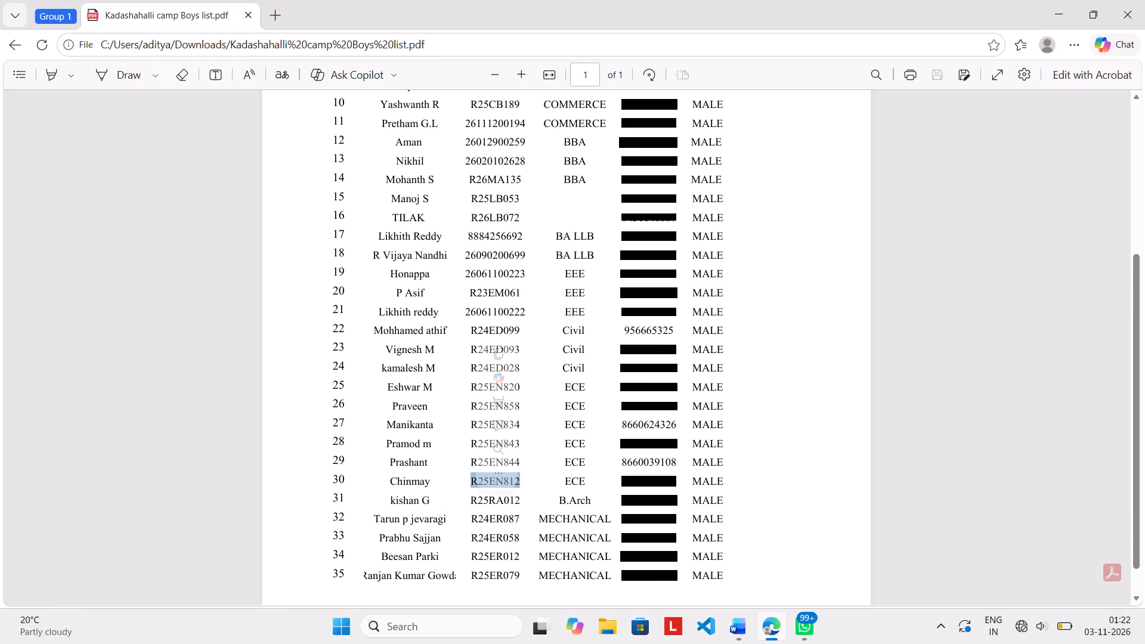
click(729, 617)
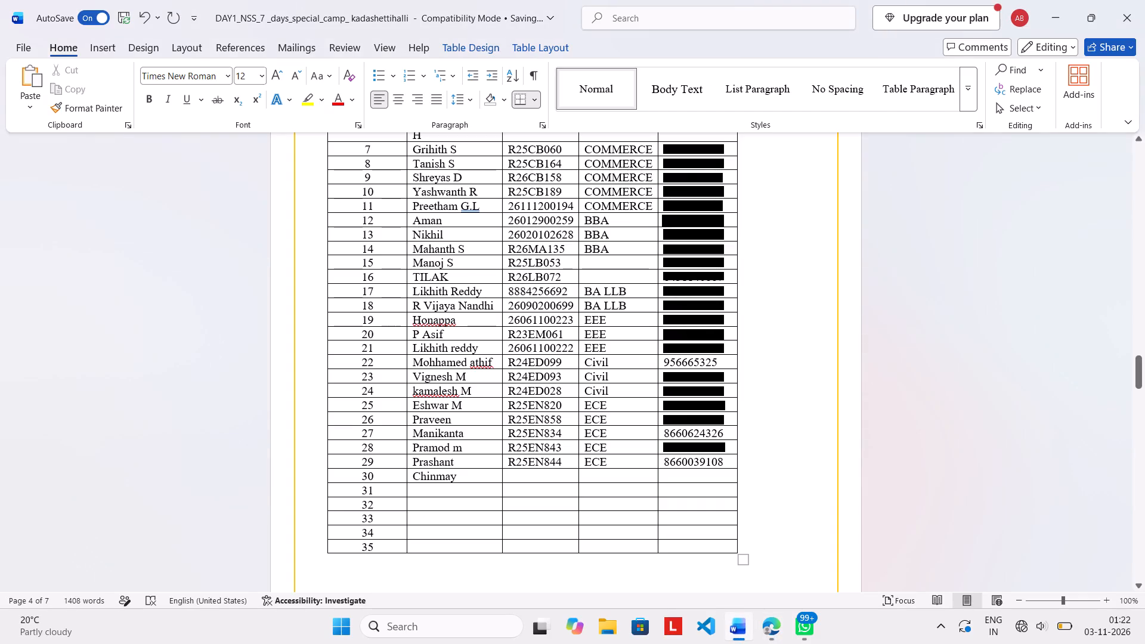
click(516, 478)
key(ctrl+v)
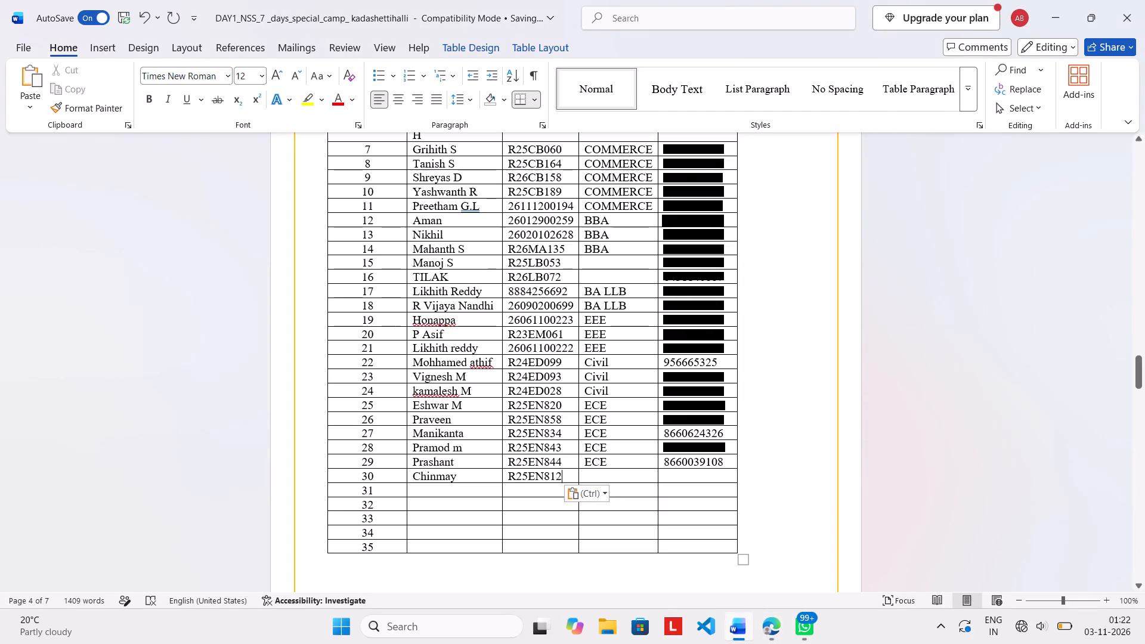
Copy the department ECE from row 30 of the boys list PDF into the Dept/Branch cell of row 30 in the report.
click(620, 475)
click(766, 643)
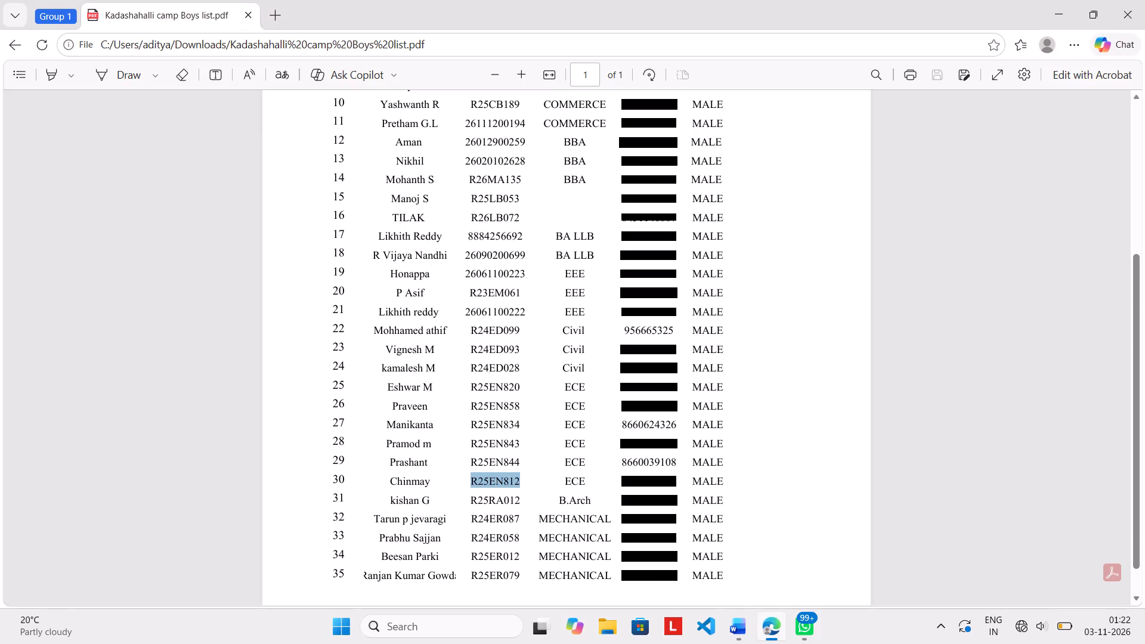
drag(564, 475, 587, 482)
key(ctrl+c)
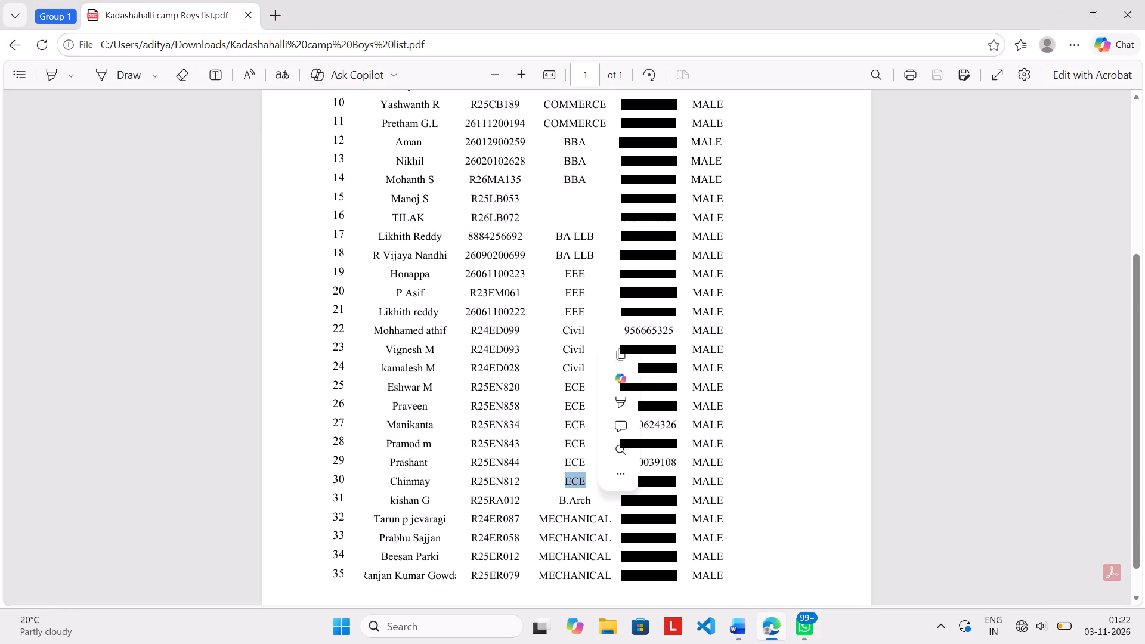
click(753, 630)
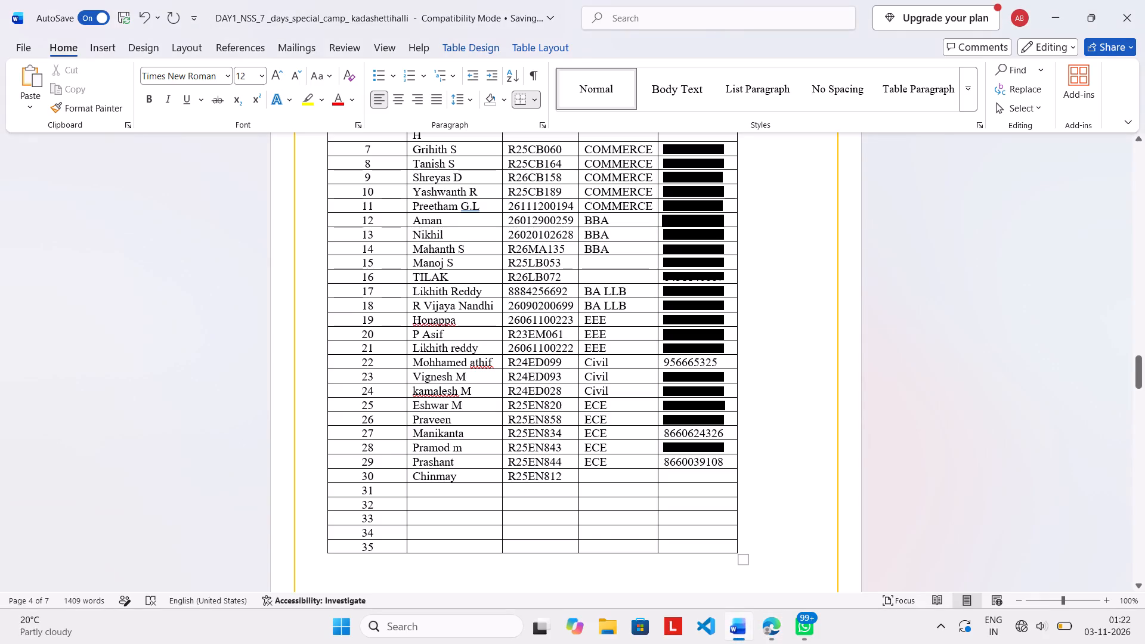
key(ctrl+v)
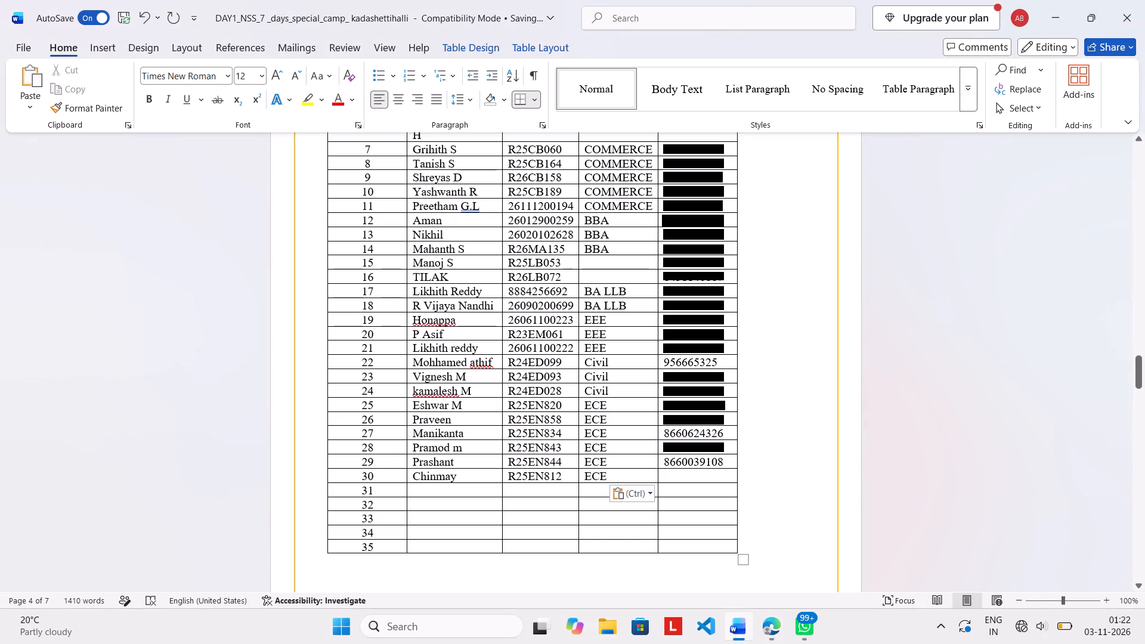
Copy the row 30 volunteer's contact number from the boys list PDF into the Number cell of row 30 in the report.
click(709, 478)
click(773, 631)
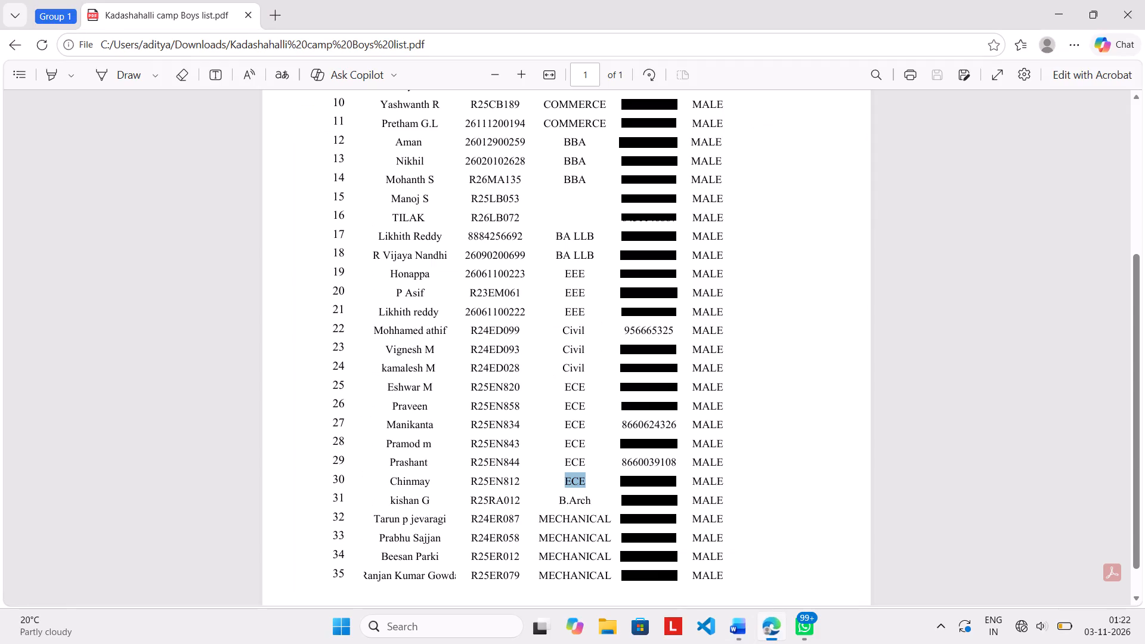
drag(620, 479, 670, 490)
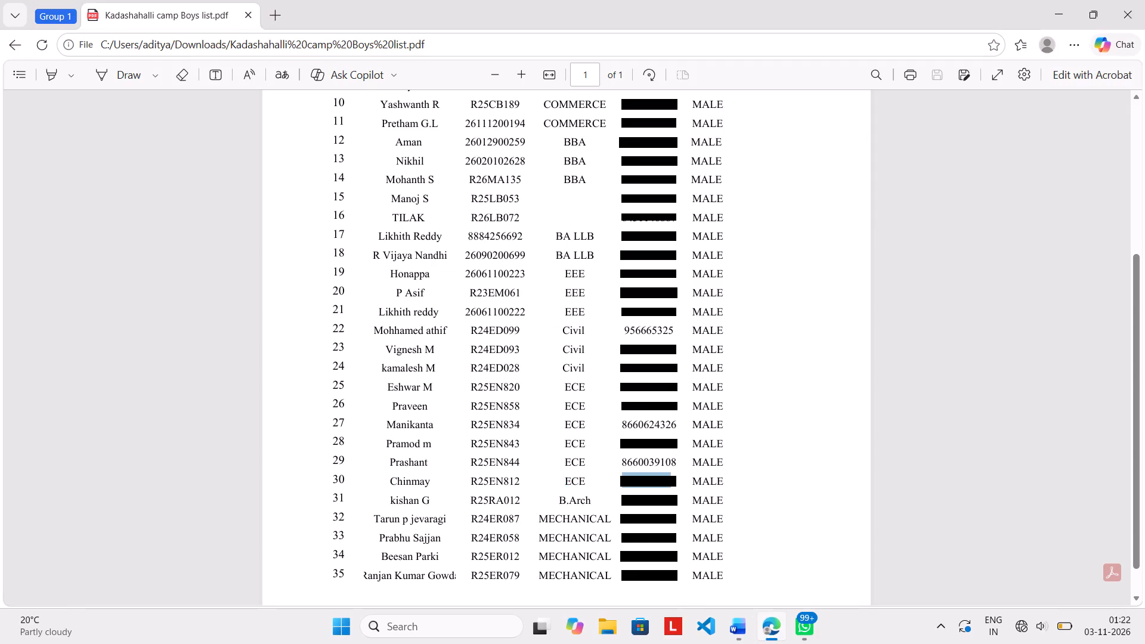
drag(670, 490, 680, 490)
key(ctrl+c)
click(746, 641)
key(ctrl+v)
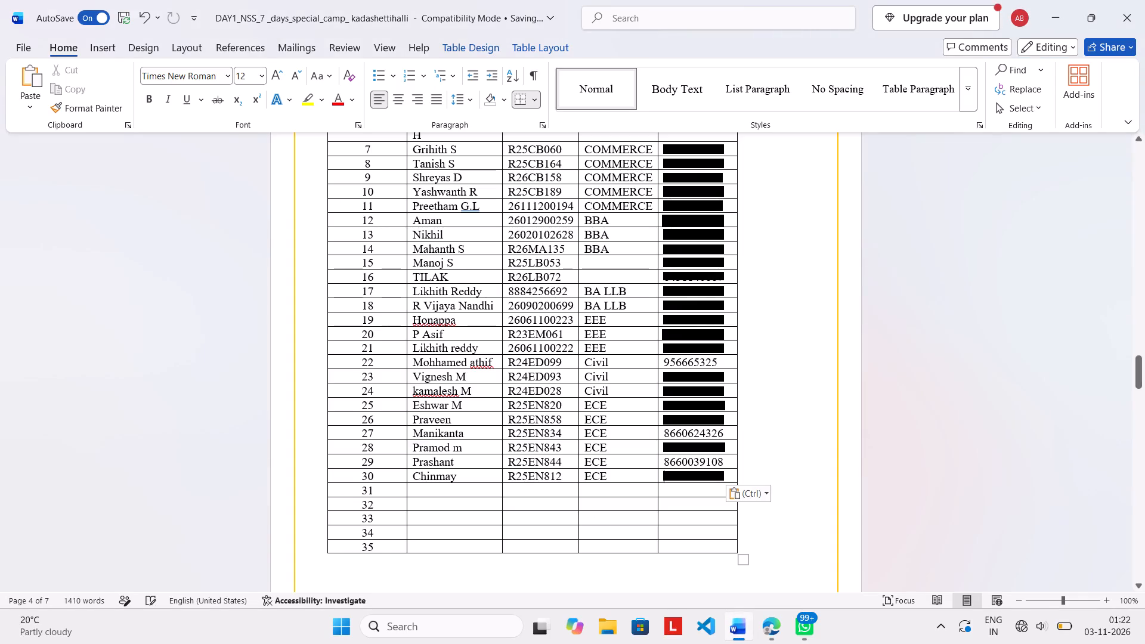
Copy the row 31 volunteer's name from the boys list PDF into the Name cell of row 31 in the report.
click(435, 497)
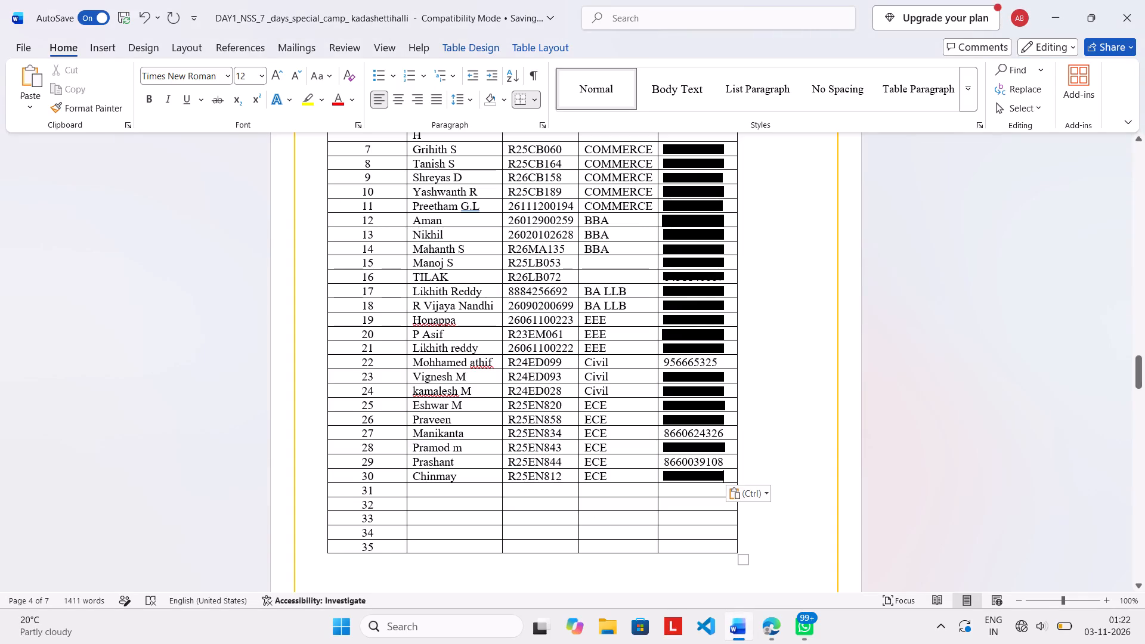
click(437, 494)
click(772, 636)
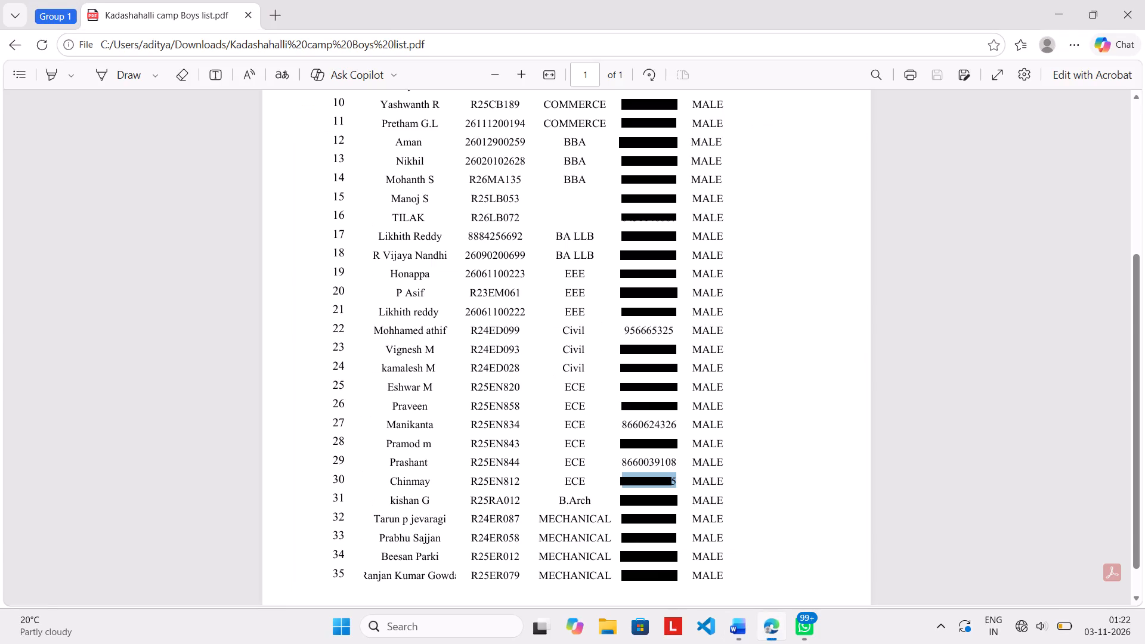
drag(391, 495, 441, 499)
drag(429, 499, 388, 501)
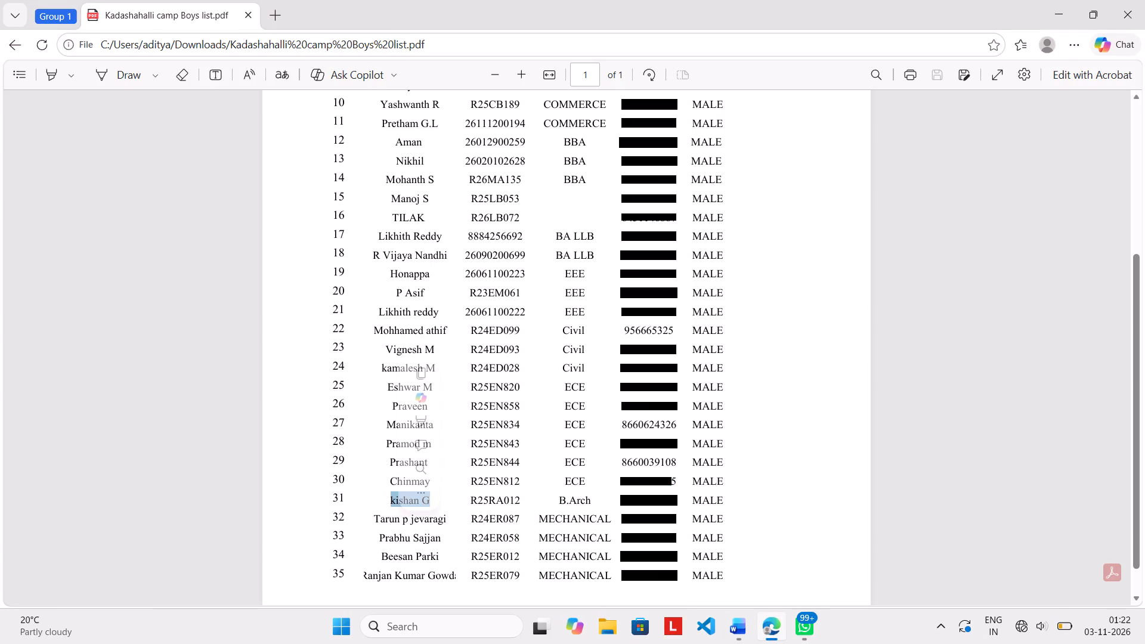
key(ctrl+c)
click(741, 631)
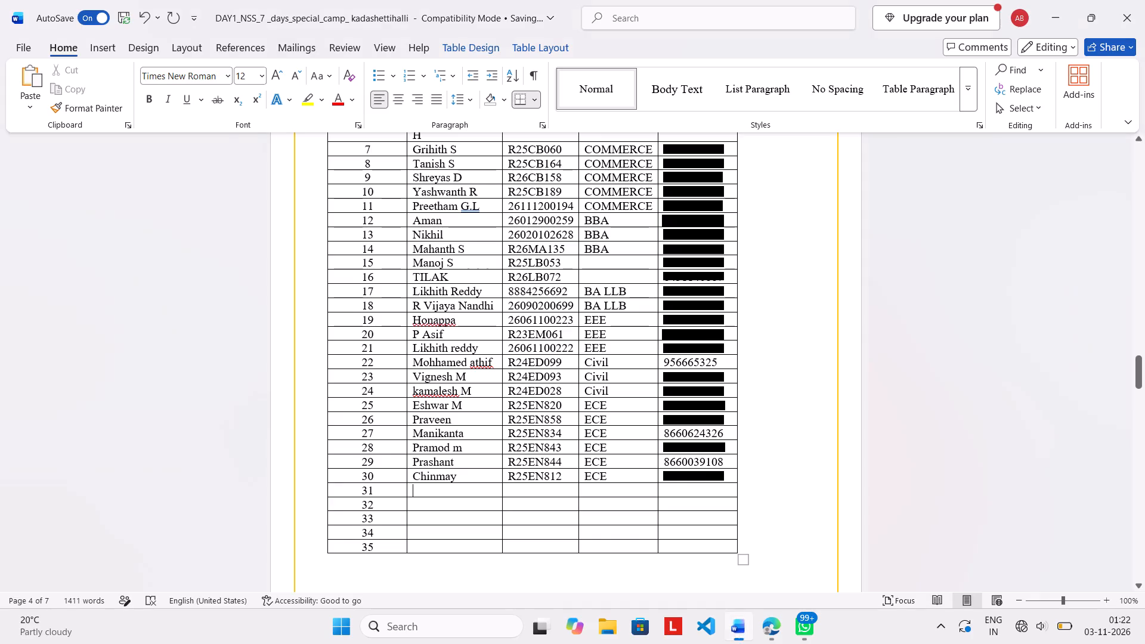
key(ctrl+v)
Copy the row 31 volunteer's SRN from the boys list PDF into the SRN No cell of row 31 in the report.
click(759, 628)
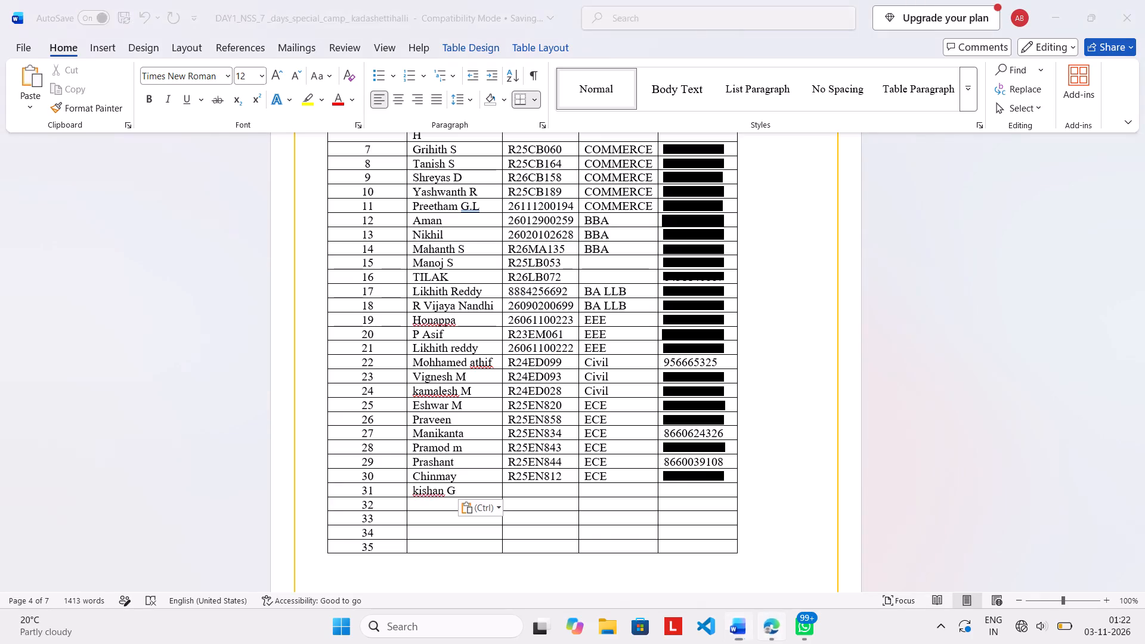
drag(472, 499, 540, 511)
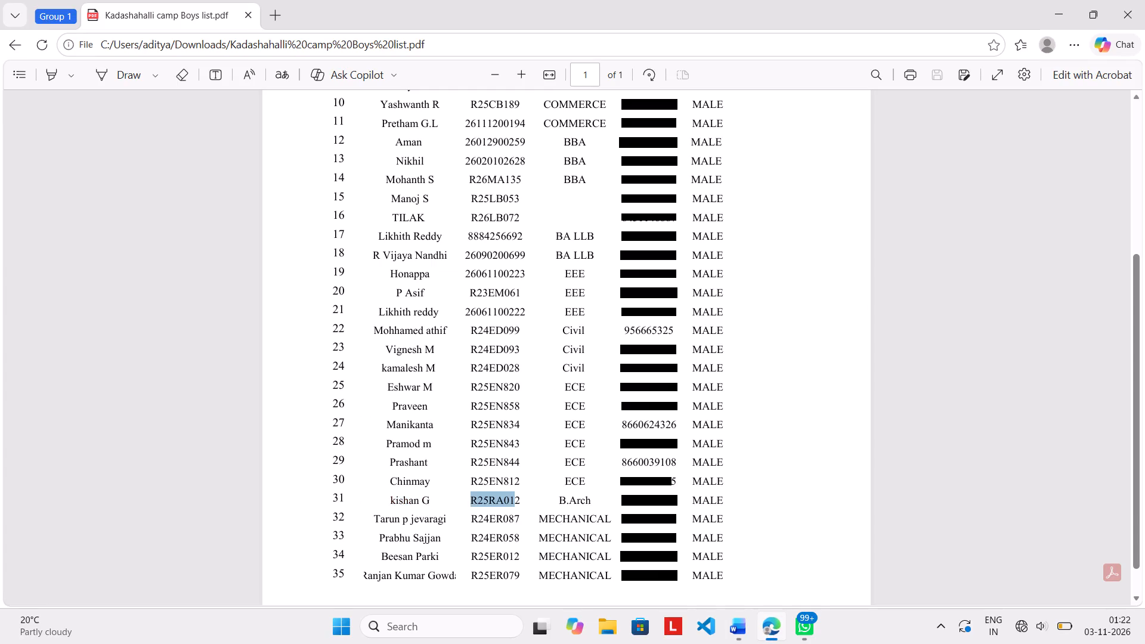
drag(540, 511, 518, 496)
key(ctrl+c)
click(746, 627)
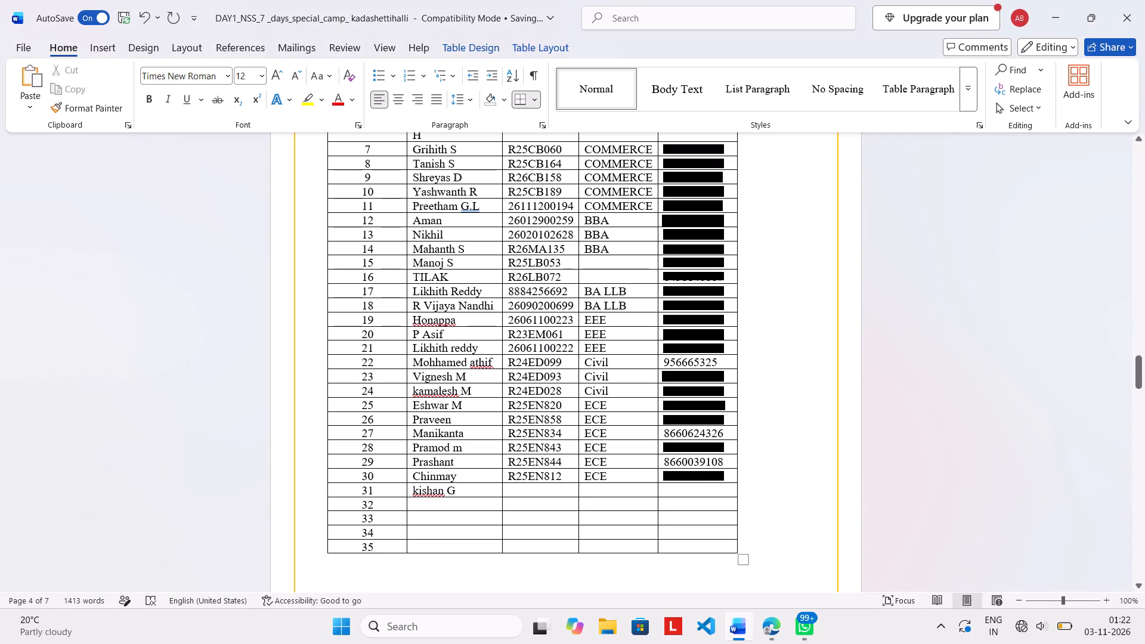
click(546, 496)
key(ctrl+v)
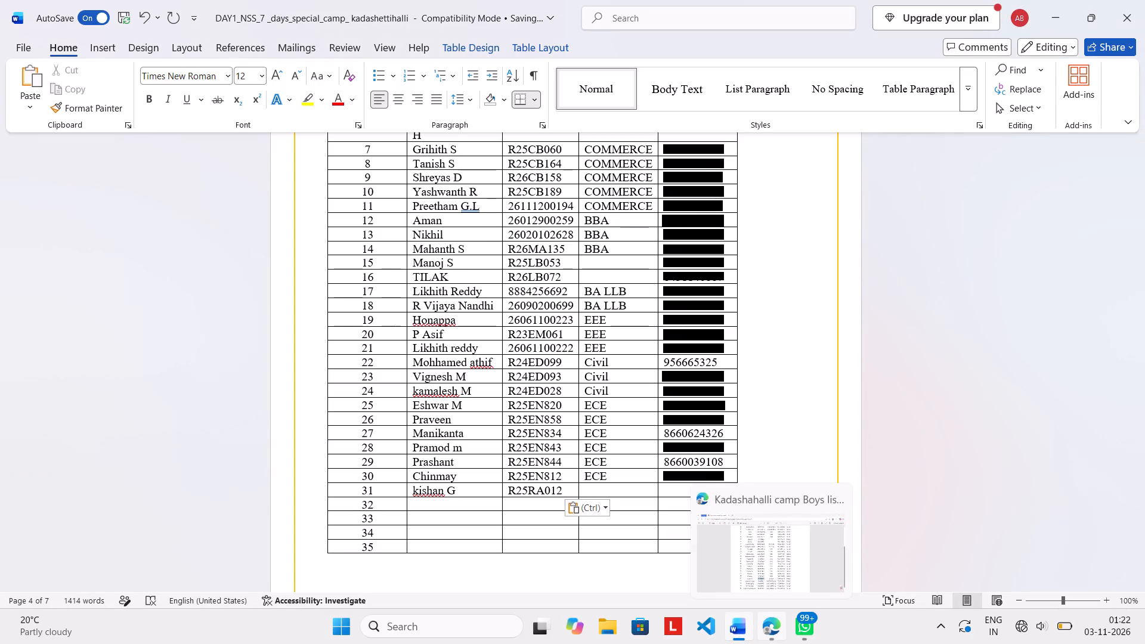
Copy the department B.Arch from row 31 of the boys list PDF into the Dept/Branch cell of row 31 in the report.
click(731, 548)
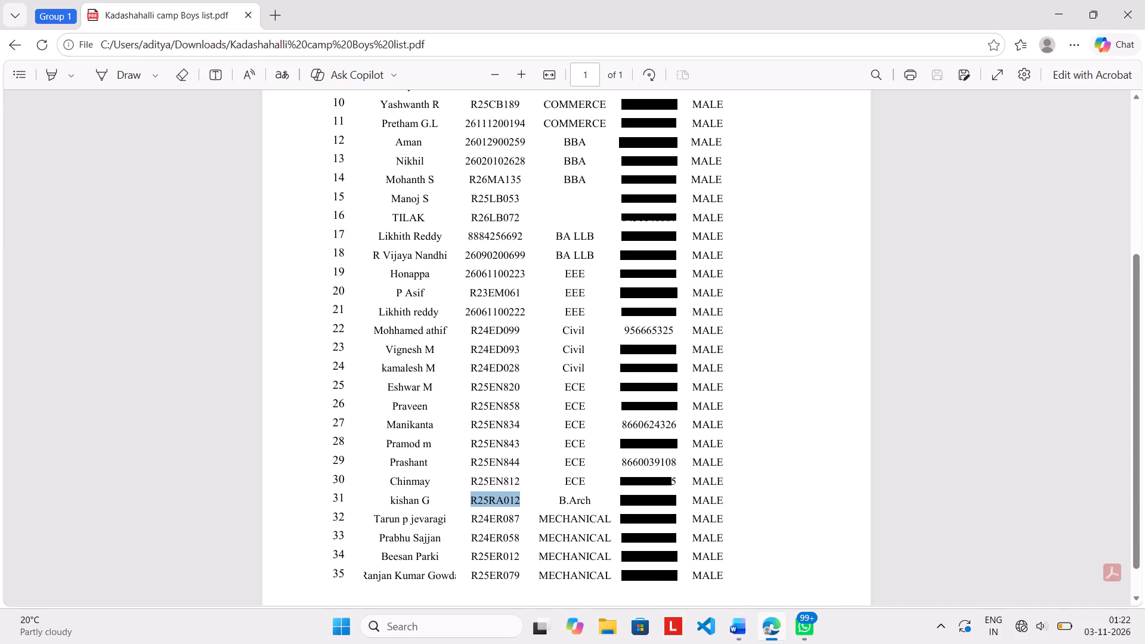
drag(593, 503, 545, 497)
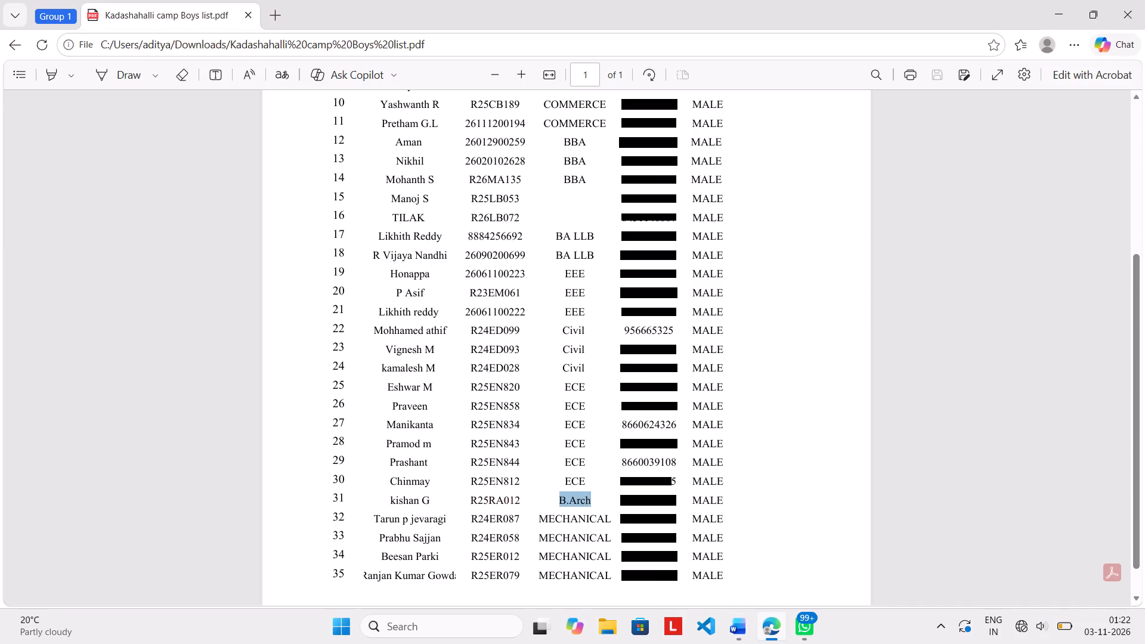
key(ctrl+c)
click(731, 611)
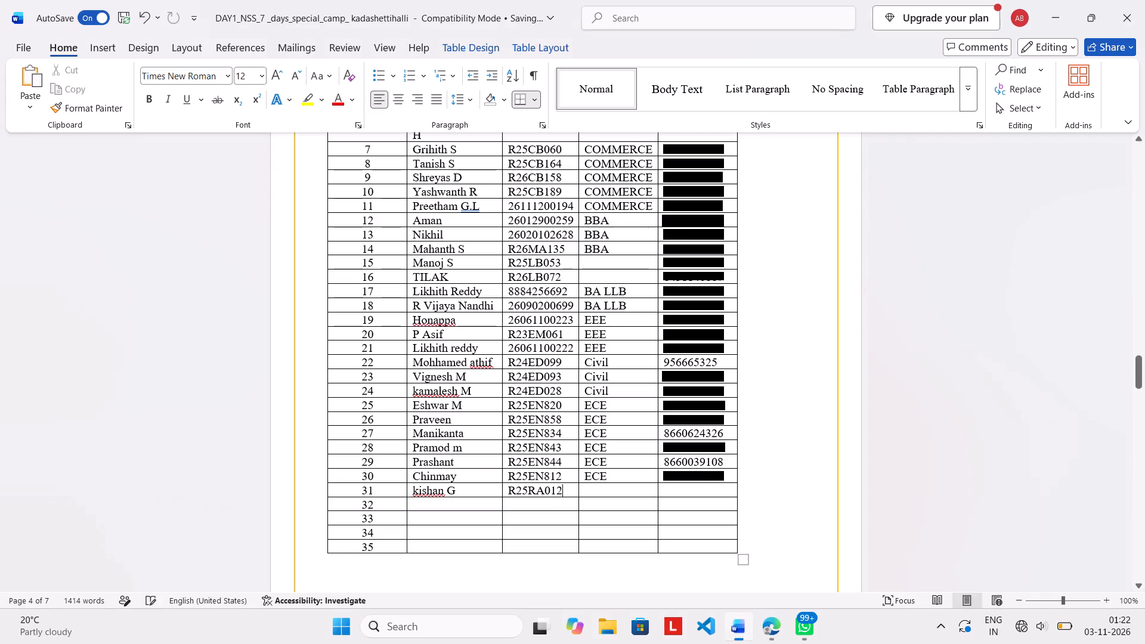
click(599, 492)
key(ctrl+v)
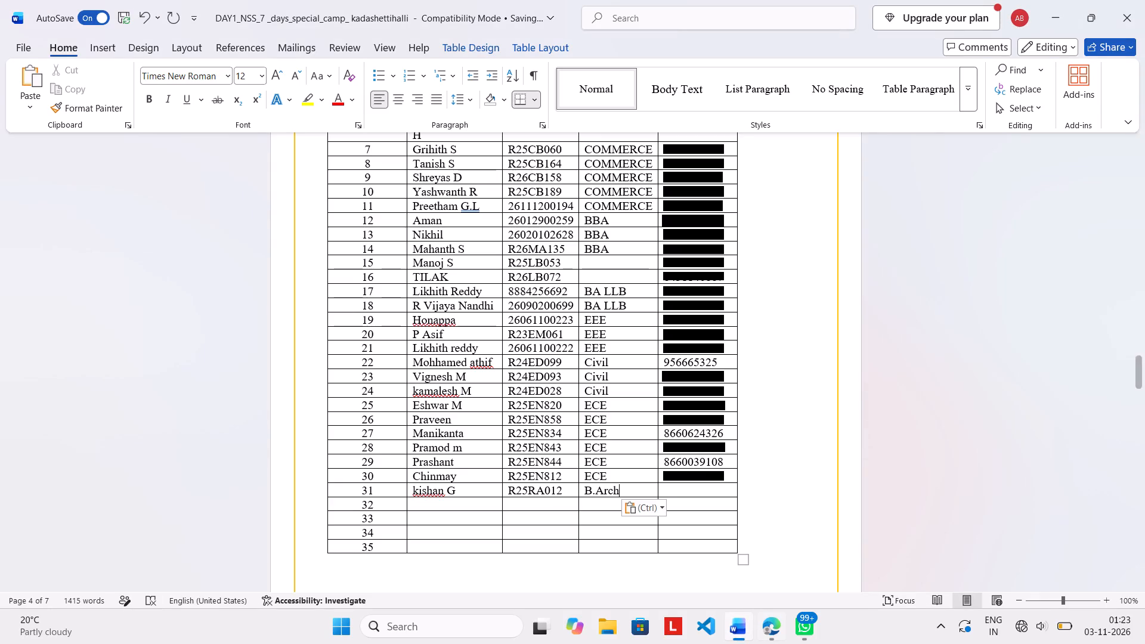
Copy the row 31 volunteer's contact number from the boys list PDF into the Number cell of row 31 in the report.
click(764, 574)
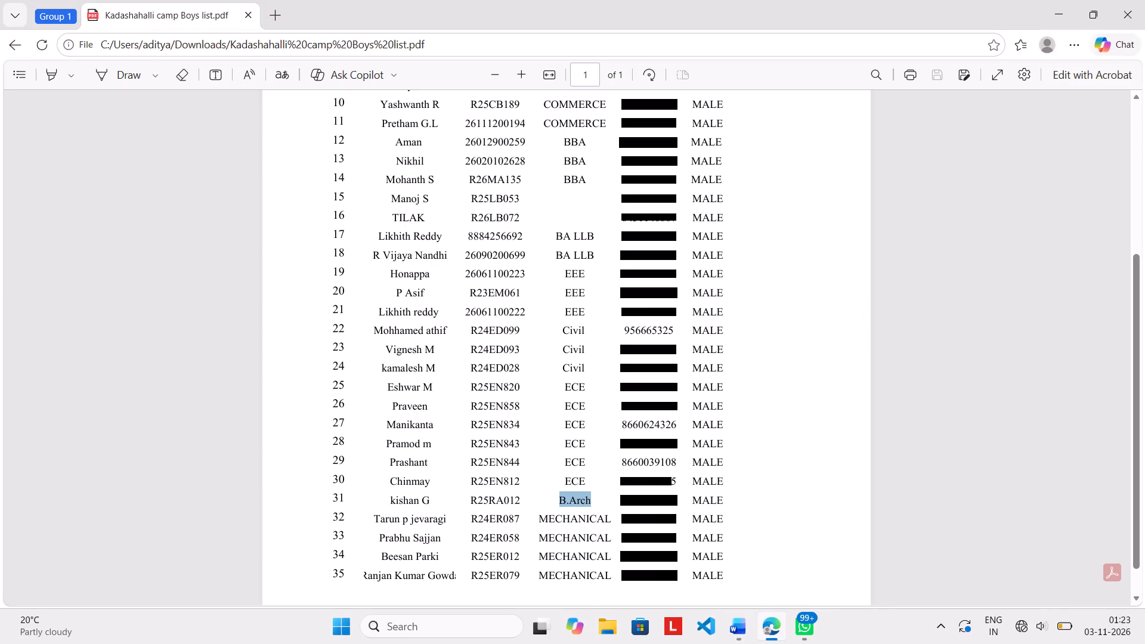
drag(621, 500, 680, 504)
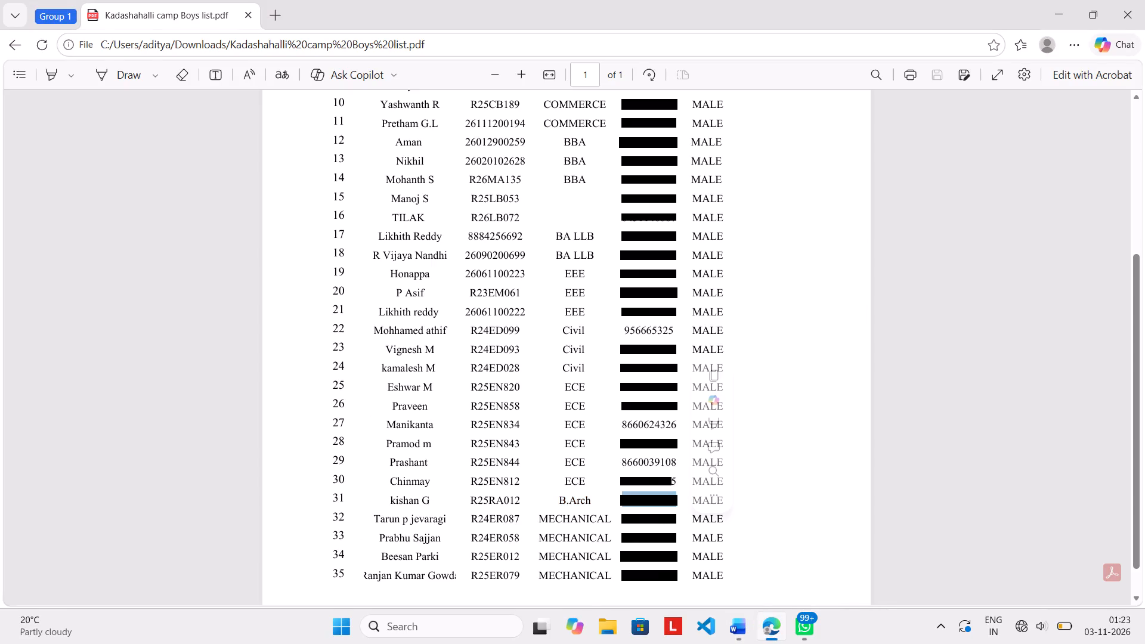
key(ctrl+c)
click(744, 626)
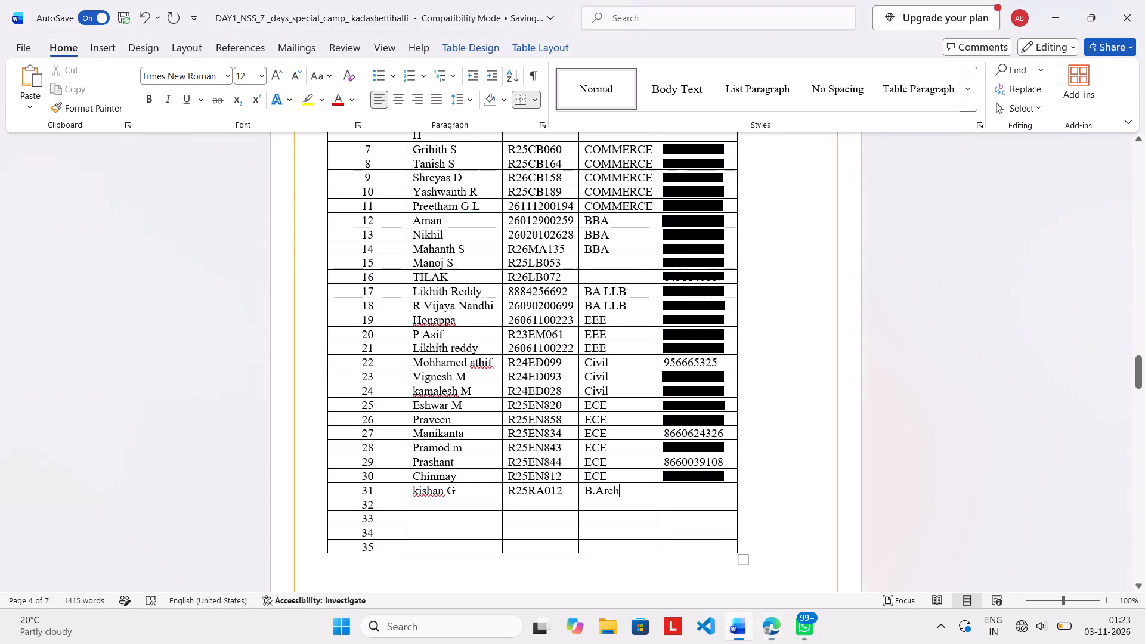
click(689, 490)
key(ctrl+v)
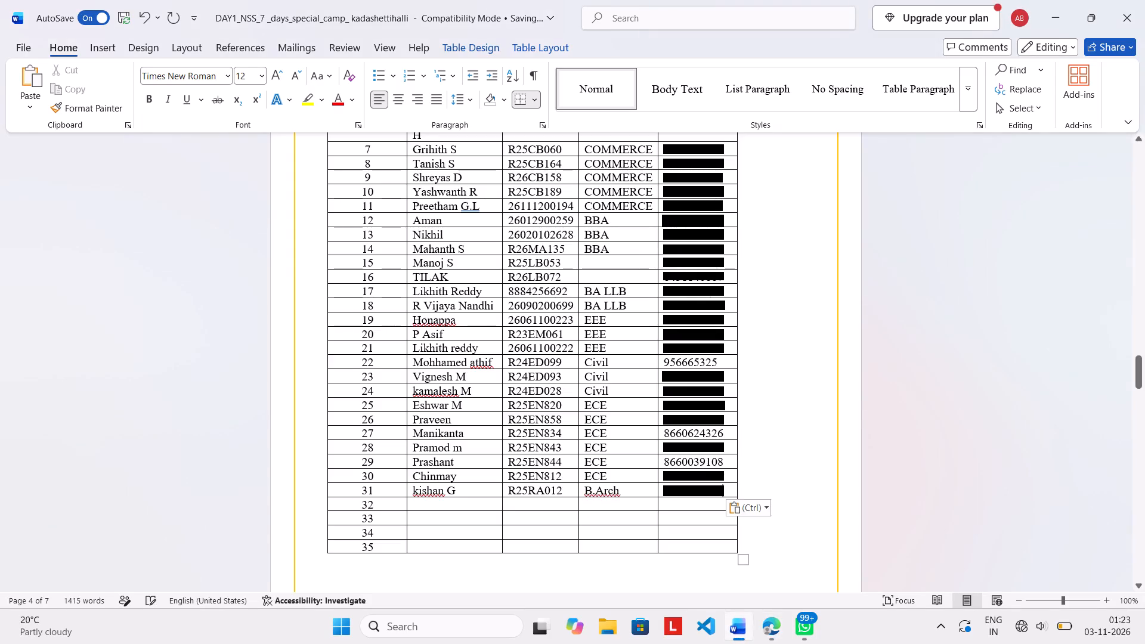
Copy the row 32 volunteer's name from the boys list PDF into the Name cell of row 32 in the report.
click(479, 509)
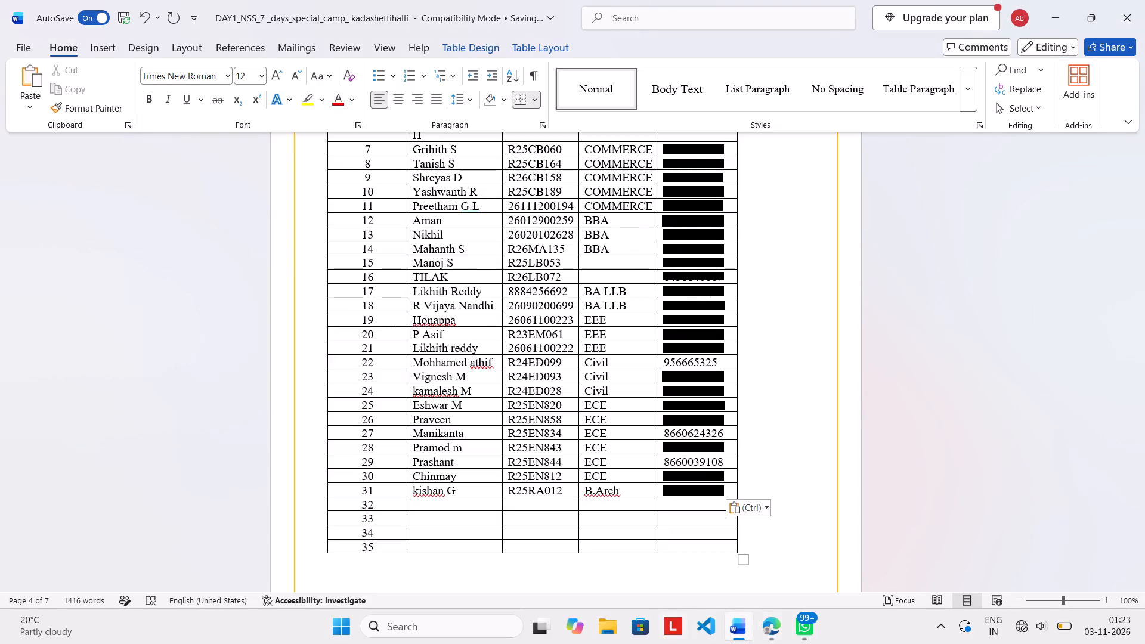
click(770, 625)
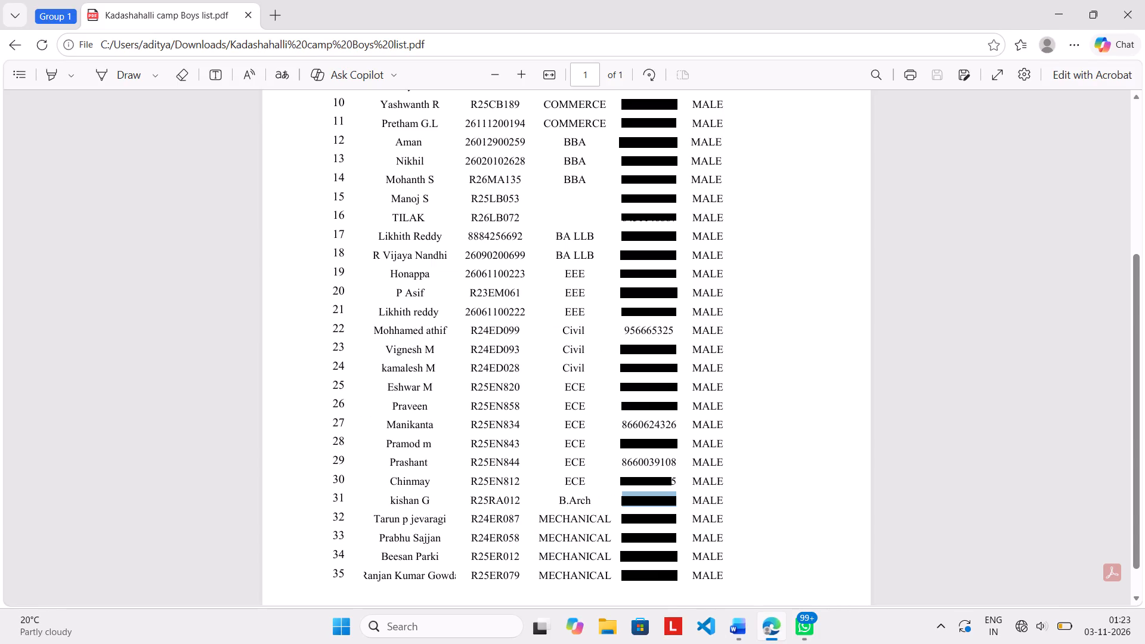
drag(373, 517, 449, 522)
key(ctrl+c)
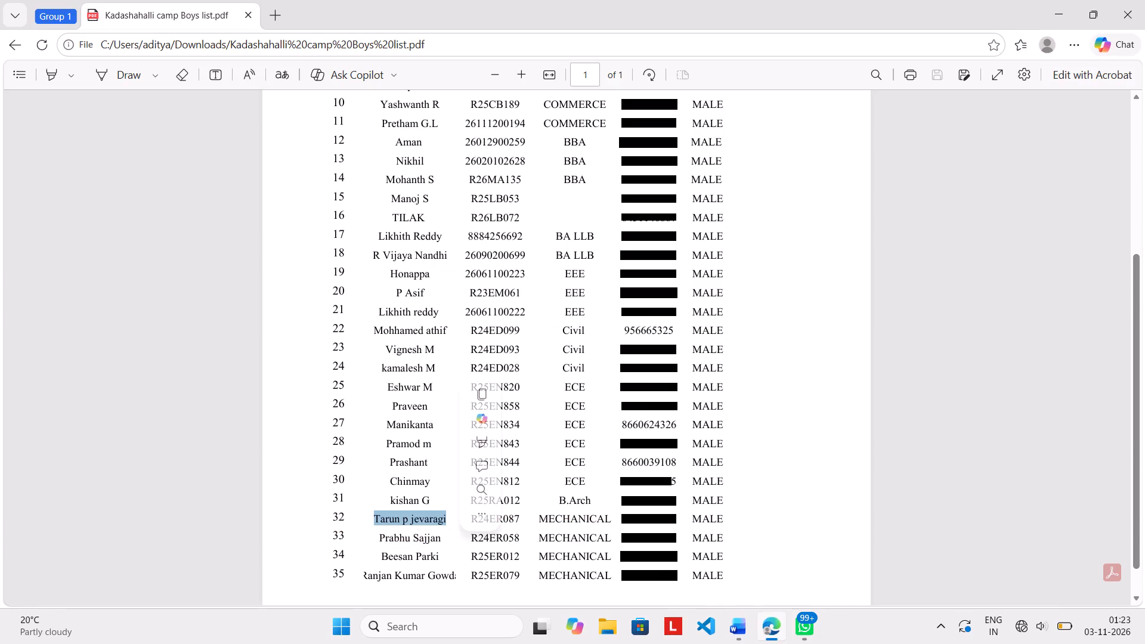
click(728, 627)
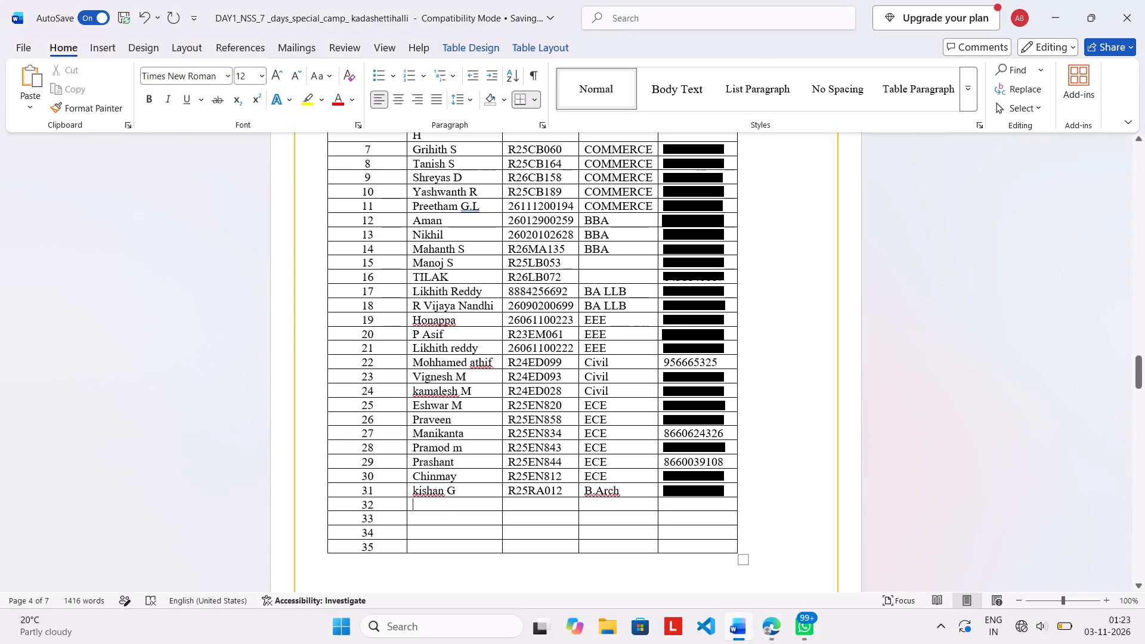
key(ctrl+v)
Copy the row 32 volunteer's SRN from the boys list PDF into the SRN No cell of row 32 in the report.
click(539, 511)
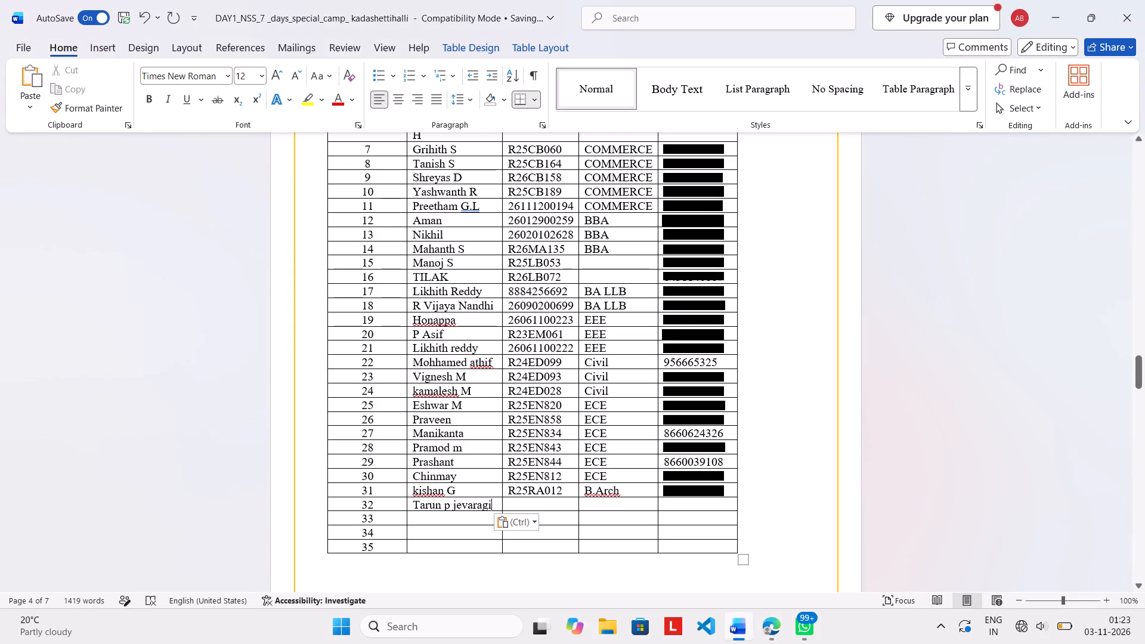
click(539, 506)
click(765, 620)
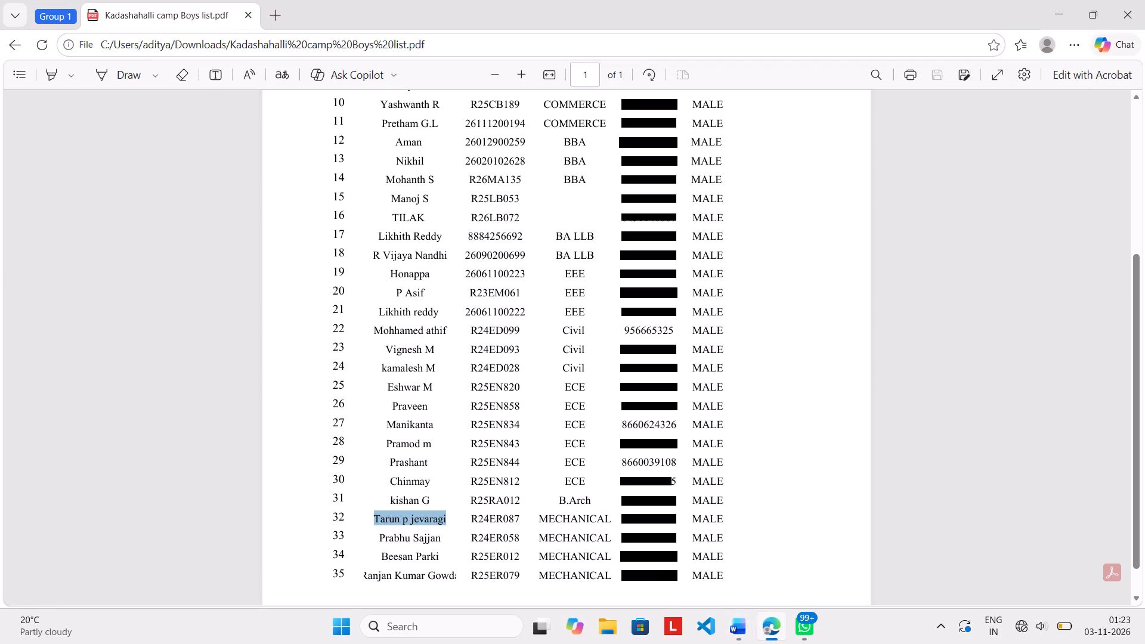
drag(468, 513, 515, 520)
key(ctrl+c)
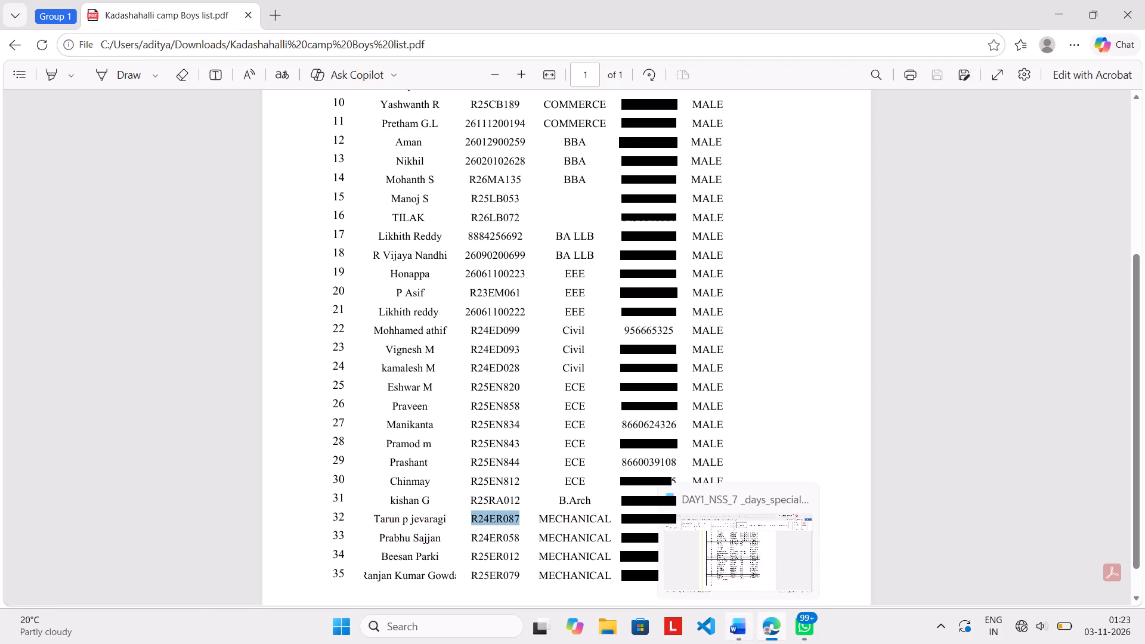
click(747, 626)
key(ctrl+v)
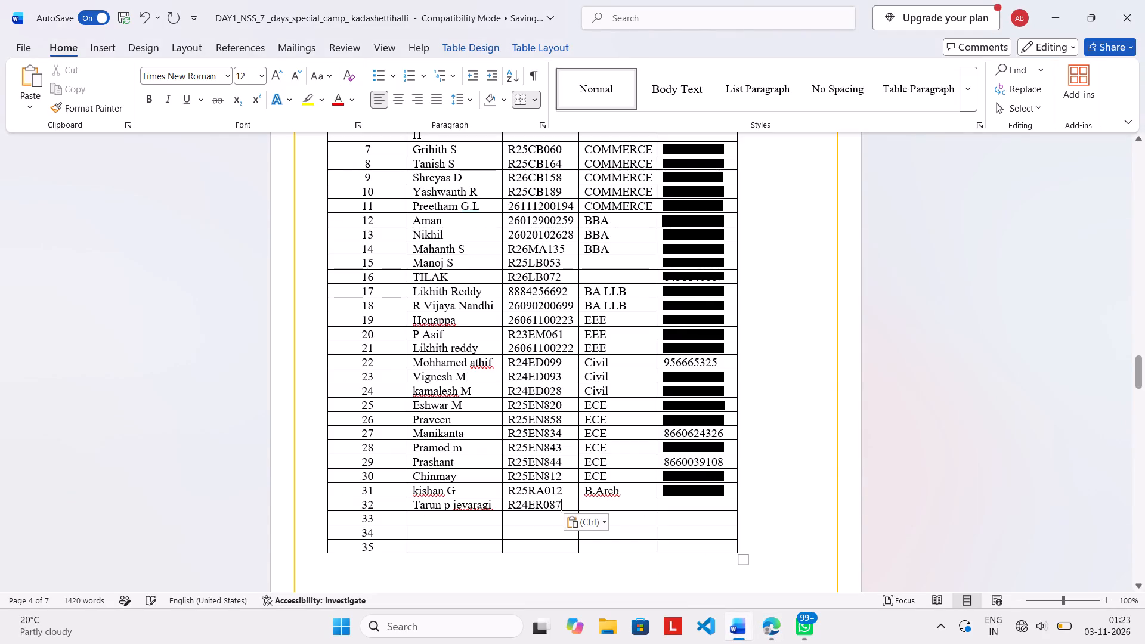
Copy the department MECHANICAL from row 32 of the boys list PDF into the Dept/Branch cell of row 32 in the report.
click(772, 616)
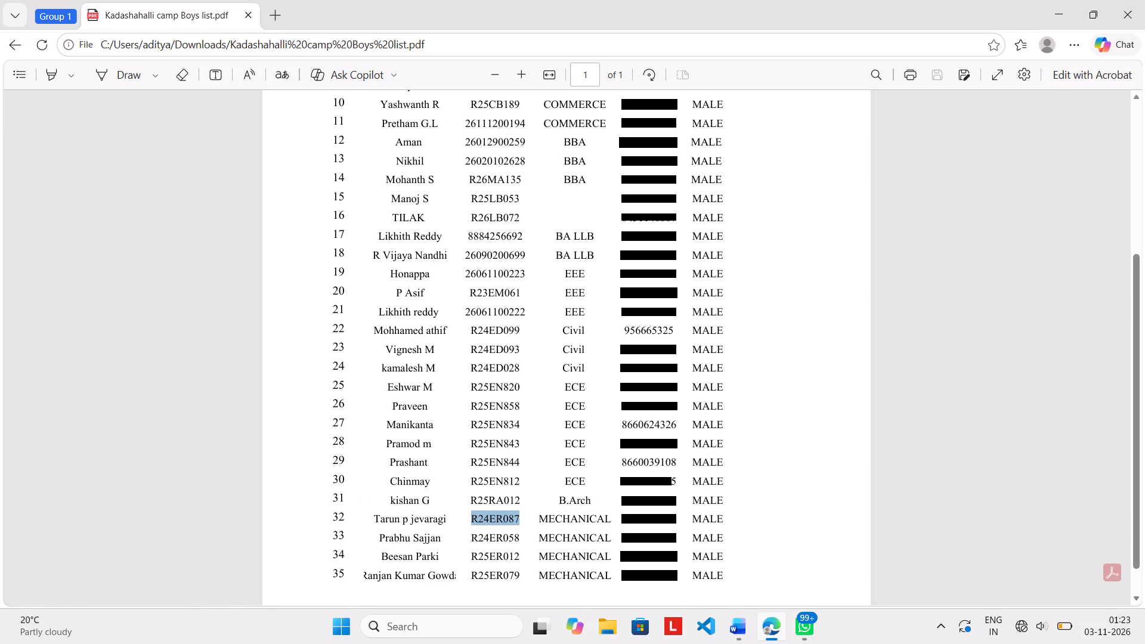
drag(546, 518, 612, 525)
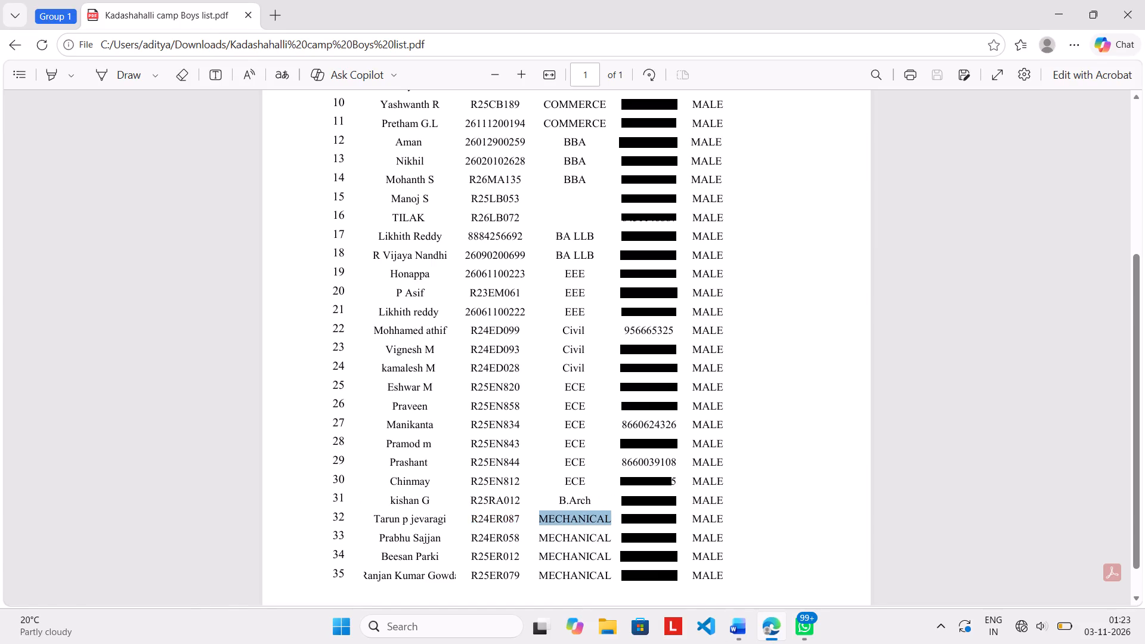
key(ctrl+c)
click(746, 641)
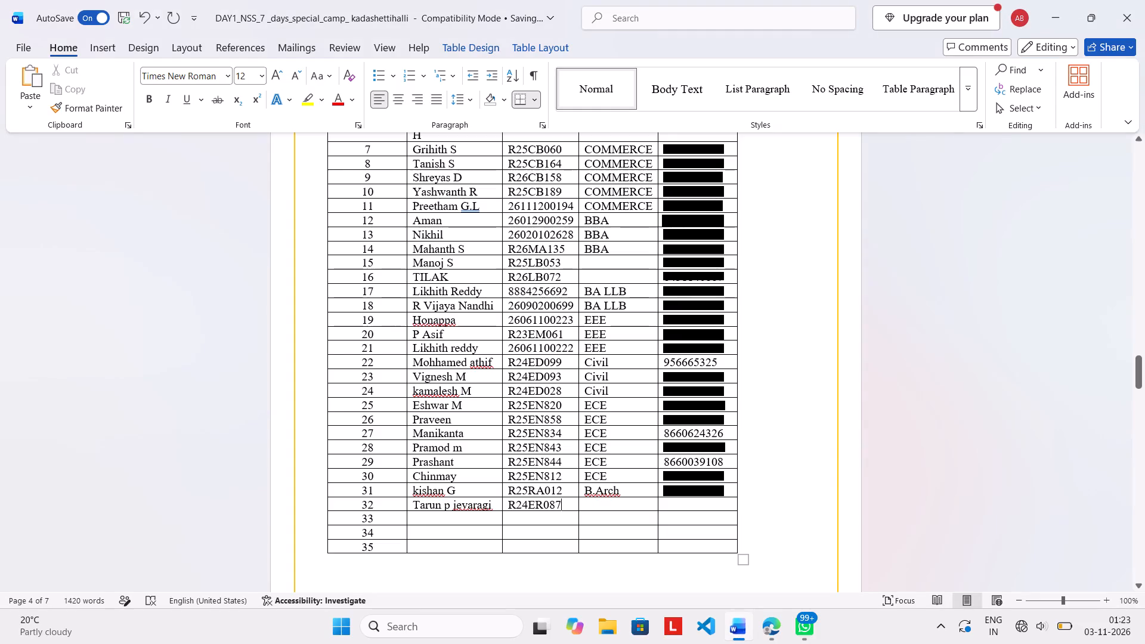
click(620, 506)
key(ctrl+v)
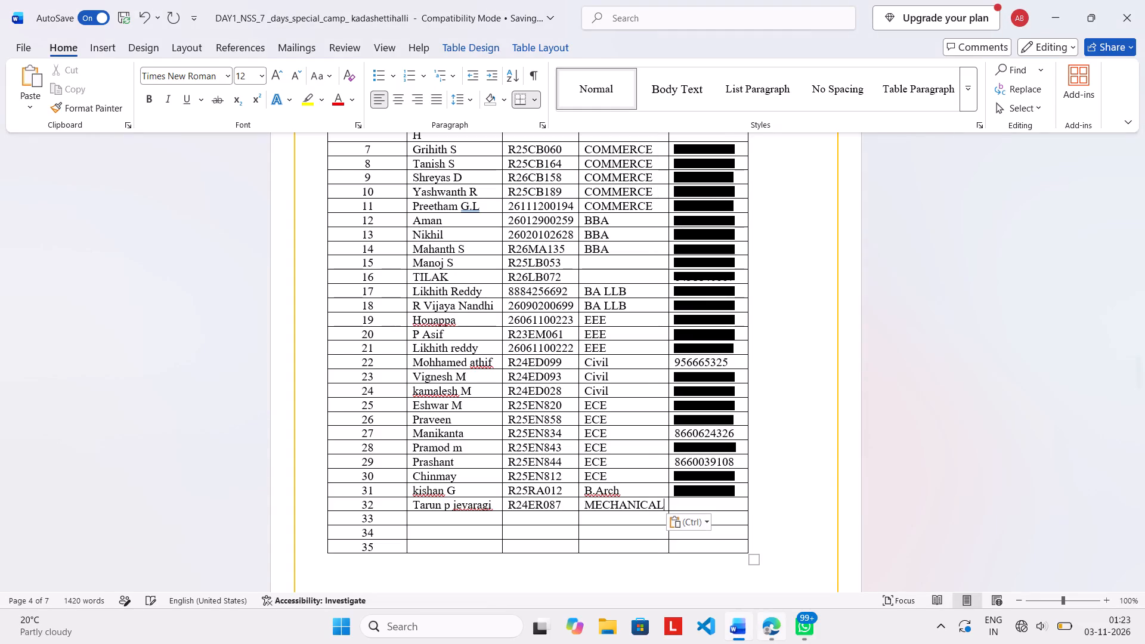
Copy the row 32 volunteer's contact number from the boys list PDF into the Number cell of row 32 in the report.
click(761, 628)
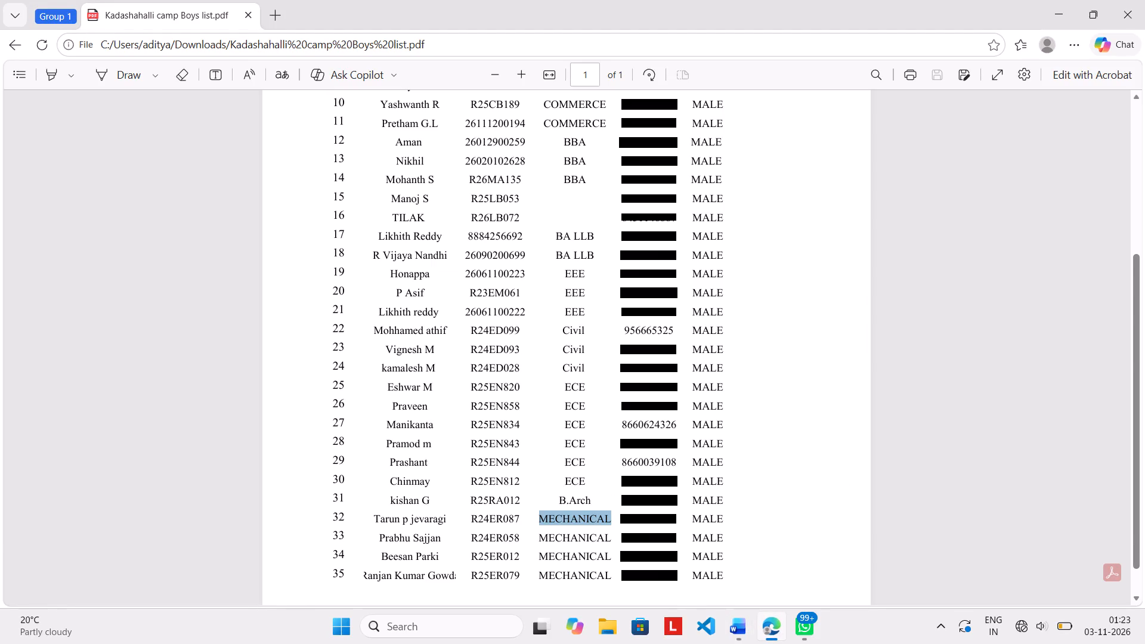
drag(624, 518, 681, 524)
key(ctrl+c)
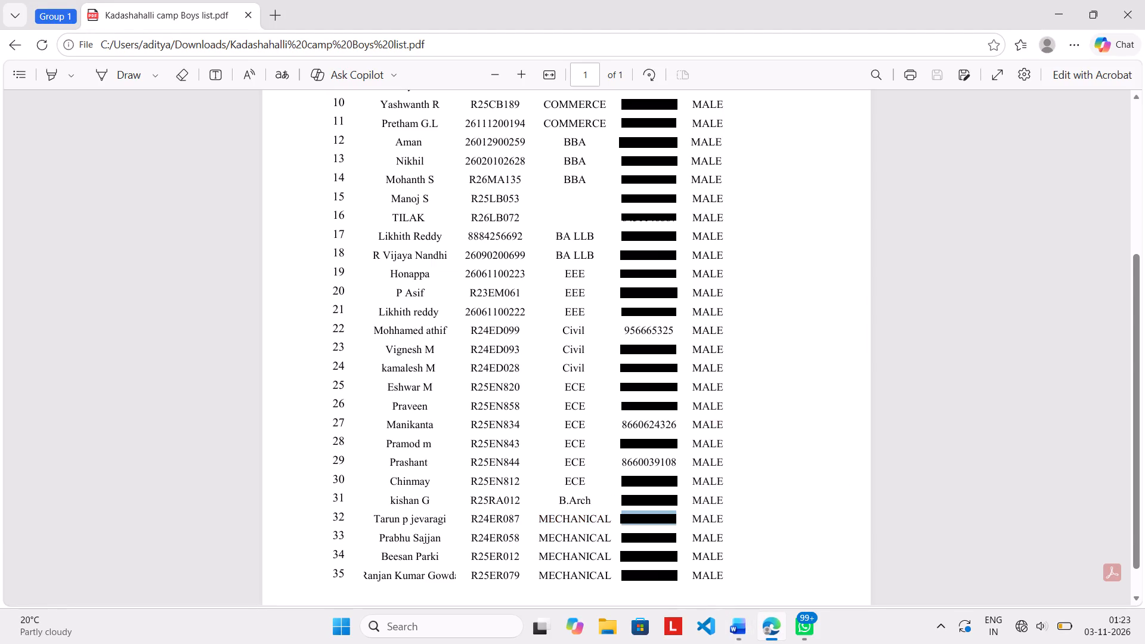
click(738, 639)
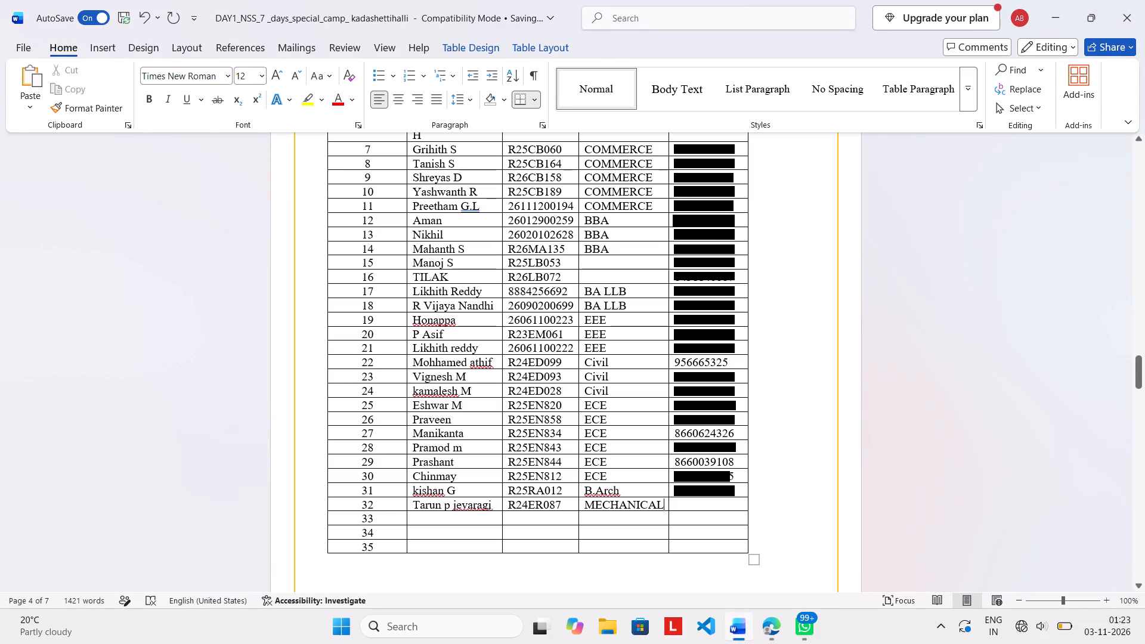
drag(691, 510, 691, 504)
click(691, 504)
key(ctrl+v)
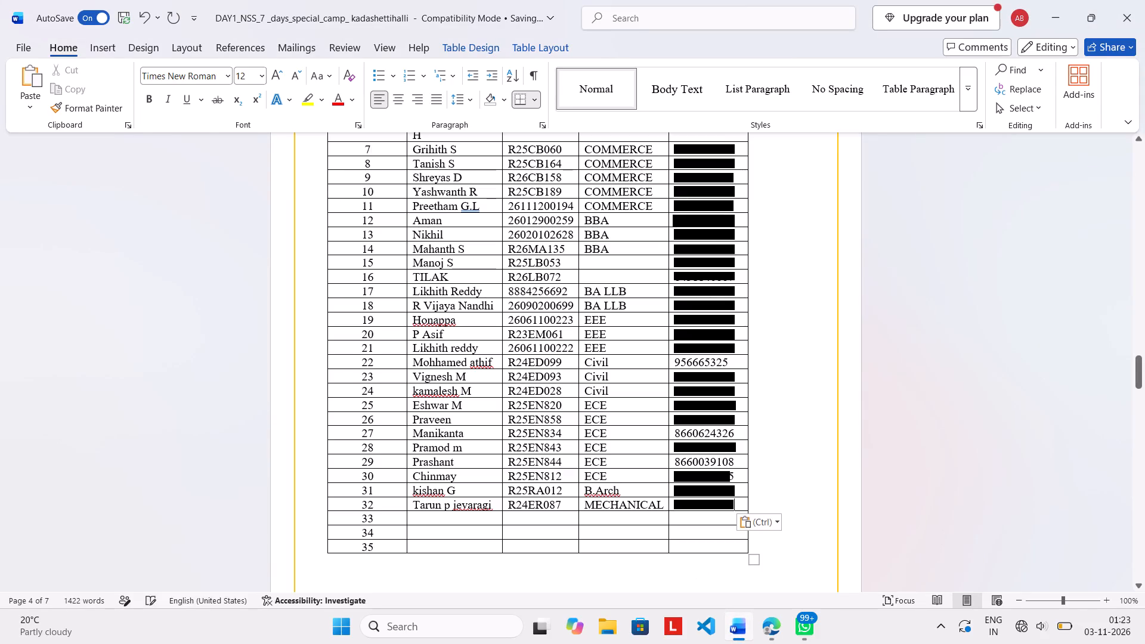
Copy the row 33 volunteer's name from the boys list PDF into the Name cell of row 33 in the report.
click(488, 521)
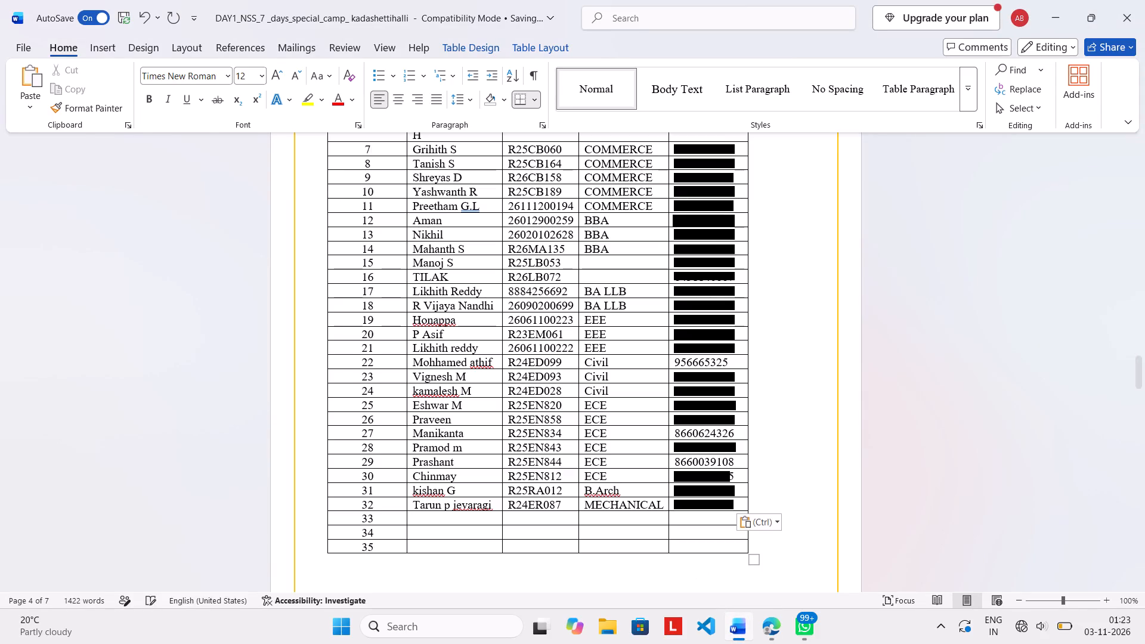
double_click(759, 624)
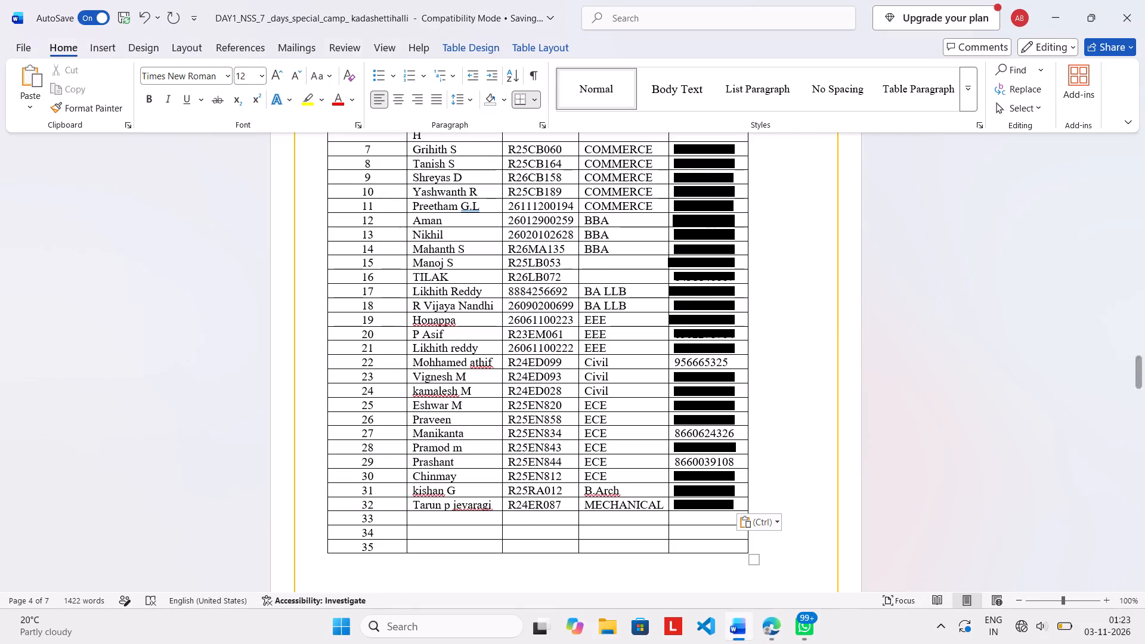
click(779, 631)
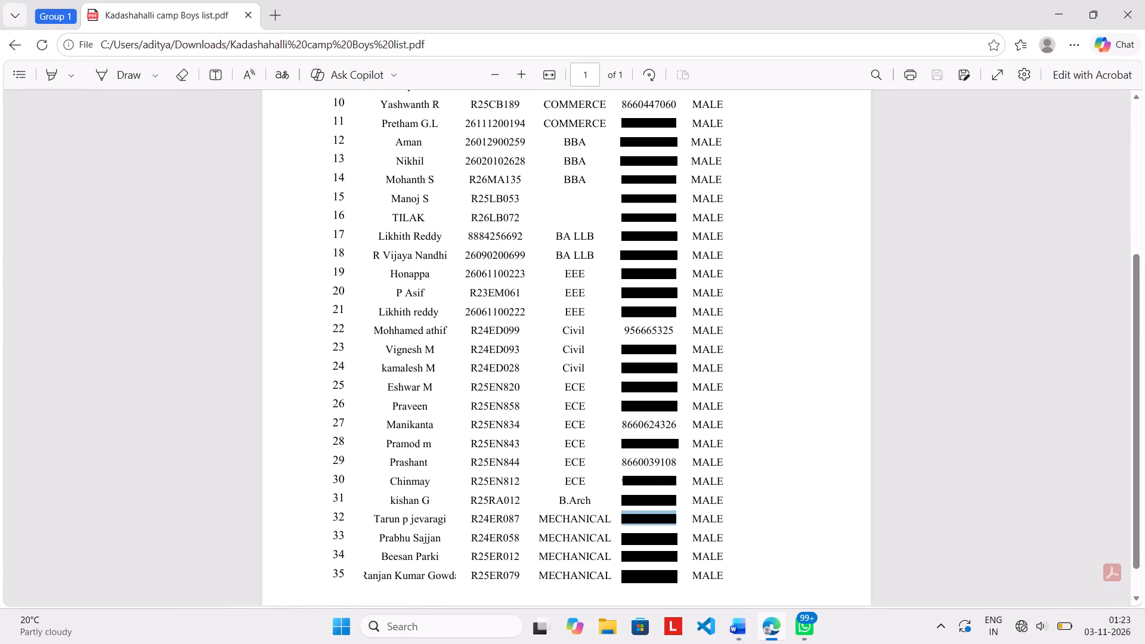
drag(384, 536, 440, 539)
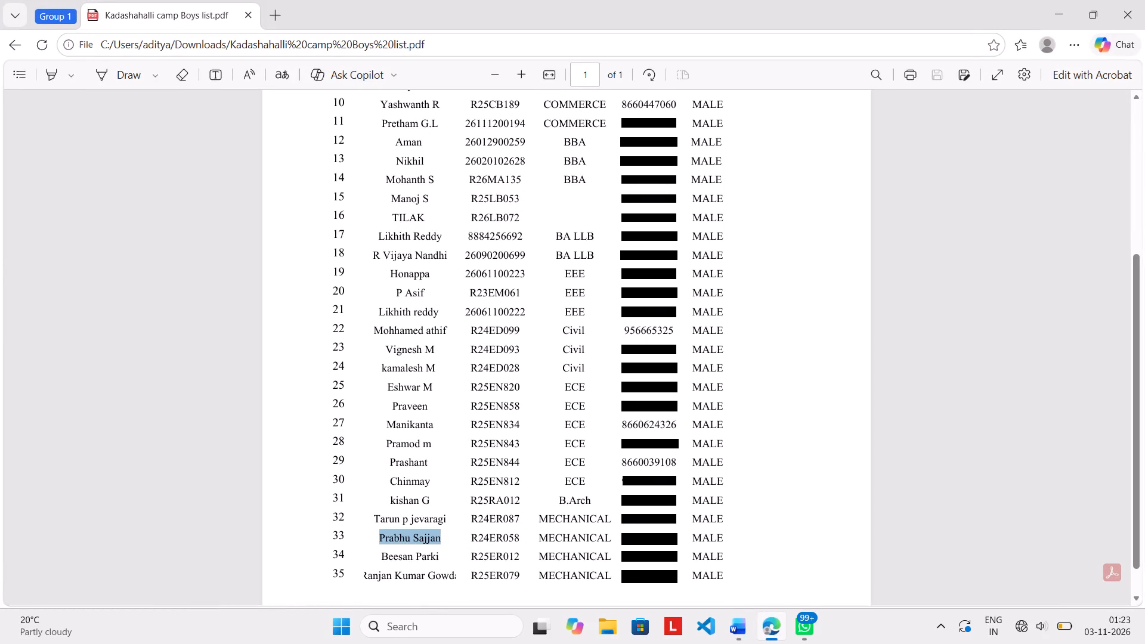
key(ctrl+c)
click(725, 631)
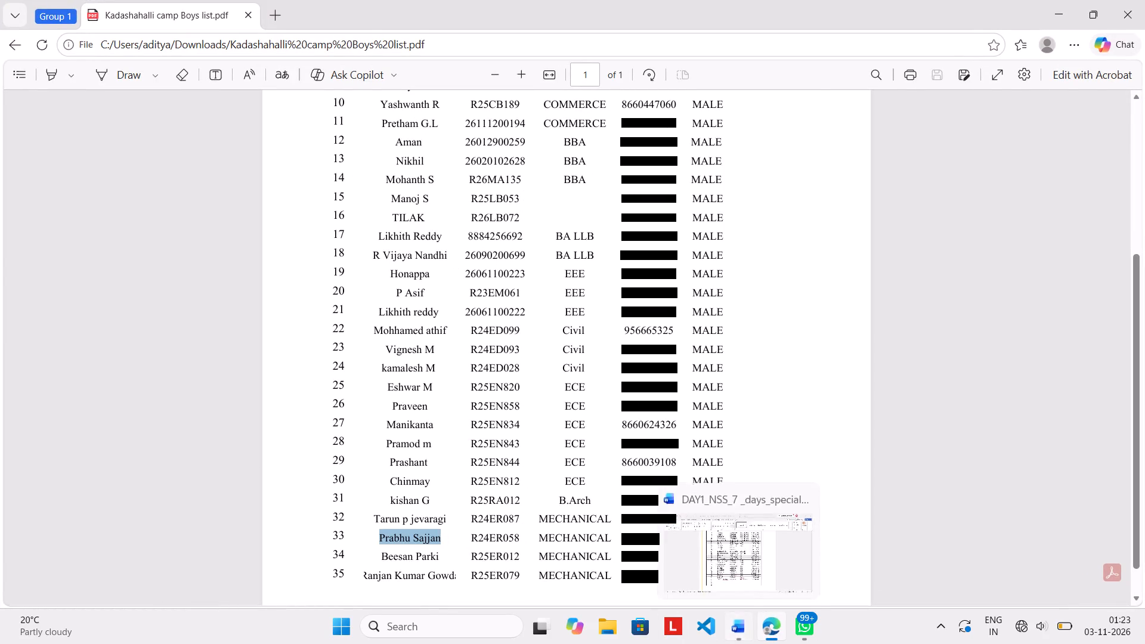
key(ctrl+v)
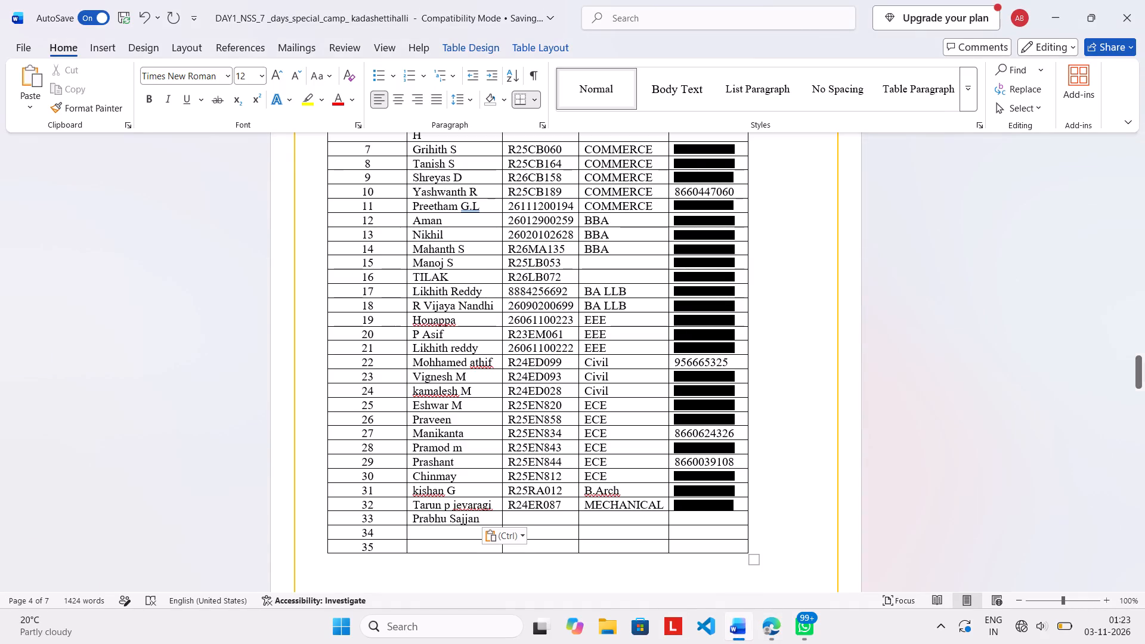
Copy the row 33 volunteer's SRN from the boys list PDF into the SRN No cell of row 33 in the report.
click(782, 624)
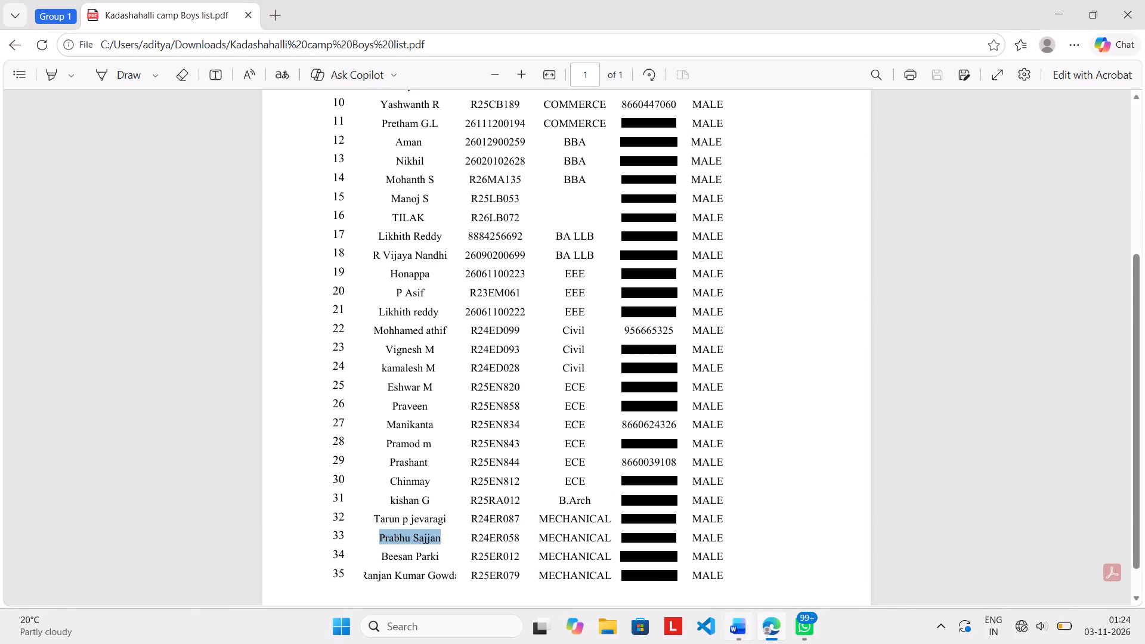
click(744, 631)
click(776, 631)
drag(472, 542, 521, 541)
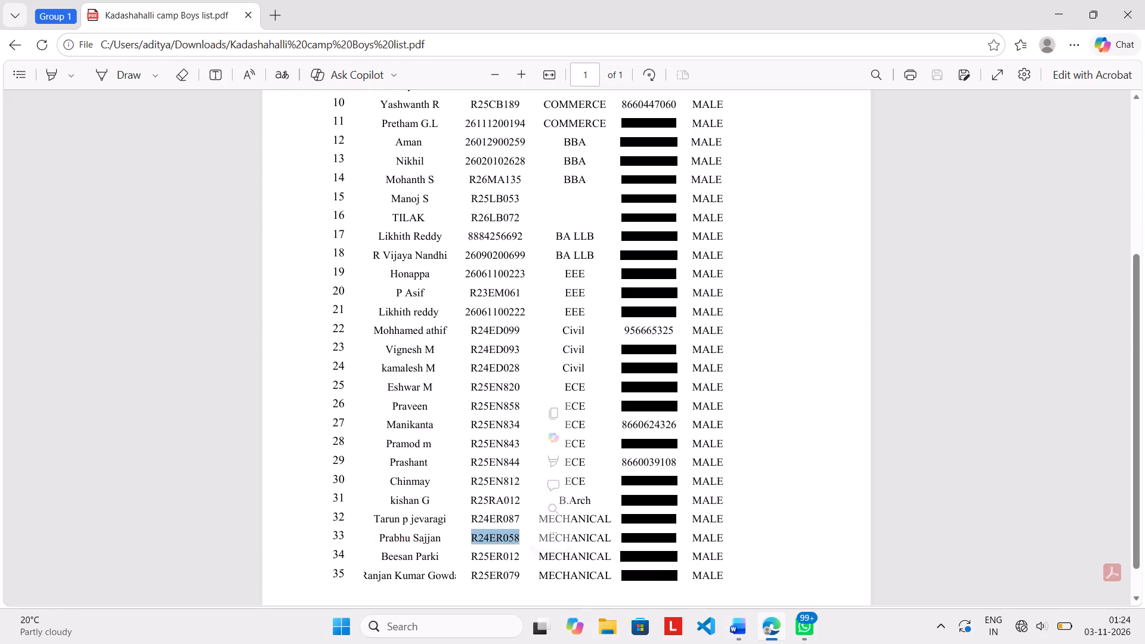
key(ctrl+c)
click(734, 622)
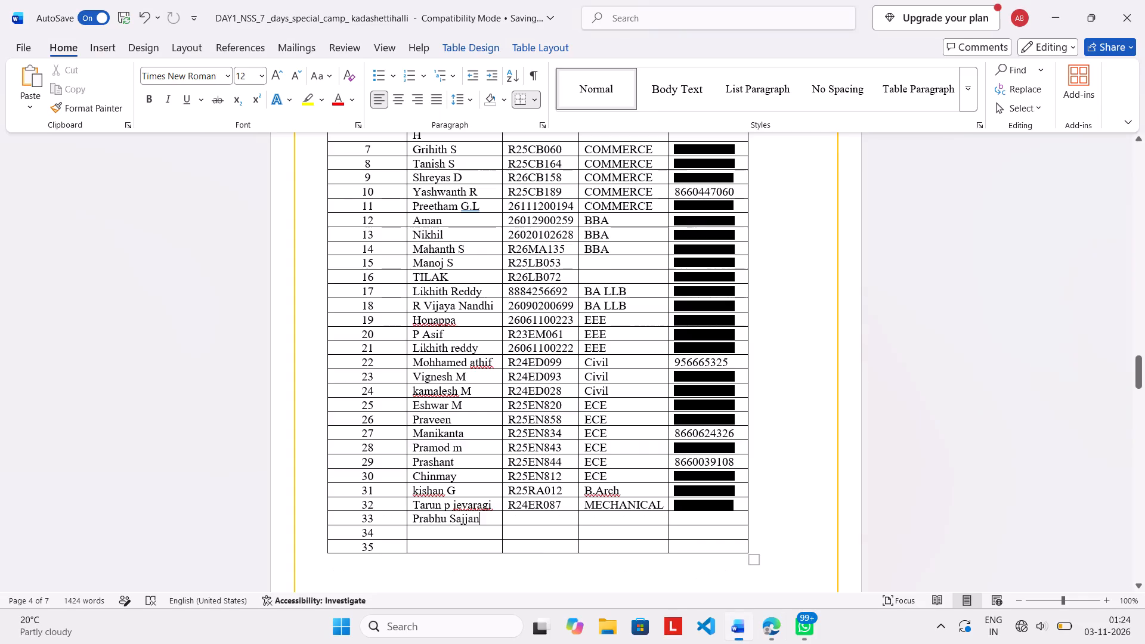
key(ctrl+v)
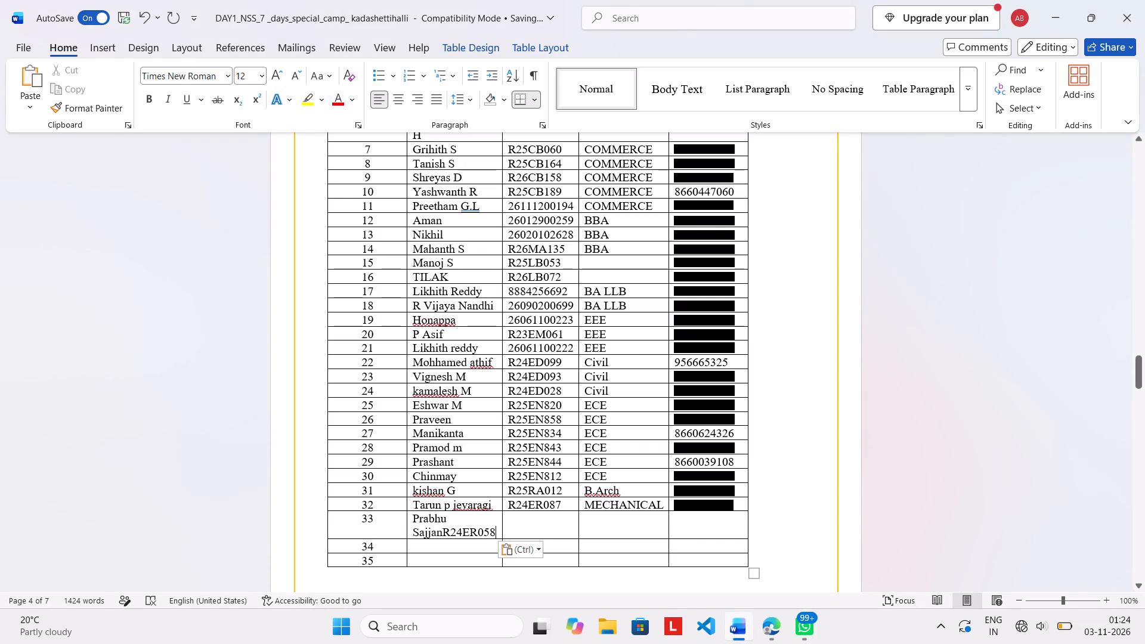
key(ctrl+z)
key(Right)
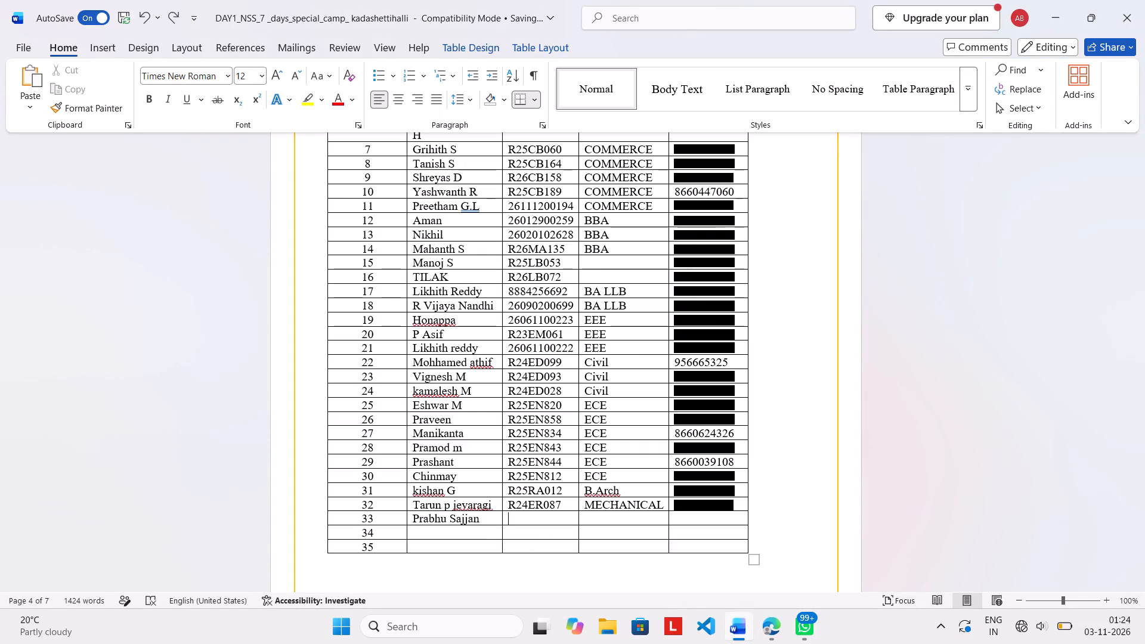
key(ctrl+v)
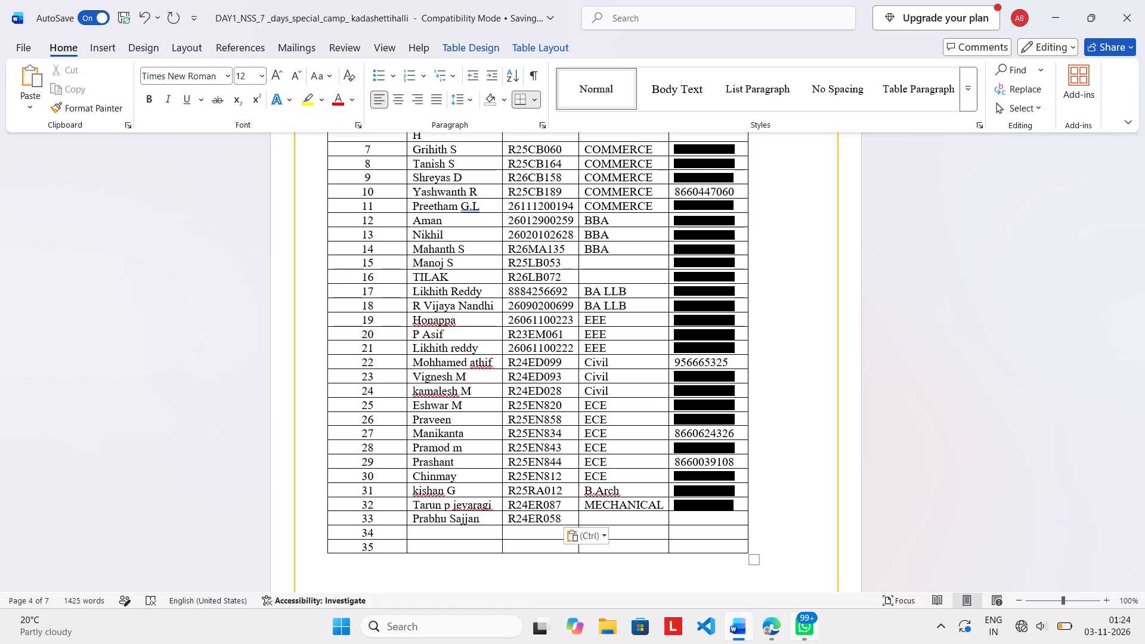
Copy the department MECHANICAL from row 33 of the boys list PDF into the Dept/Branch cell of row 33 in the report.
key(Right)
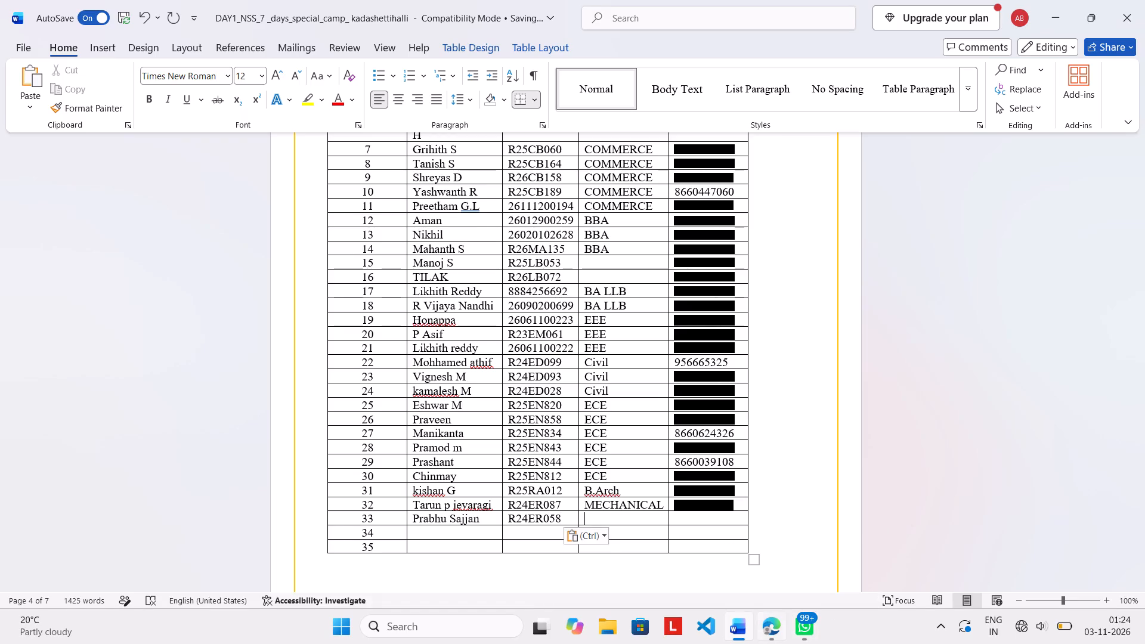
click(773, 626)
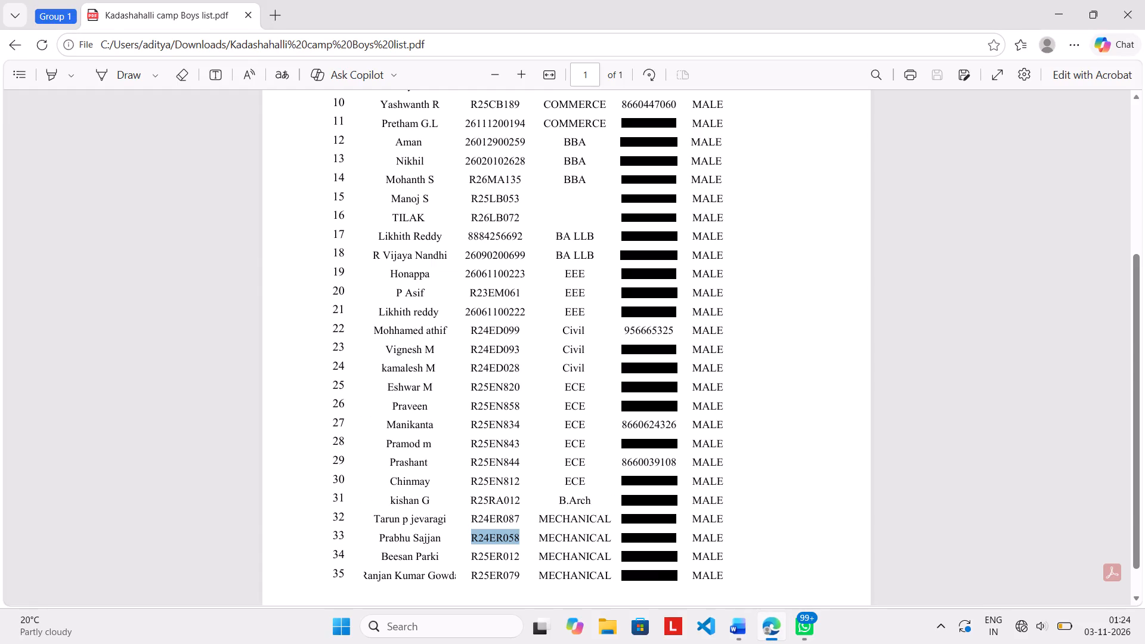
drag(537, 529, 615, 534)
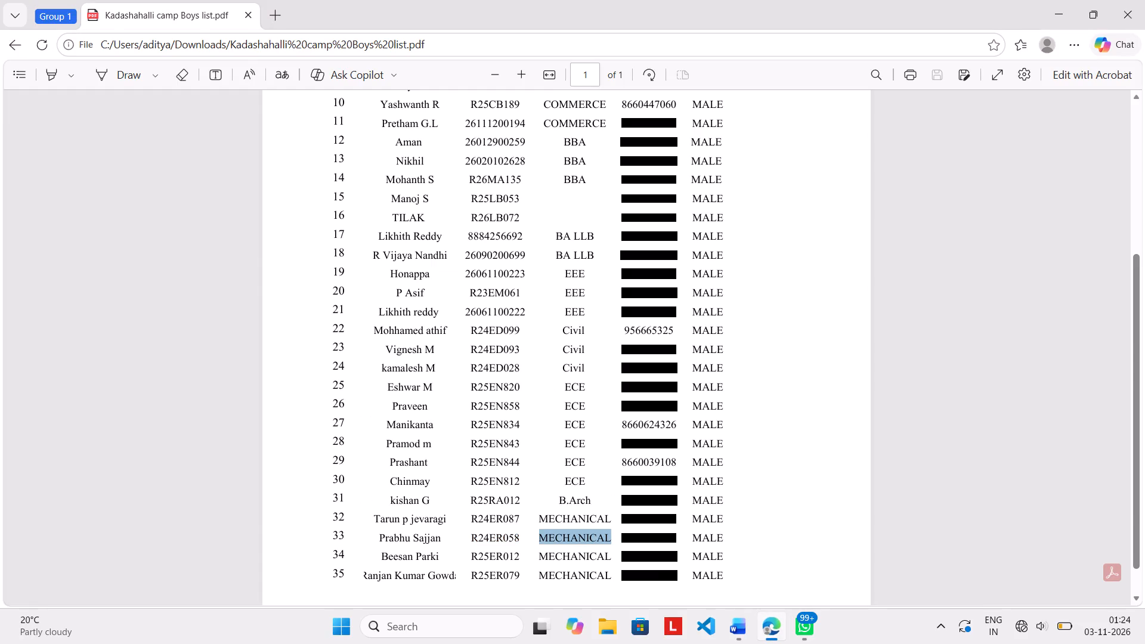
drag(615, 534, 611, 534)
key(ctrl+c)
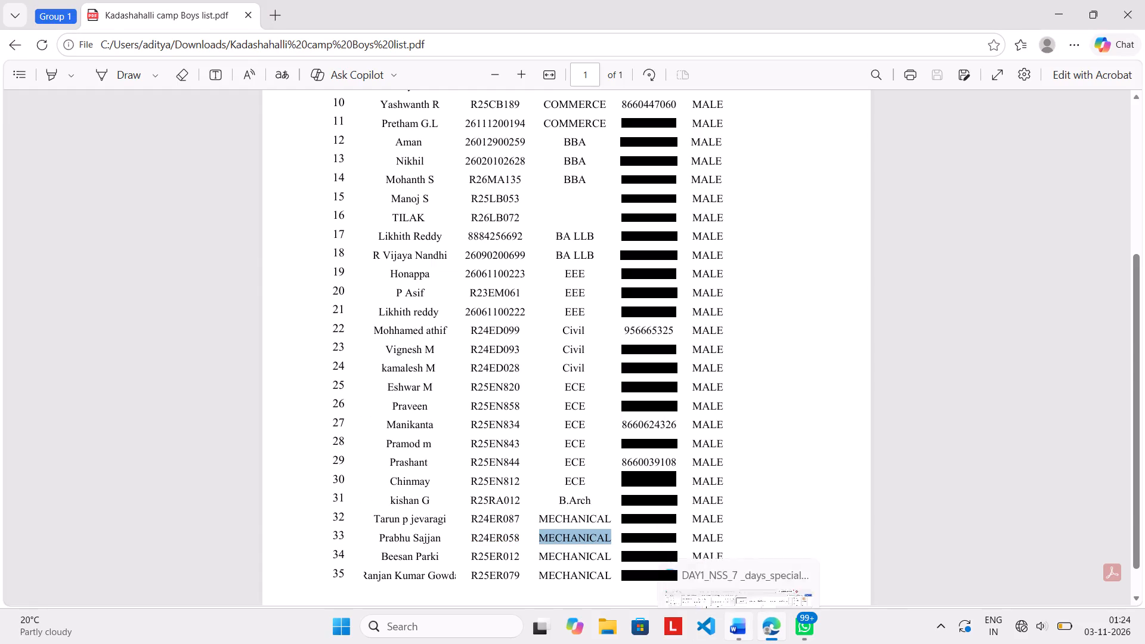
click(739, 634)
key(ctrl+v)
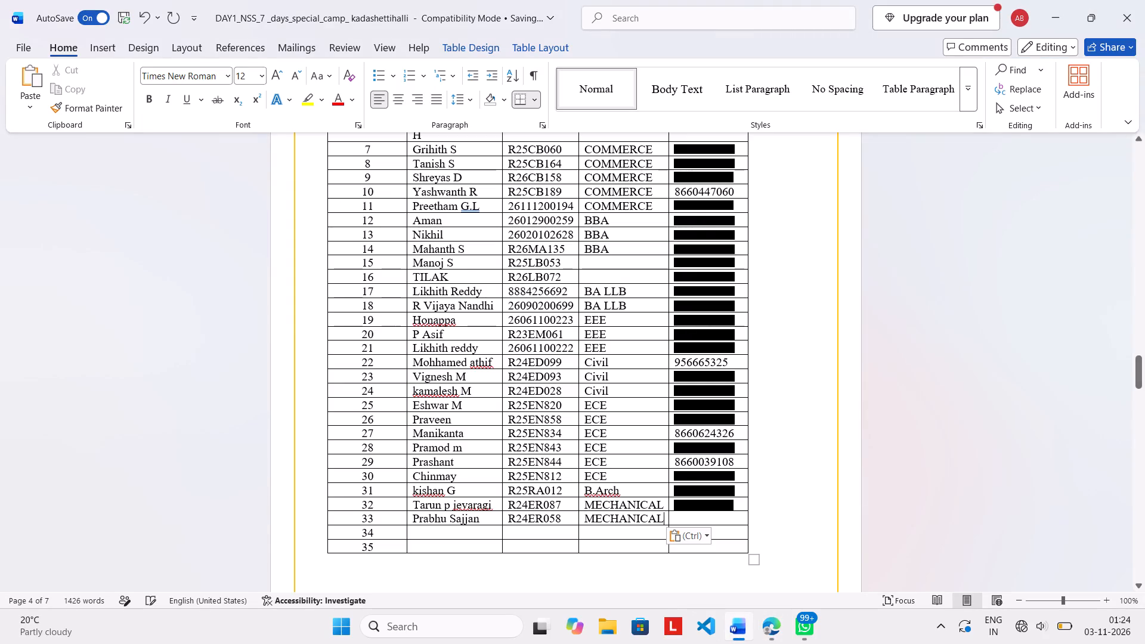
Copy the row 33 volunteer's contact number from the boys list PDF into the Number cell of row 33 in the report.
click(769, 621)
drag(621, 536, 684, 541)
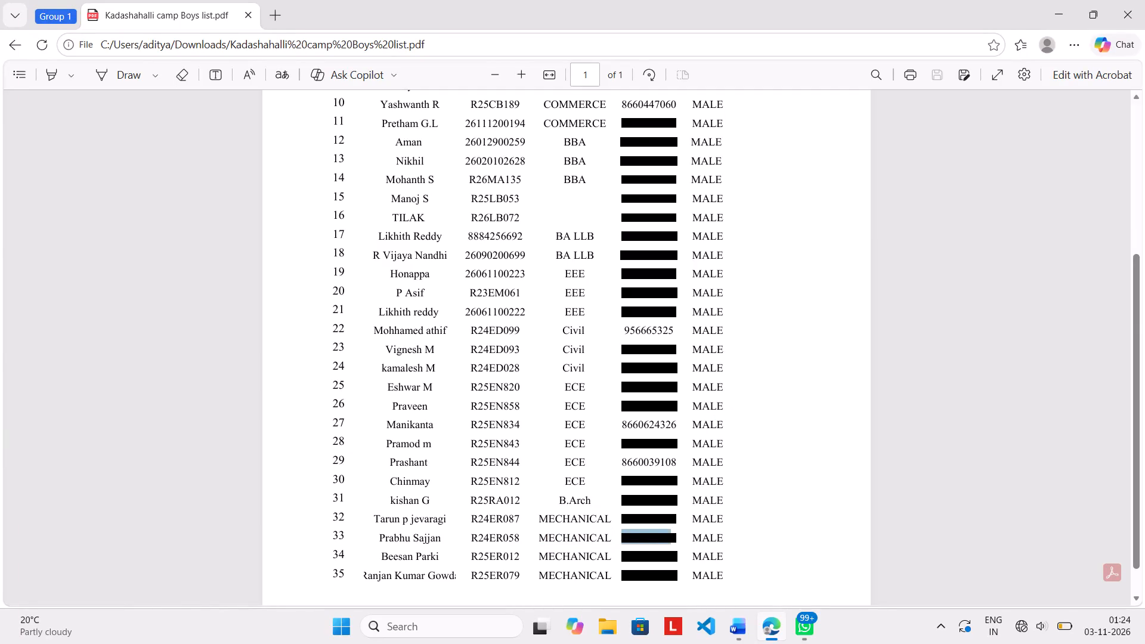
drag(682, 542, 622, 543)
drag(622, 541, 692, 536)
drag(692, 536, 683, 538)
key(ctrl+c)
click(746, 626)
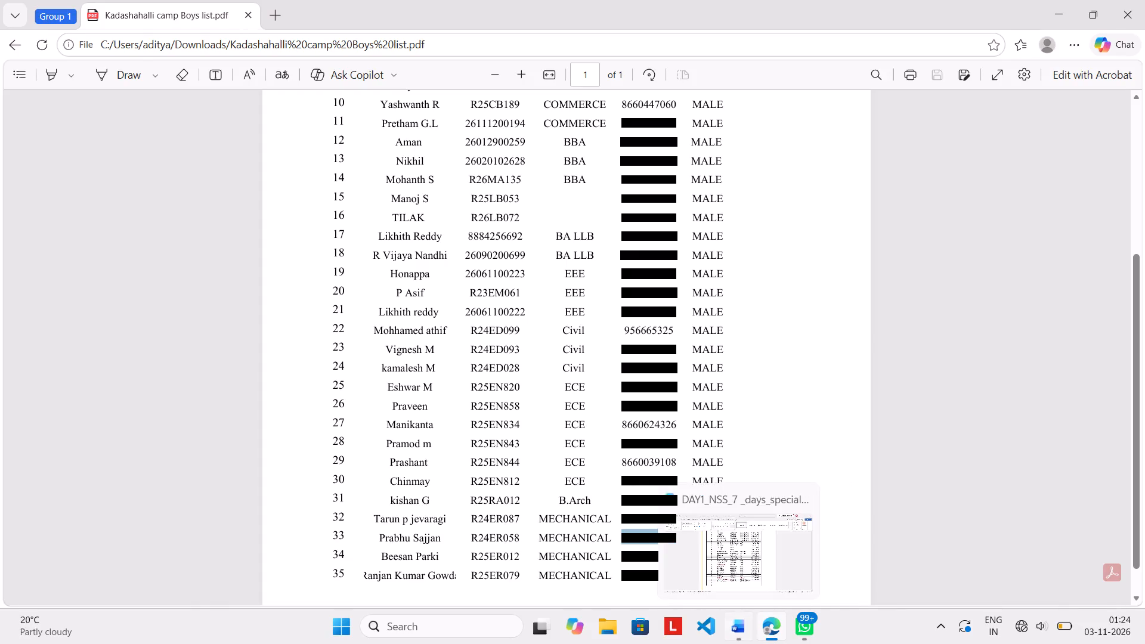
click(721, 516)
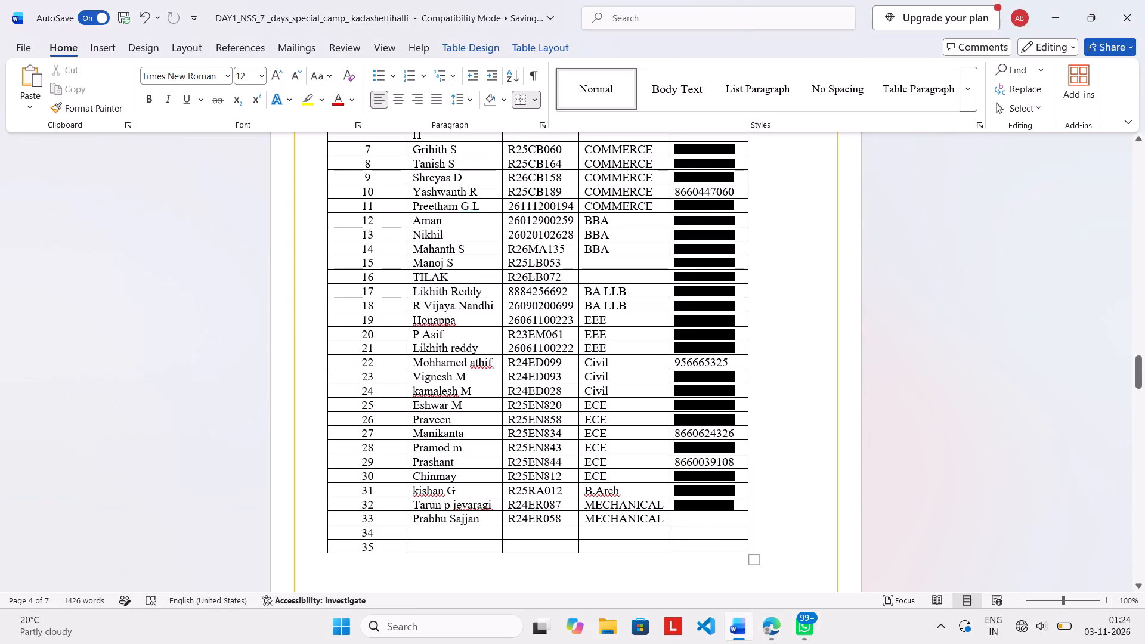
key(ctrl+v)
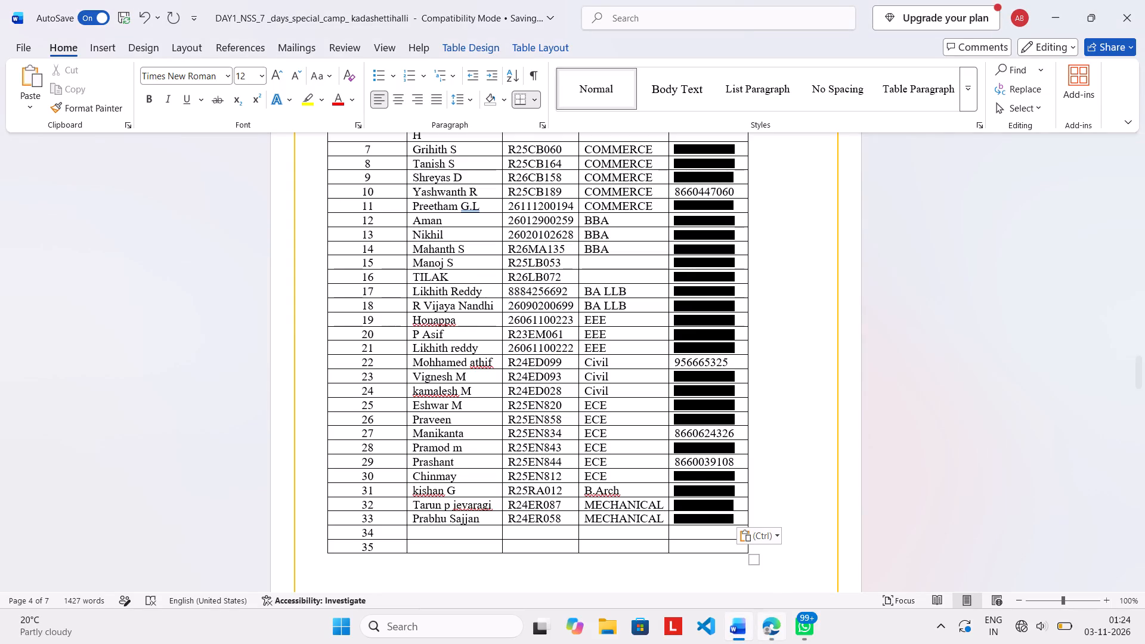
Copy the row 34 volunteer's name from the boys list PDF into the Name cell of row 34 in the report.
click(768, 643)
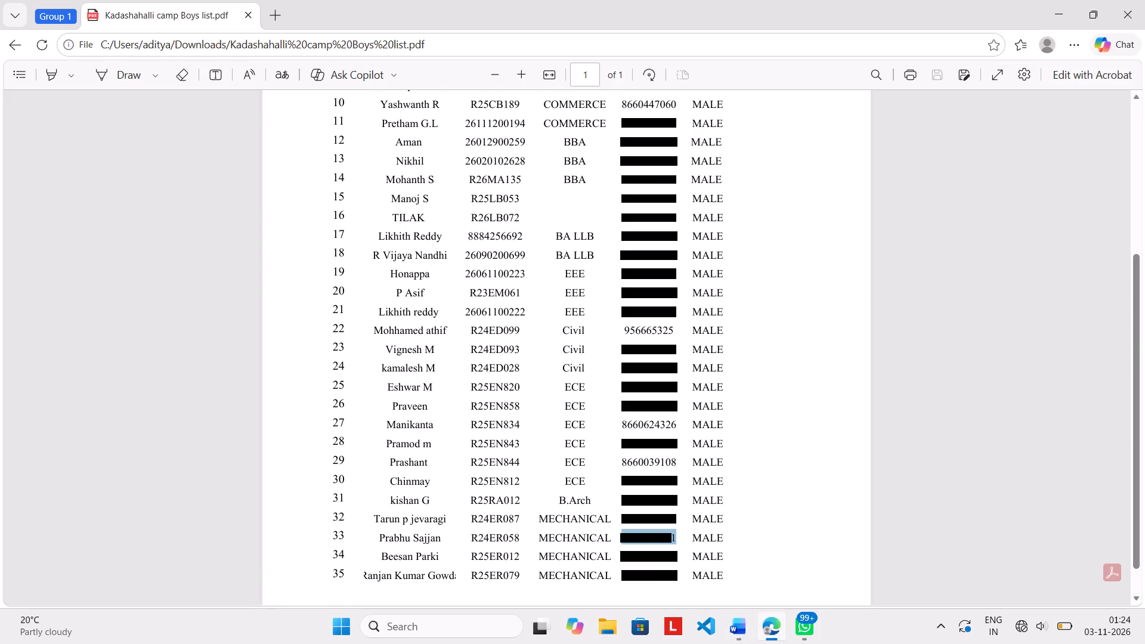
drag(380, 555, 440, 556)
key(ctrl+c)
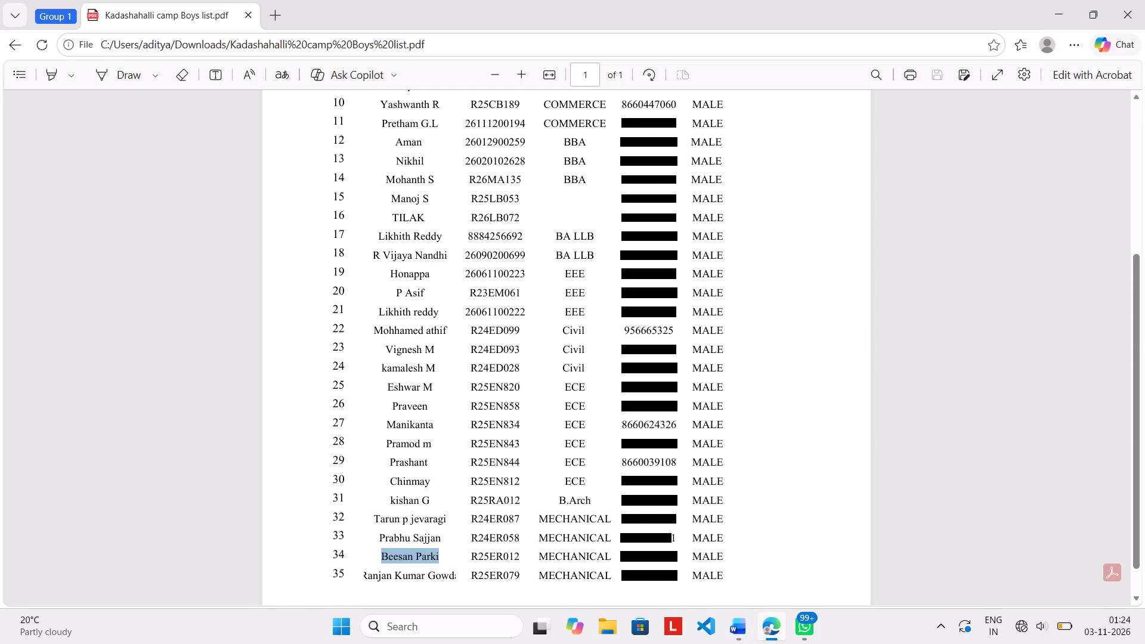
click(736, 634)
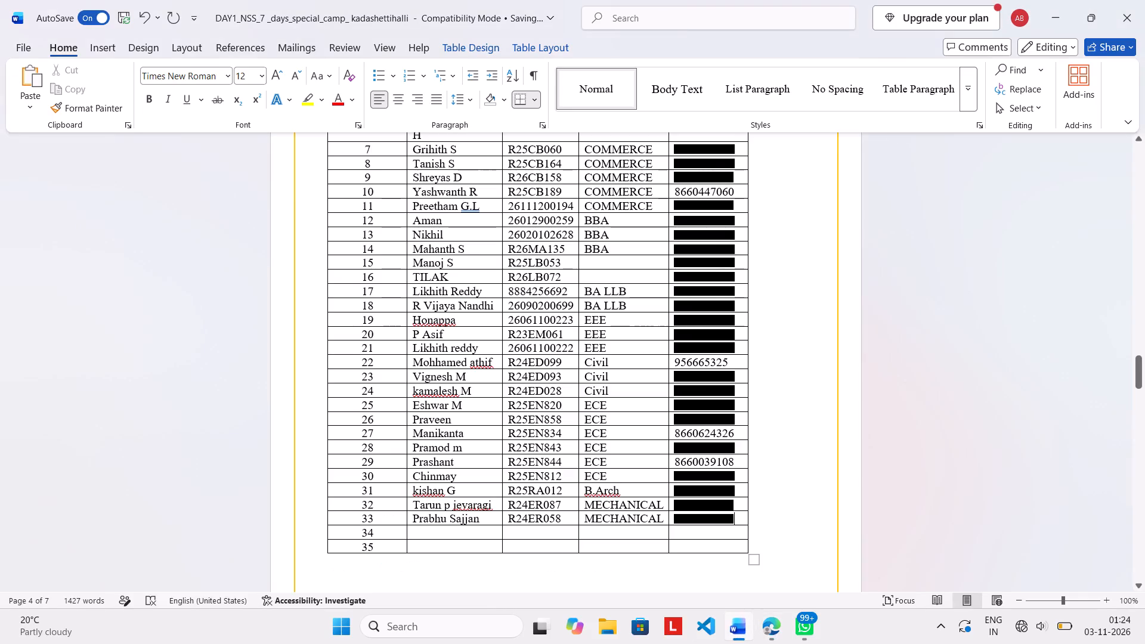
click(442, 532)
key(ctrl+v)
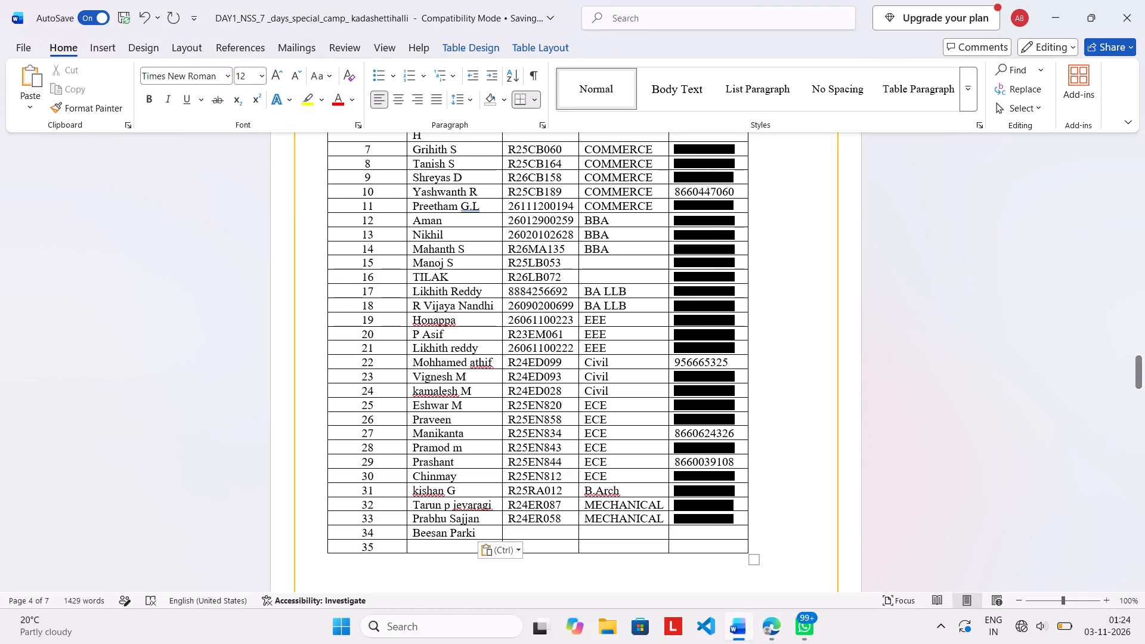
Copy the row 34 volunteer's SRN from the boys list PDF into the SRN No cell of row 34 in the report.
drag(787, 611, 783, 623)
click(783, 623)
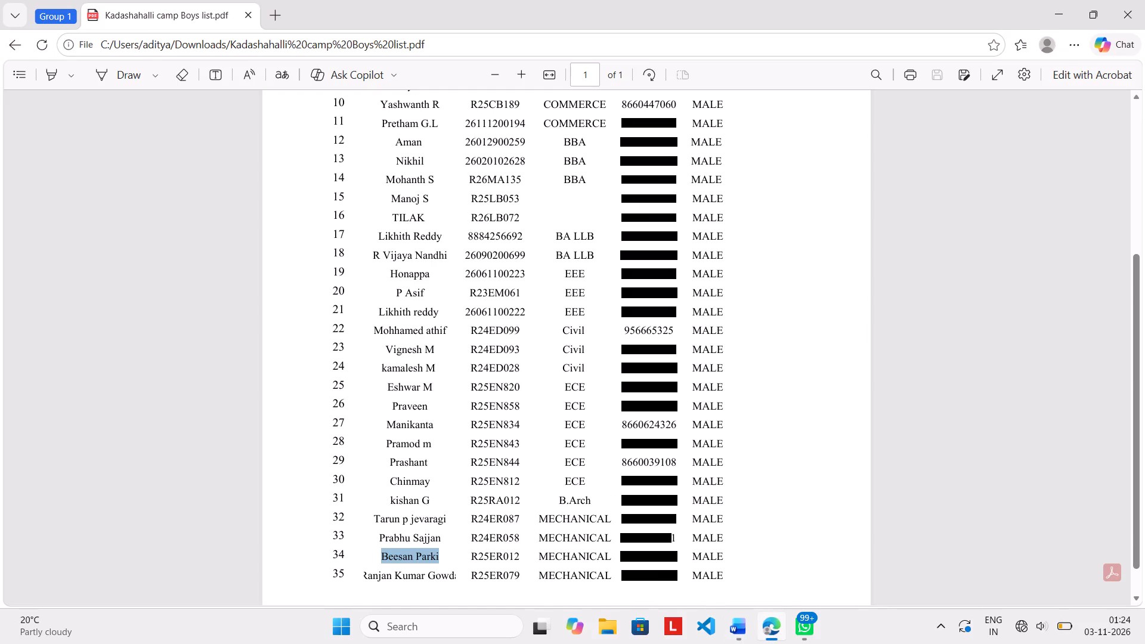
drag(472, 553, 518, 555)
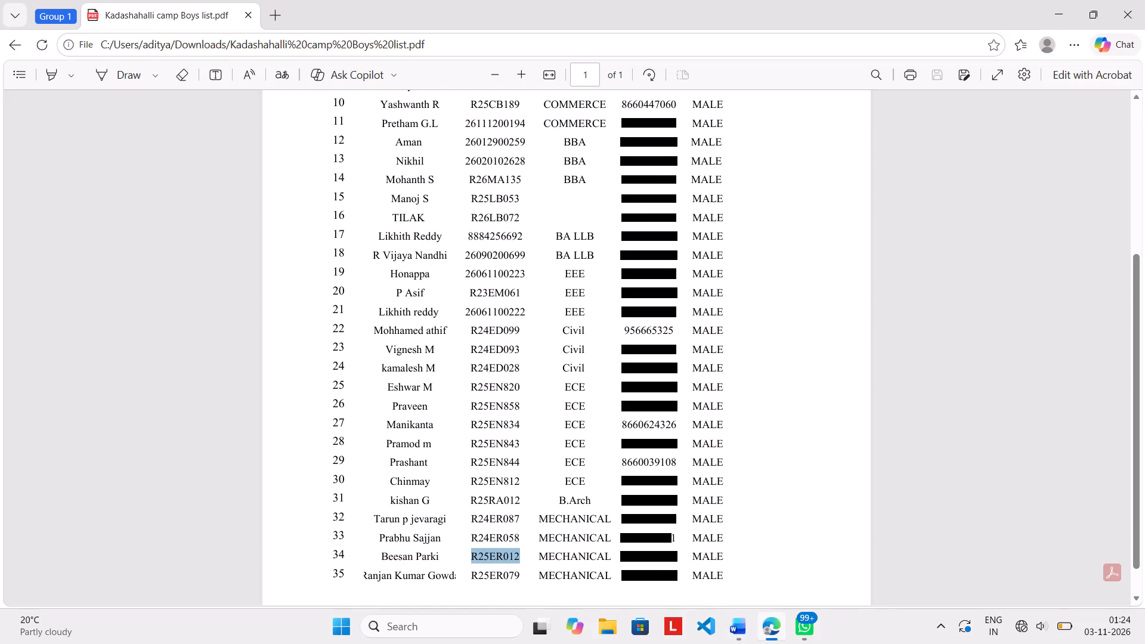
key(ctrl+c)
click(735, 624)
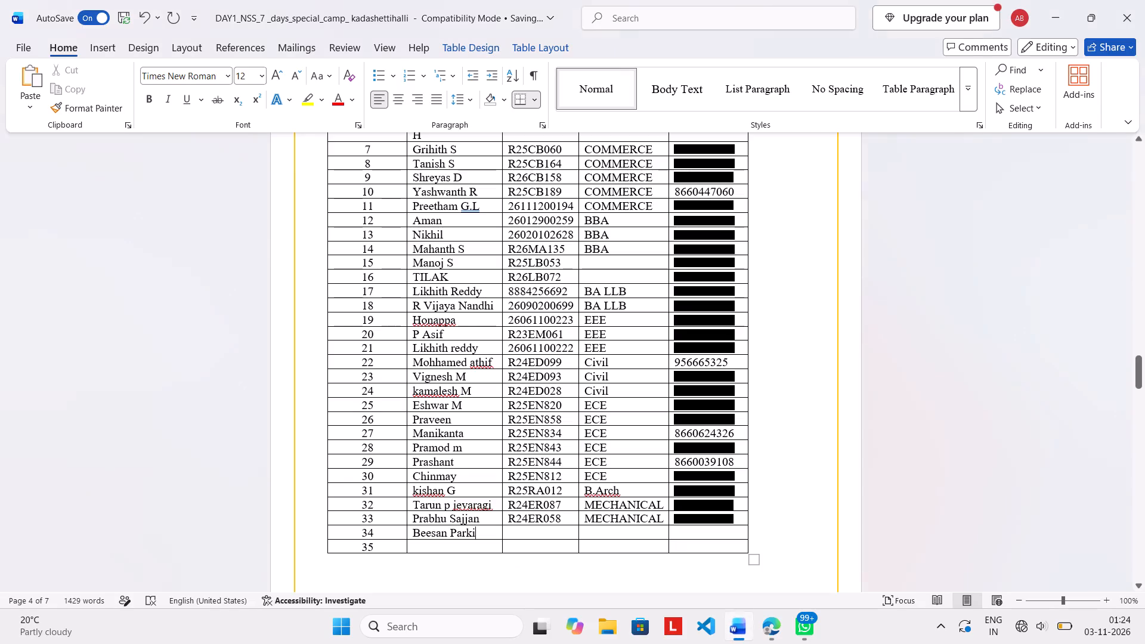
click(546, 534)
key(ctrl+v)
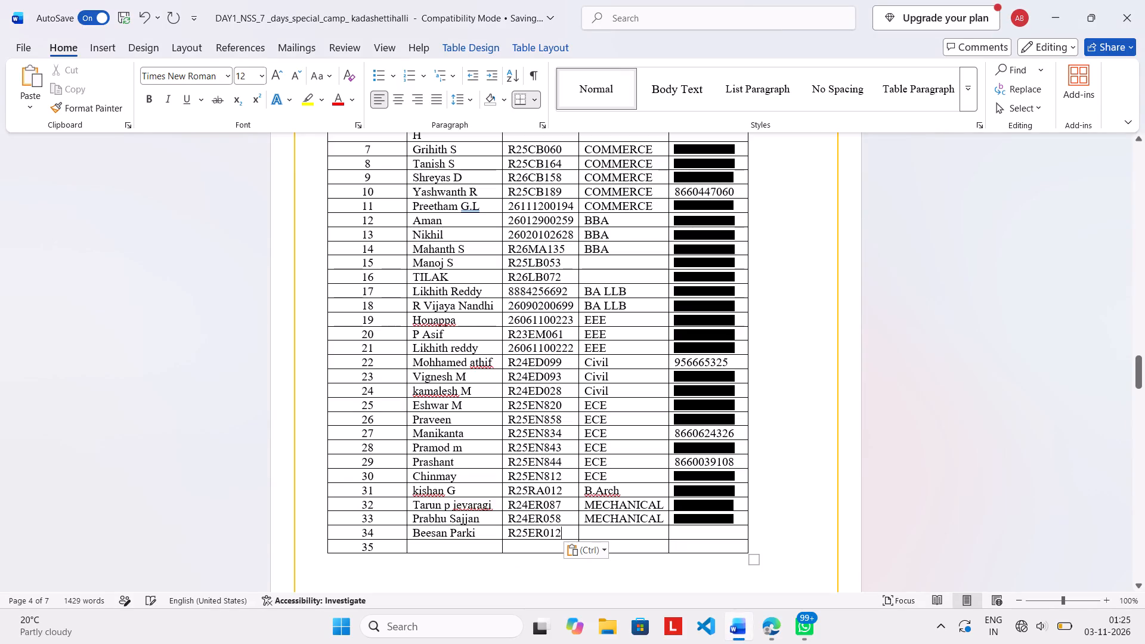
Copy the department MECHANICAL from row 34 of the boys list PDF into the Dept/Branch cell of row 34 in the report.
click(773, 639)
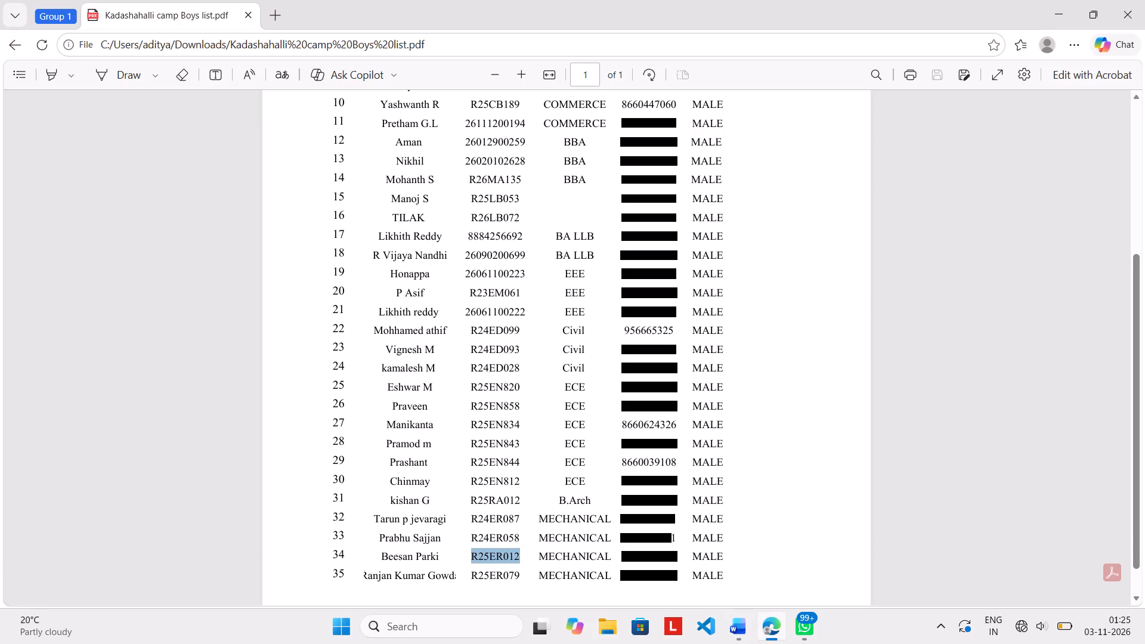
drag(541, 556, 618, 559)
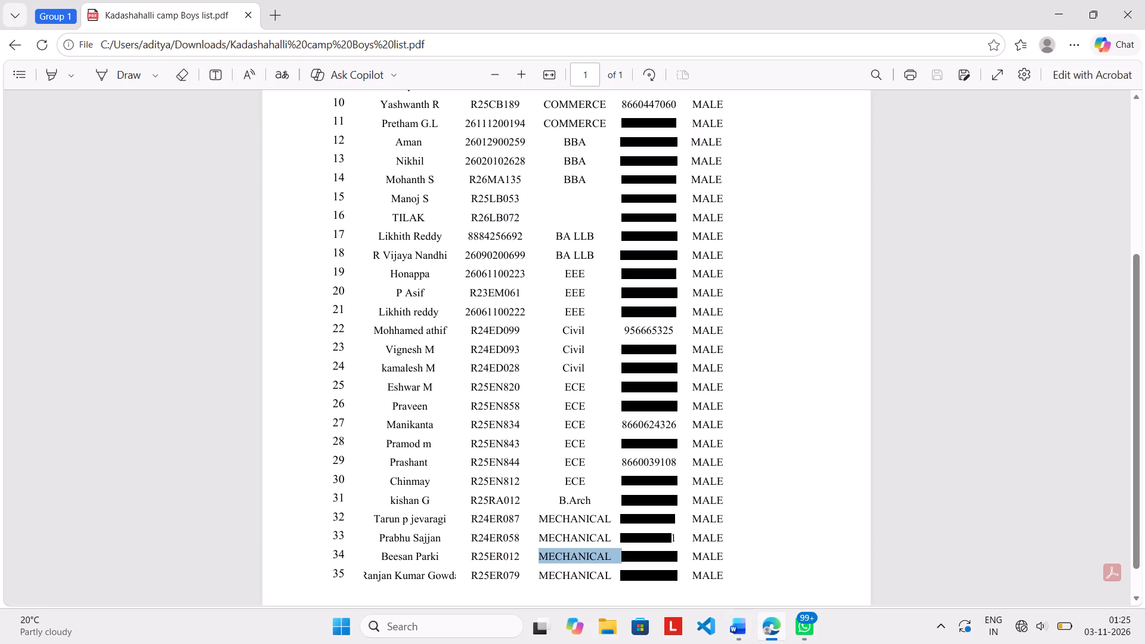
drag(618, 559, 613, 558)
key(ctrl+c)
click(745, 628)
click(606, 531)
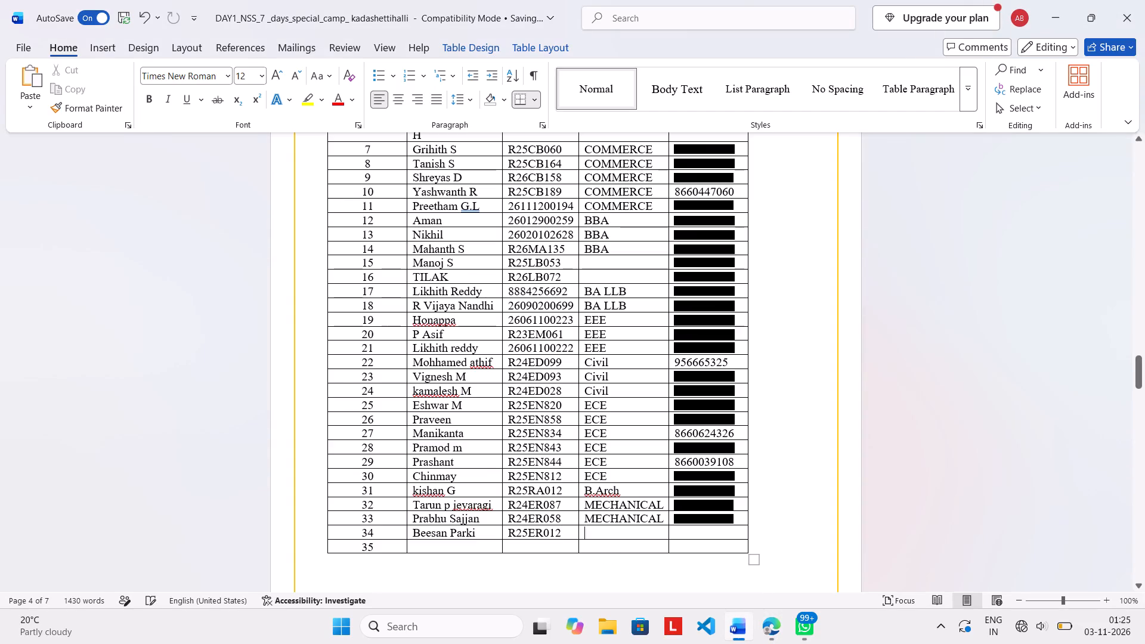
key(ctrl+v)
Copy the row 34 volunteer's contact number from the boys list PDF into the Number cell of row 34 in the report.
click(774, 623)
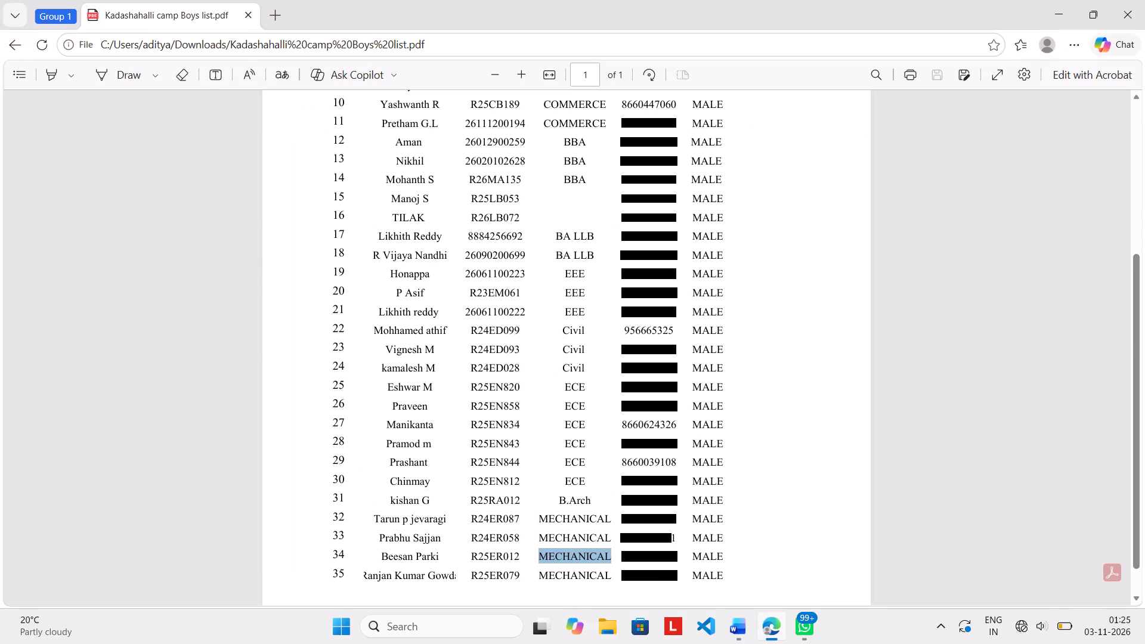
drag(624, 553, 674, 563)
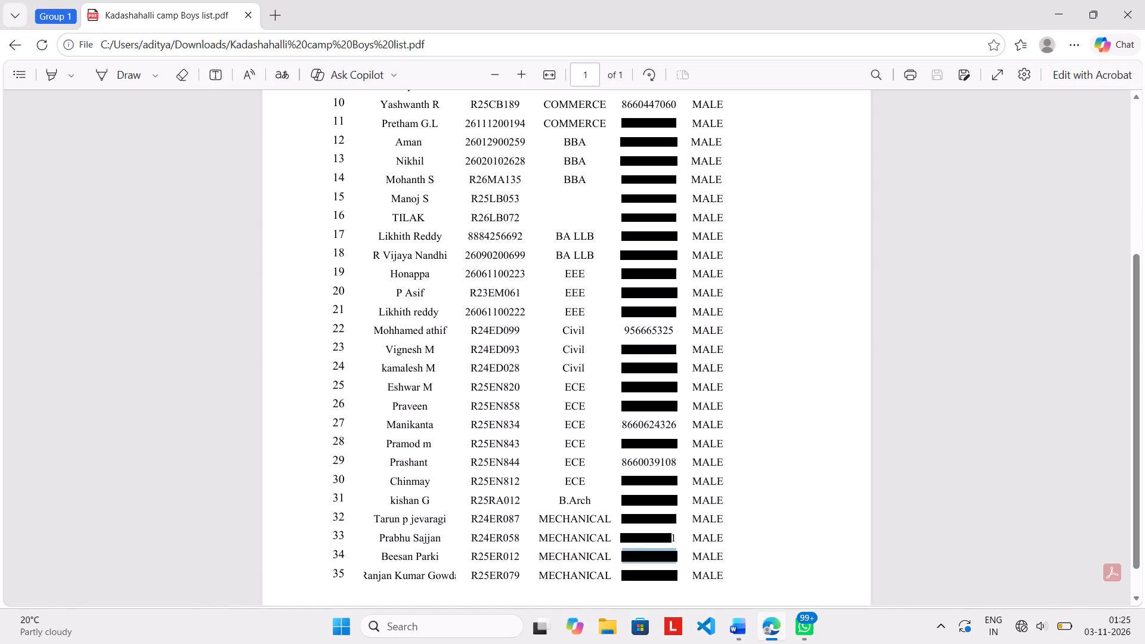
key(ctrl+c)
click(729, 630)
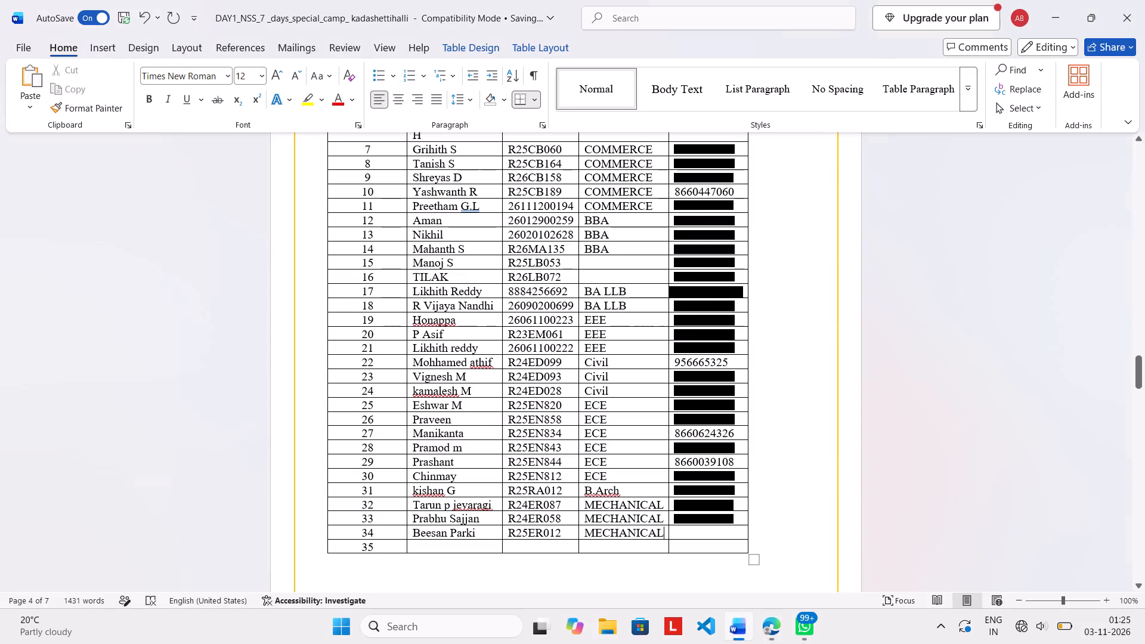
click(694, 532)
key(ctrl+v)
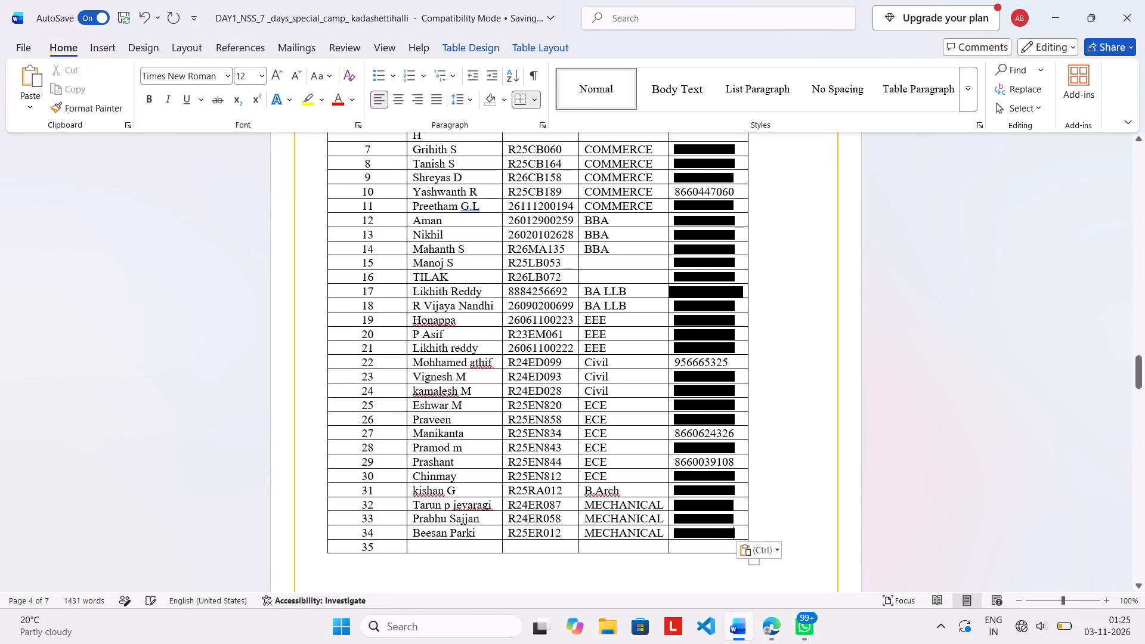
Copy the row 35 volunteer's name from the boys list PDF into the Name cell of row 35 in the report.
click(773, 621)
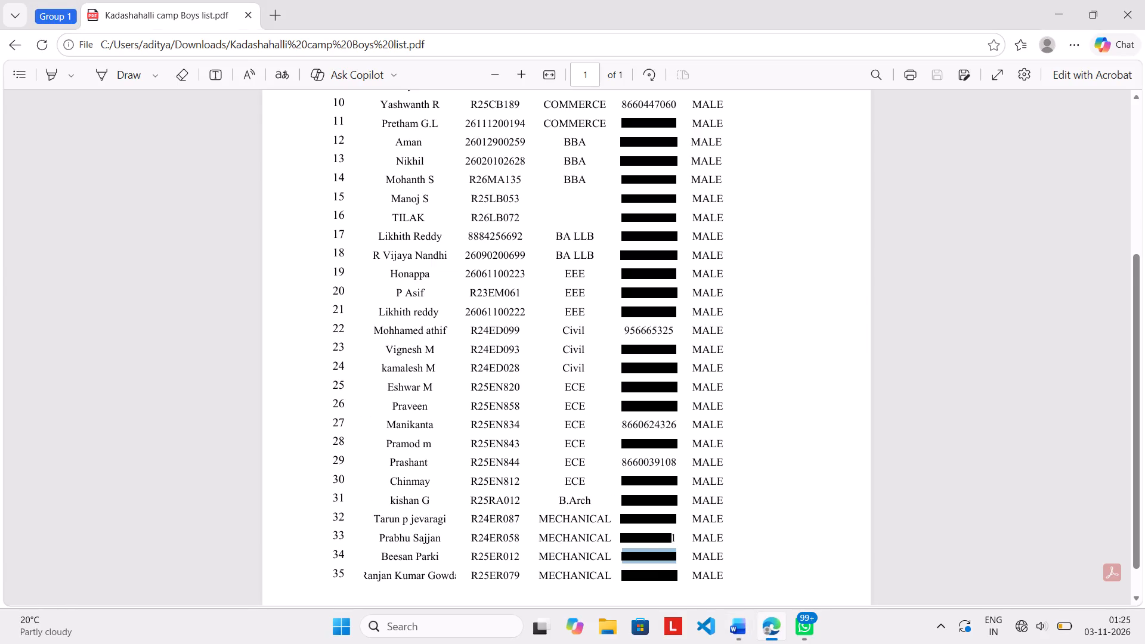
drag(364, 573, 430, 572)
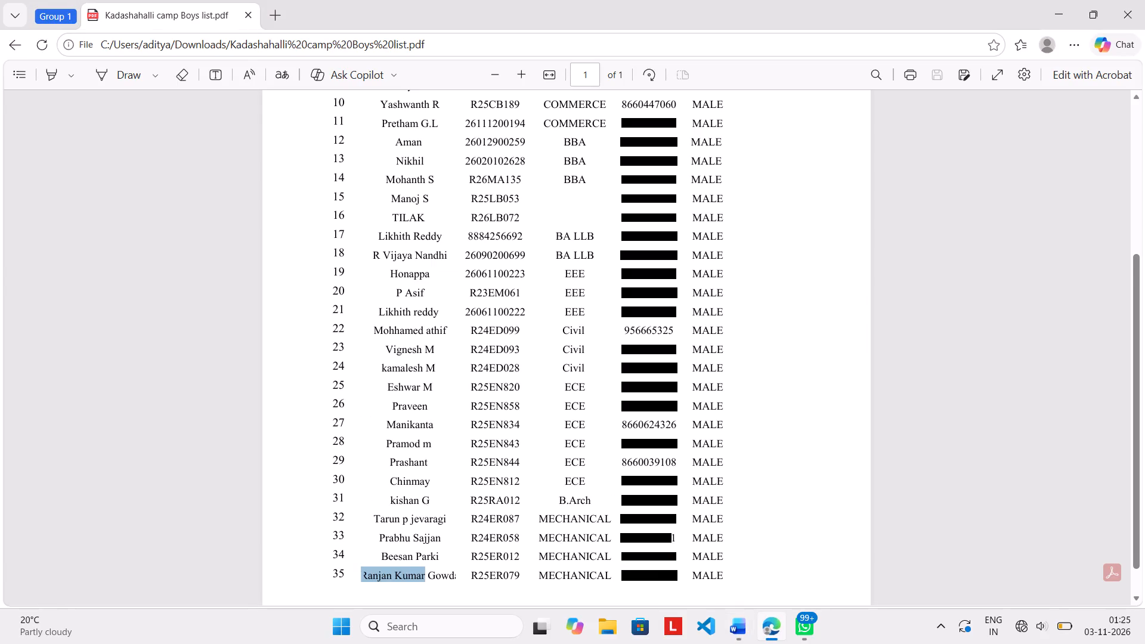
drag(430, 572, 459, 577)
key(ctrl+c)
click(746, 626)
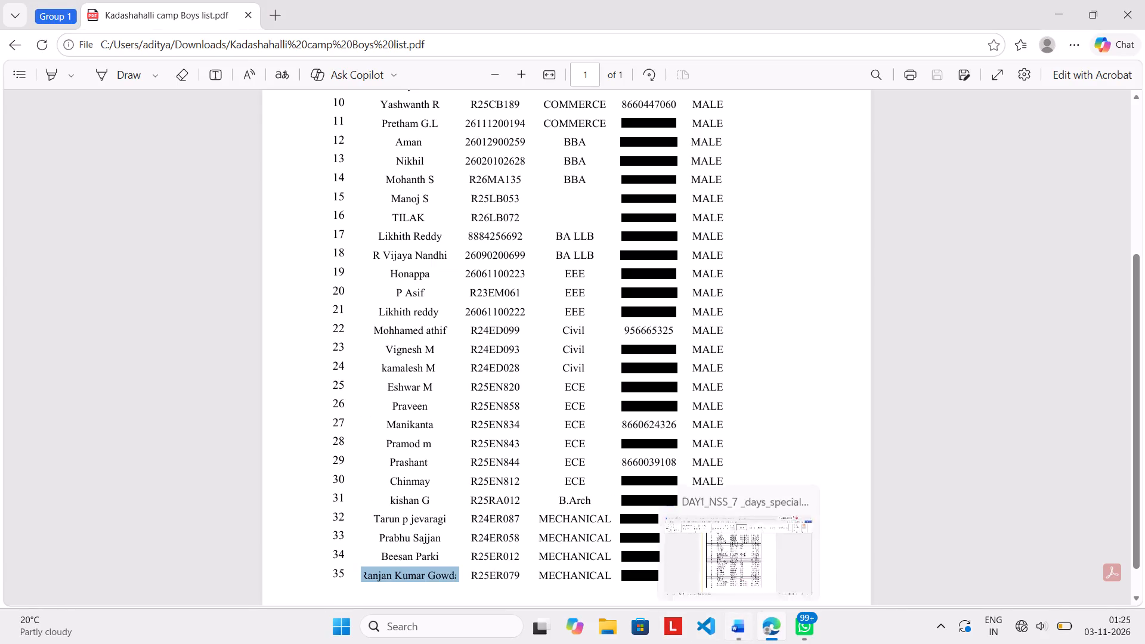
click(465, 550)
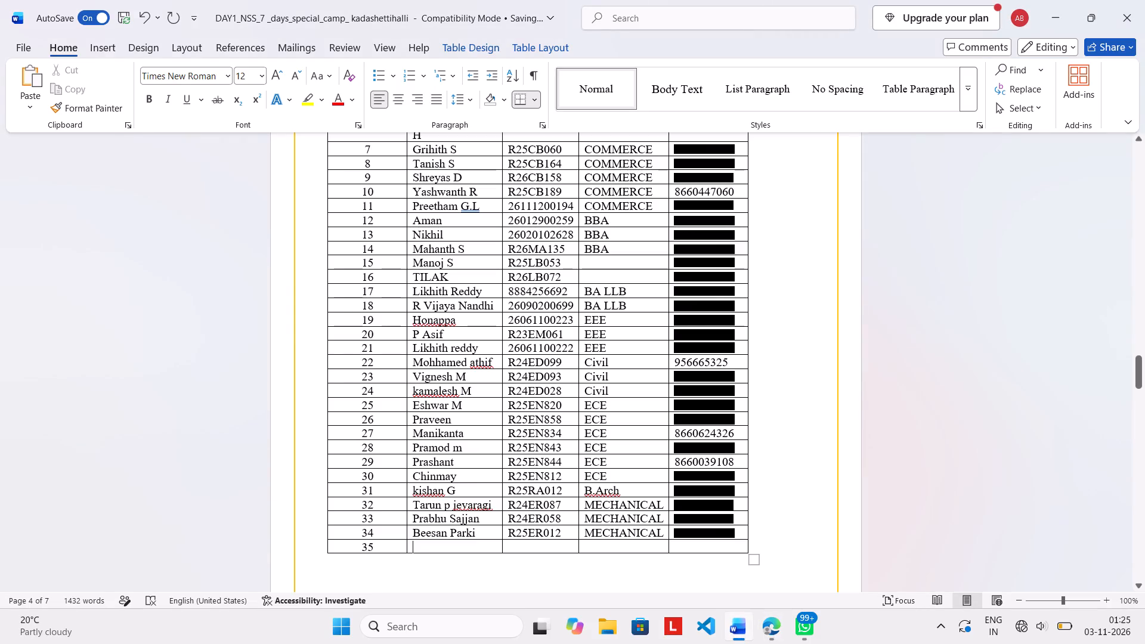
key(ctrl+v)
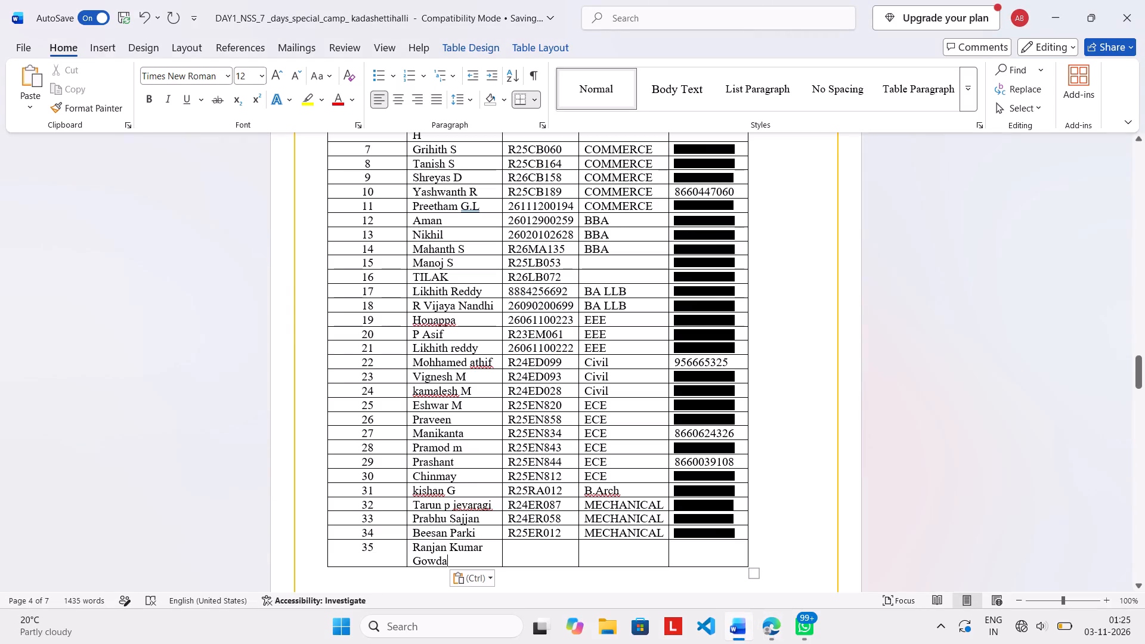
Copy the row 35 volunteer's SRN from the boys list PDF into the SRN No cell of row 35 in the report.
click(544, 568)
click(544, 568)
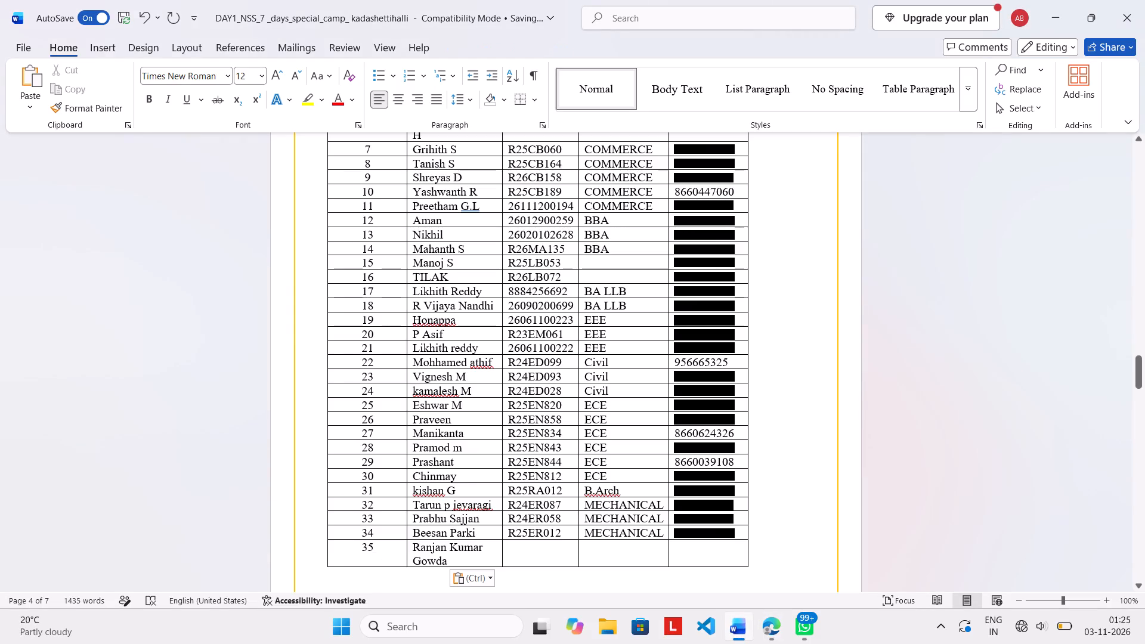
click(560, 561)
click(759, 624)
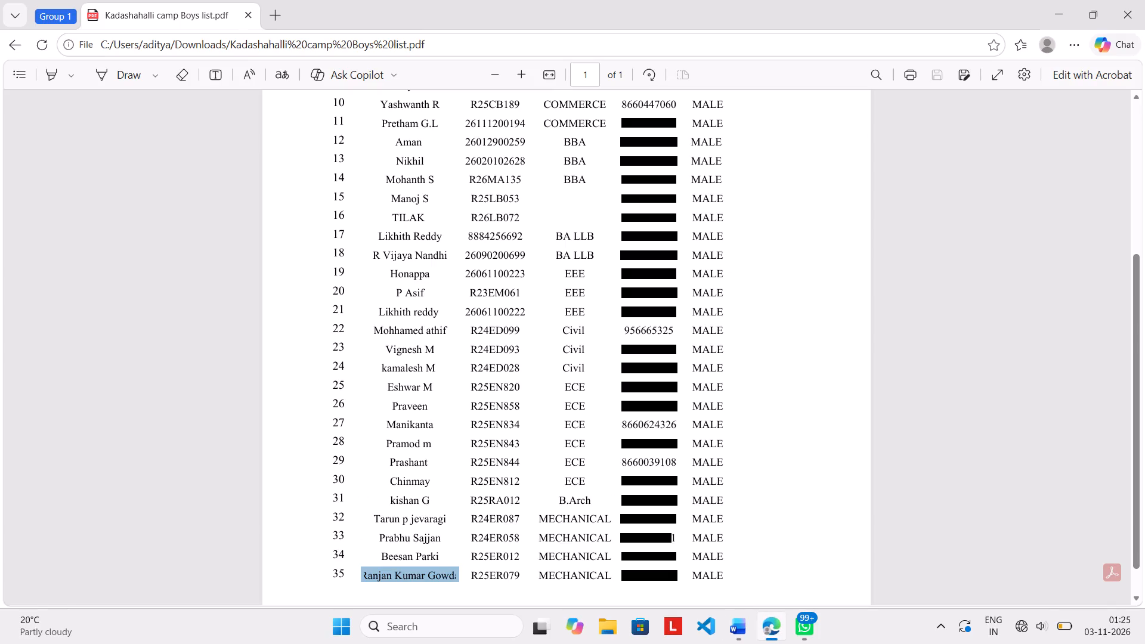
drag(472, 575, 531, 574)
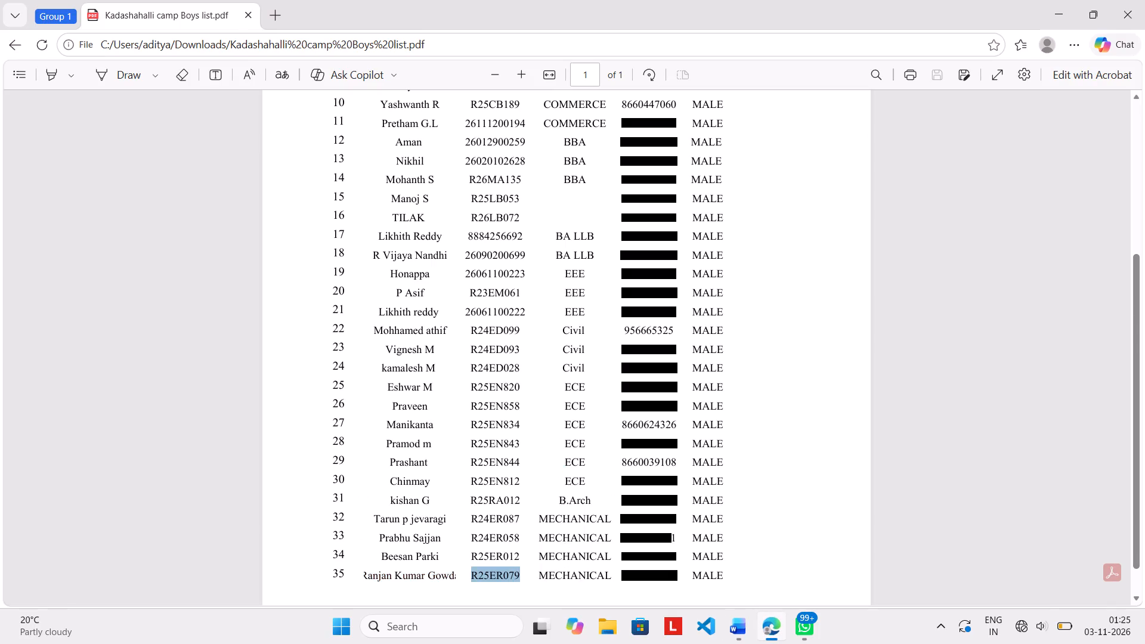
key(ctrl+c)
click(737, 631)
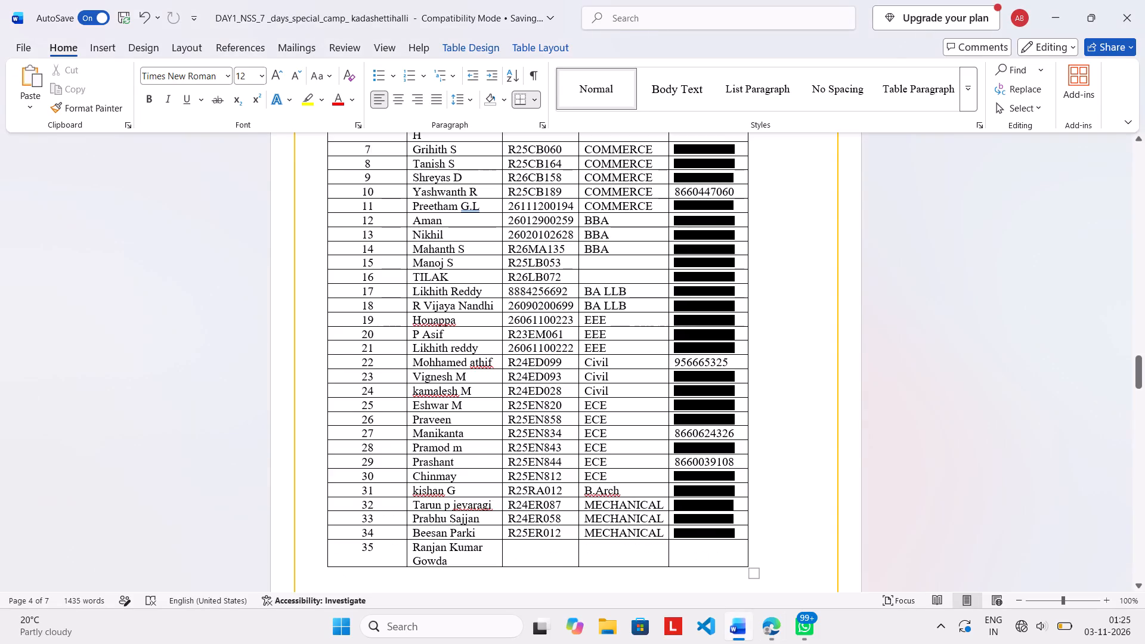
key(ctrl+v)
Copy the department MECHANICAL from row 35 of the boys list PDF into the Dept/Branch cell of row 35 in the report.
click(751, 635)
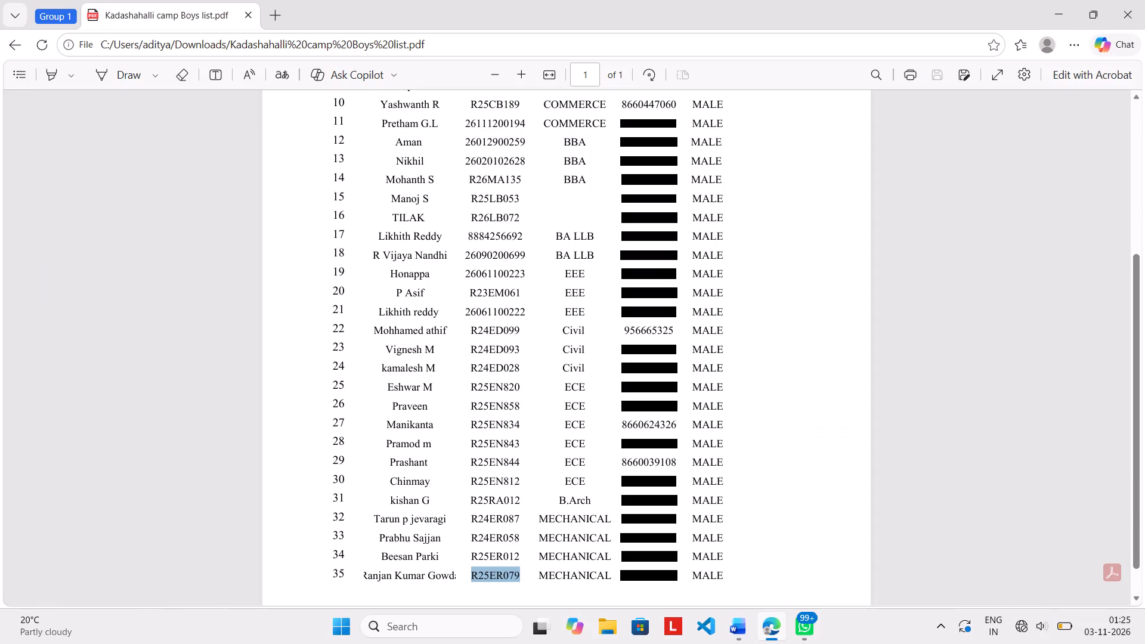
drag(543, 571, 618, 572)
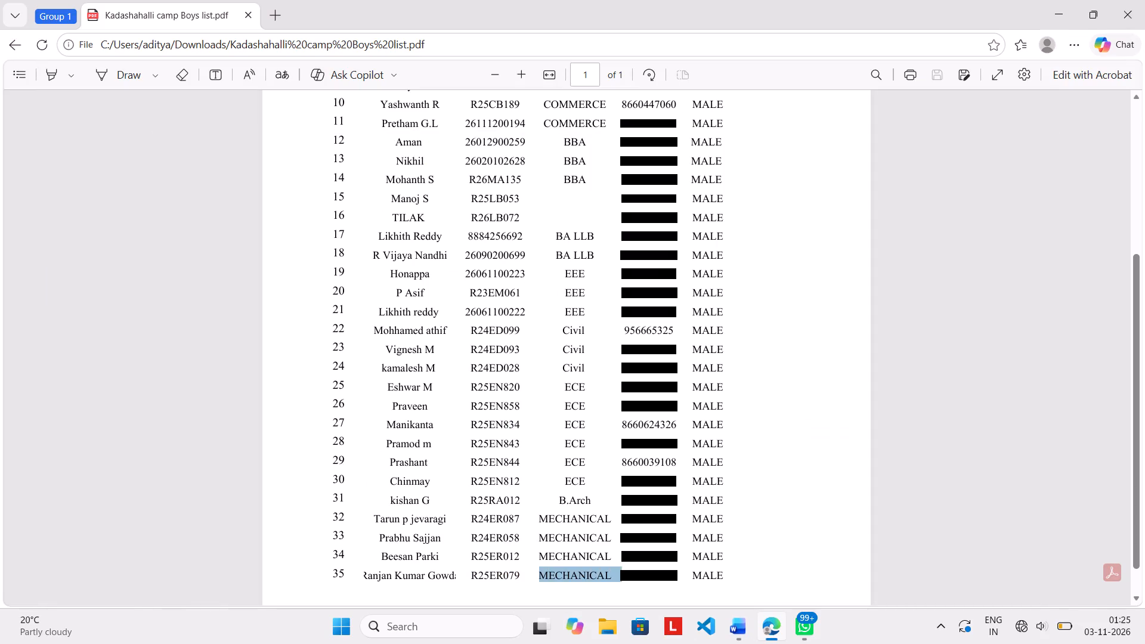
drag(618, 572, 609, 579)
key(ctrl+v)
key(ctrl+c)
click(751, 630)
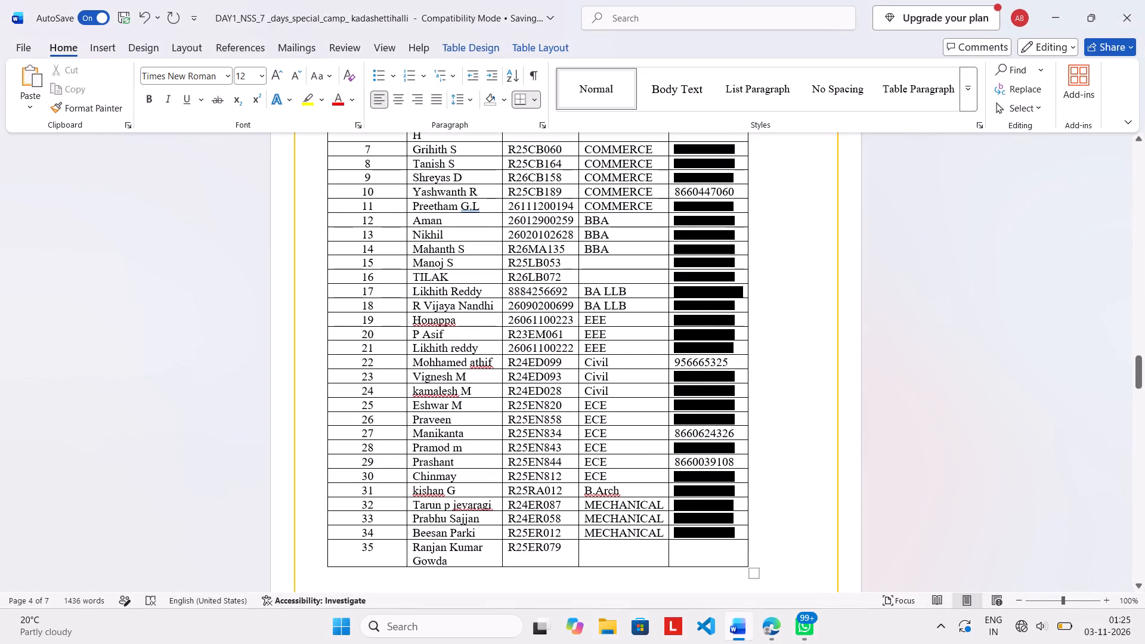
double_click(628, 561)
key(ctrl+v)
Copy the row 35 volunteer's contact number from the boys list PDF into the Number cell of row 35 in the report.
click(775, 628)
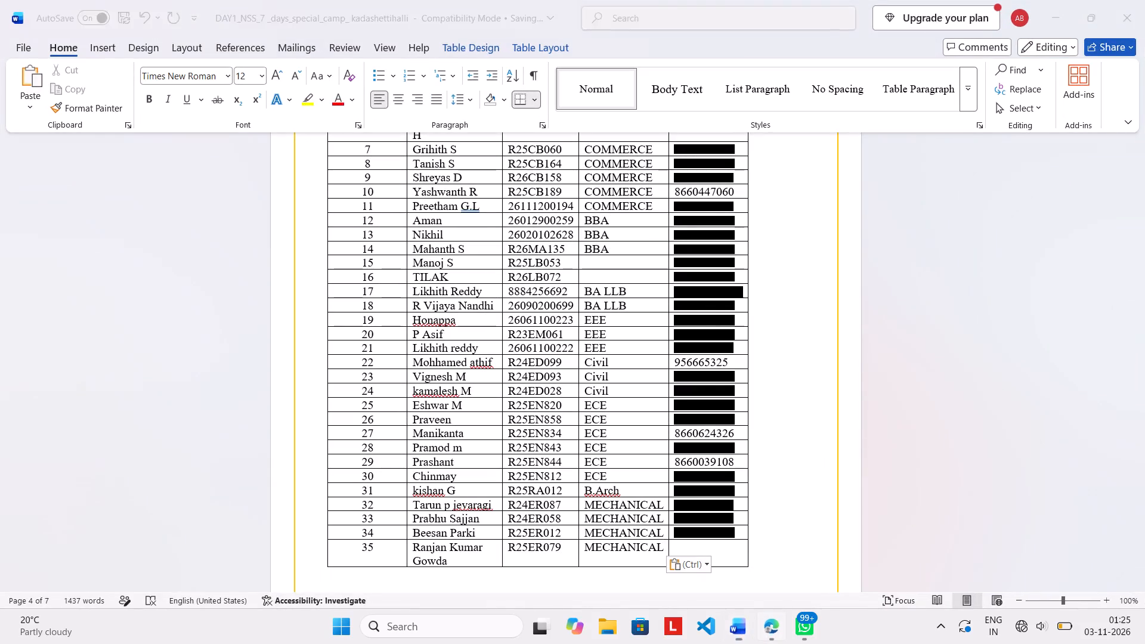
drag(621, 577, 685, 575)
click(685, 575)
key(ctrl+c)
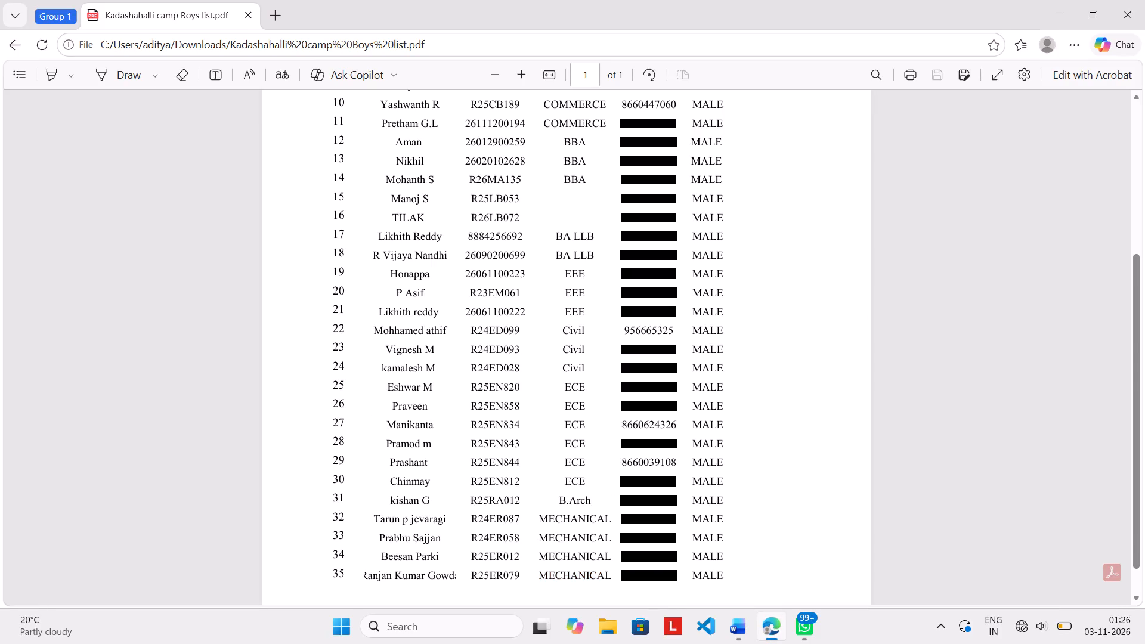
drag(680, 577, 621, 586)
key(ctrl+c)
click(744, 627)
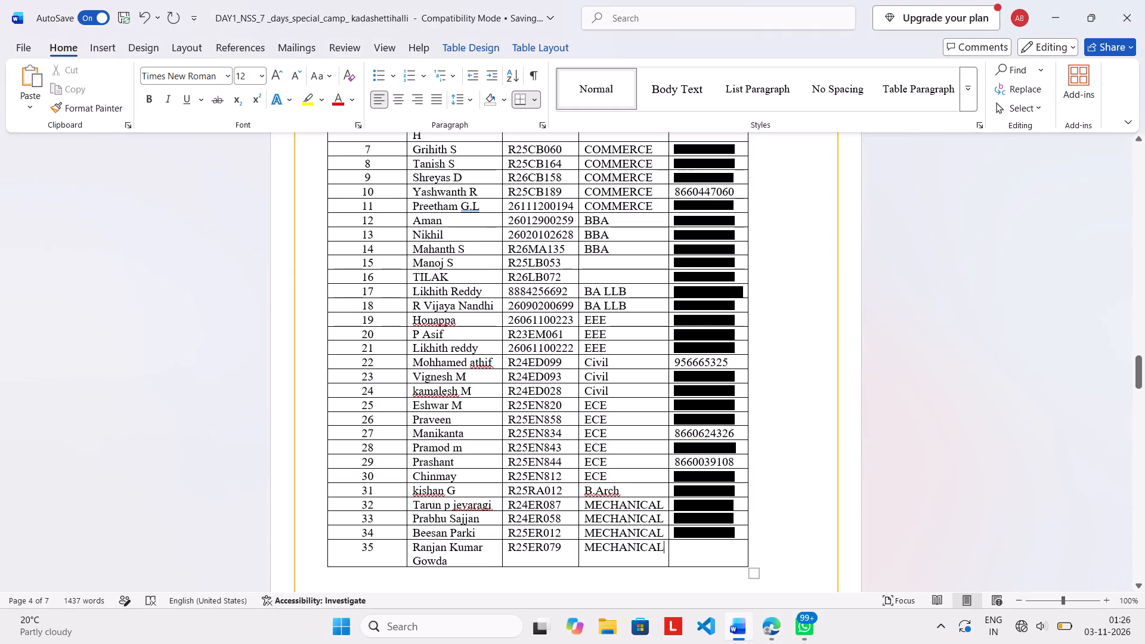
click(704, 550)
key(ctrl+v)
Review the rest of the report, including the List of Girls table and SDG linkage sections, and return to the title page.
scroll(704, 550, down, 1)
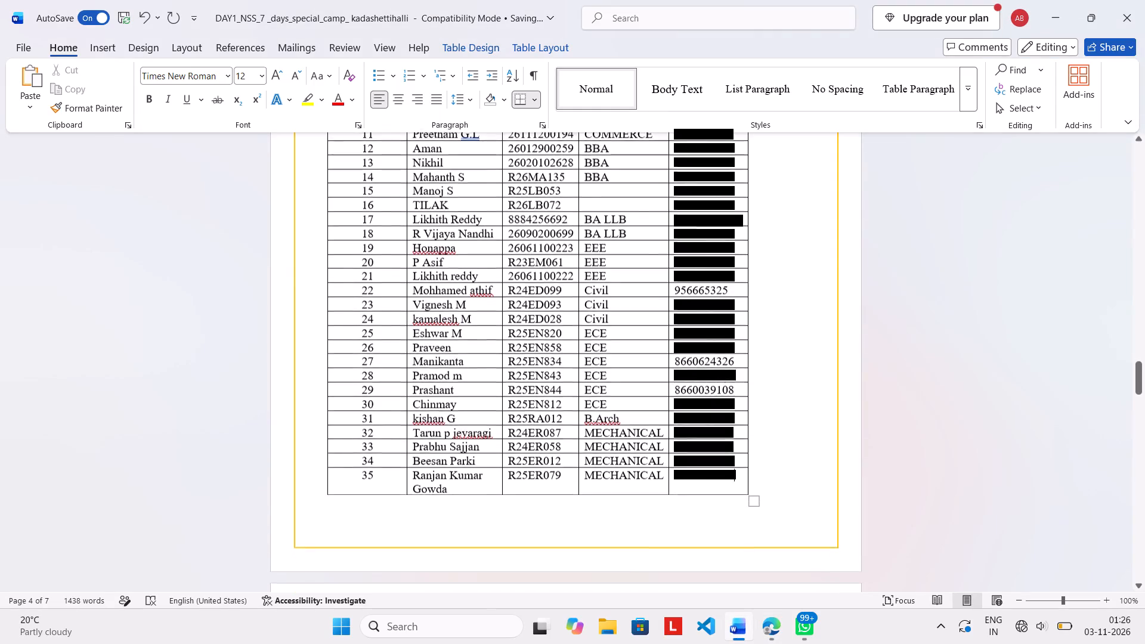
scroll(704, 550, down, 2)
scroll(704, 550, up, 3)
scroll(704, 550, down, 5)
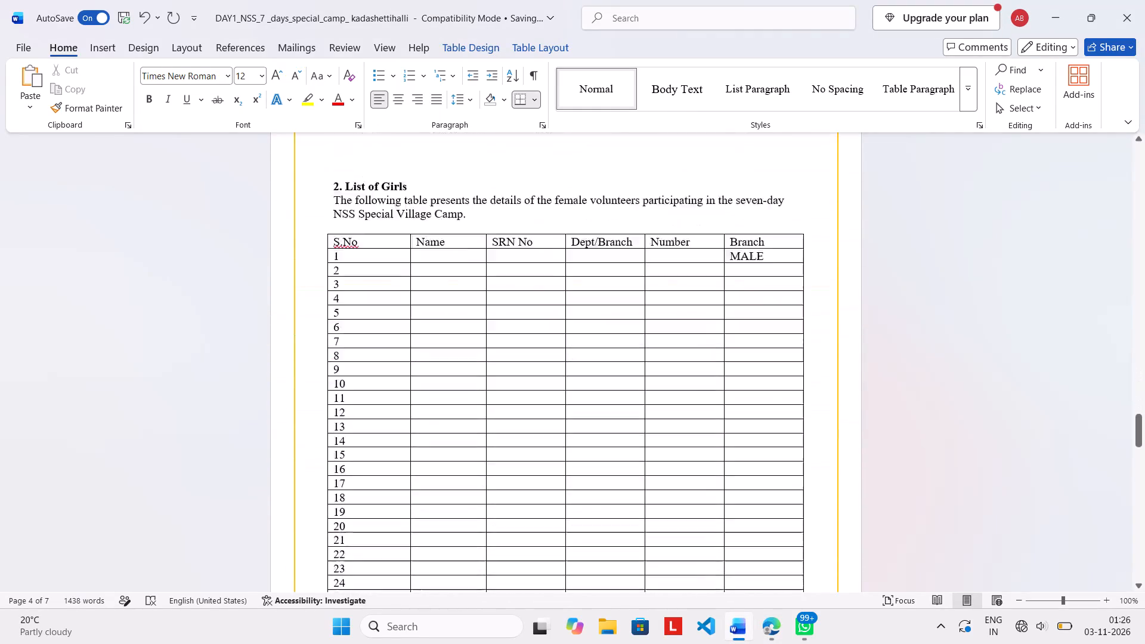
scroll(704, 550, down, 2)
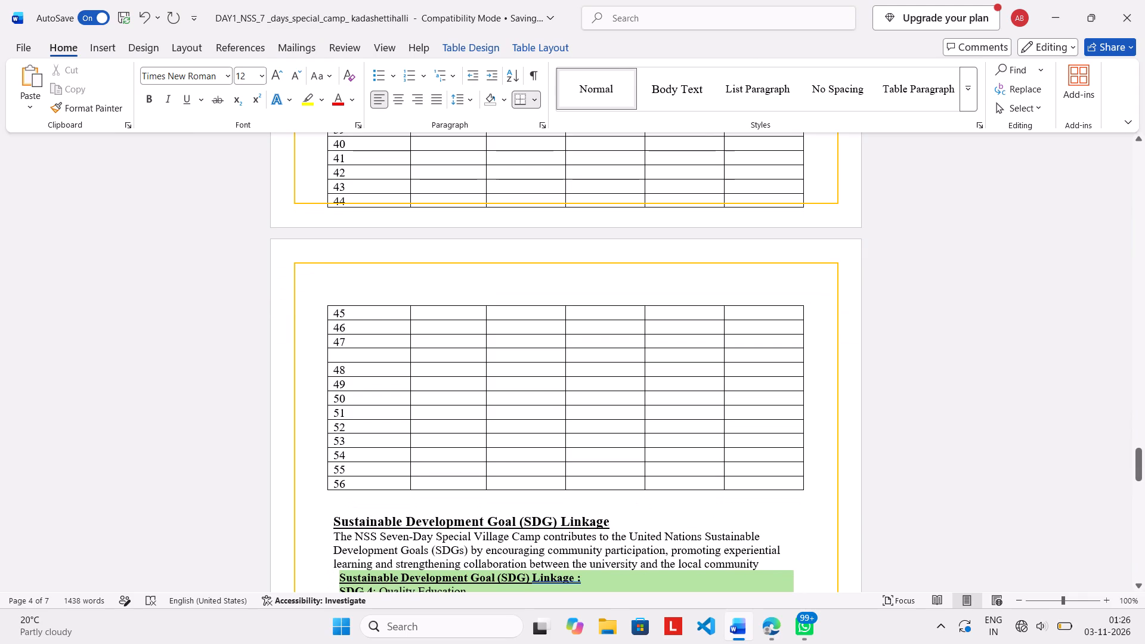
scroll(704, 550, down, 4)
scroll(704, 550, up, 1)
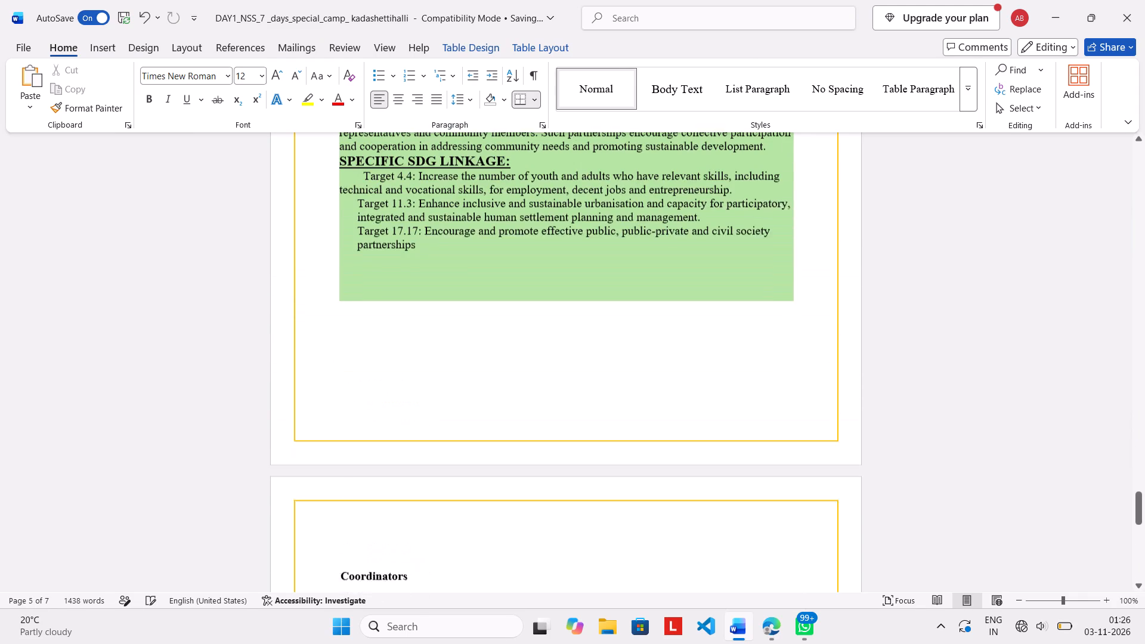
scroll(704, 550, up, 1)
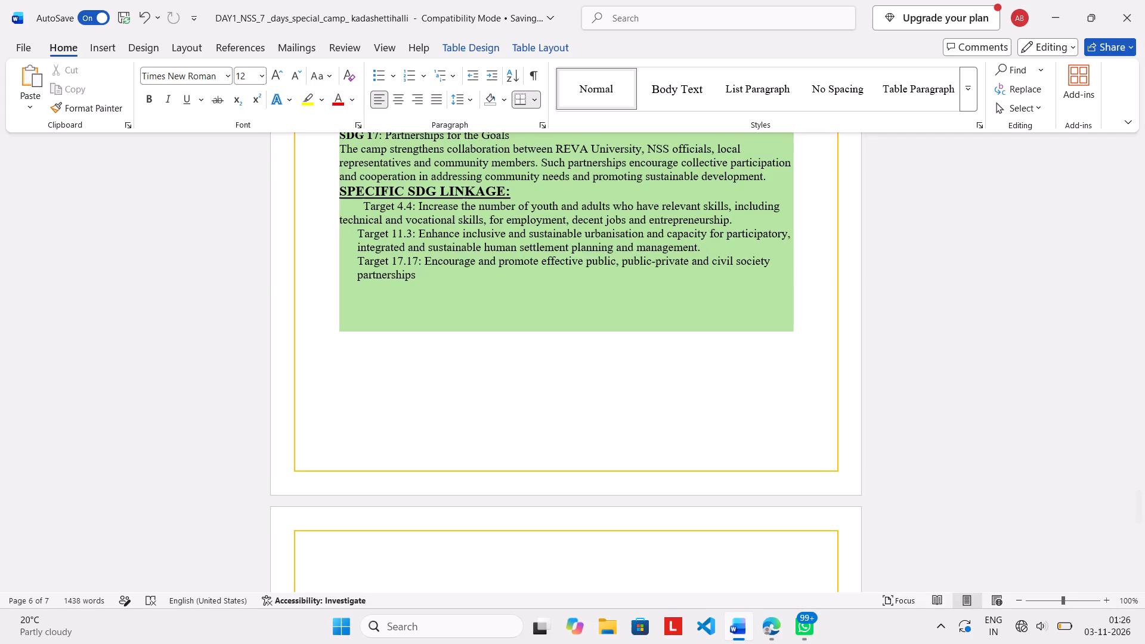
scroll(1056, 527, up, 10)
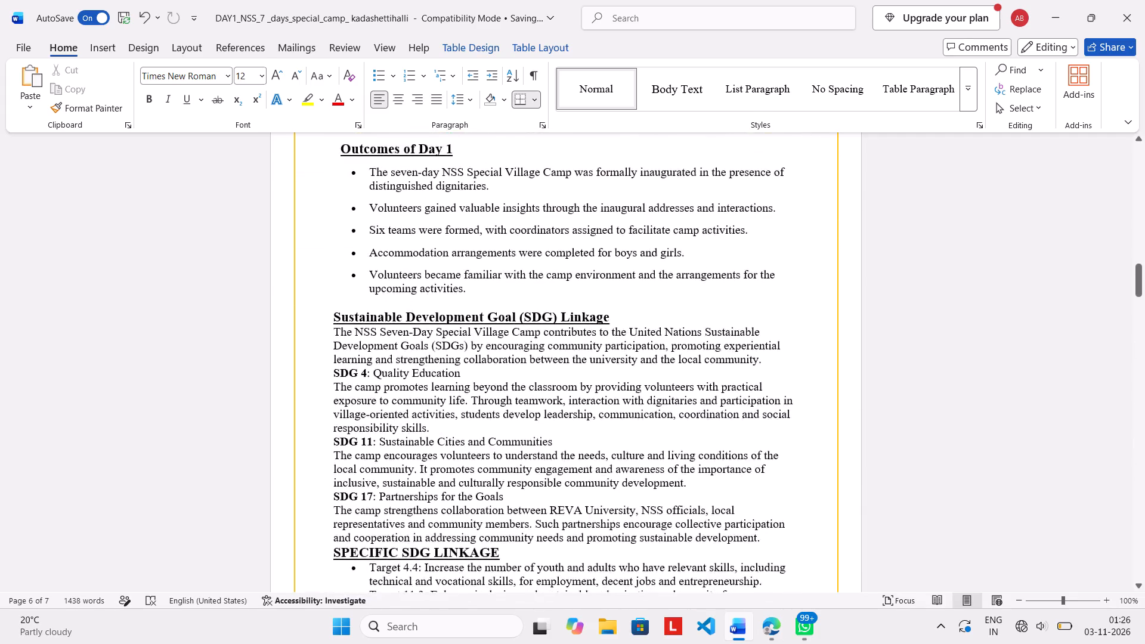
scroll(1056, 527, up, 18)
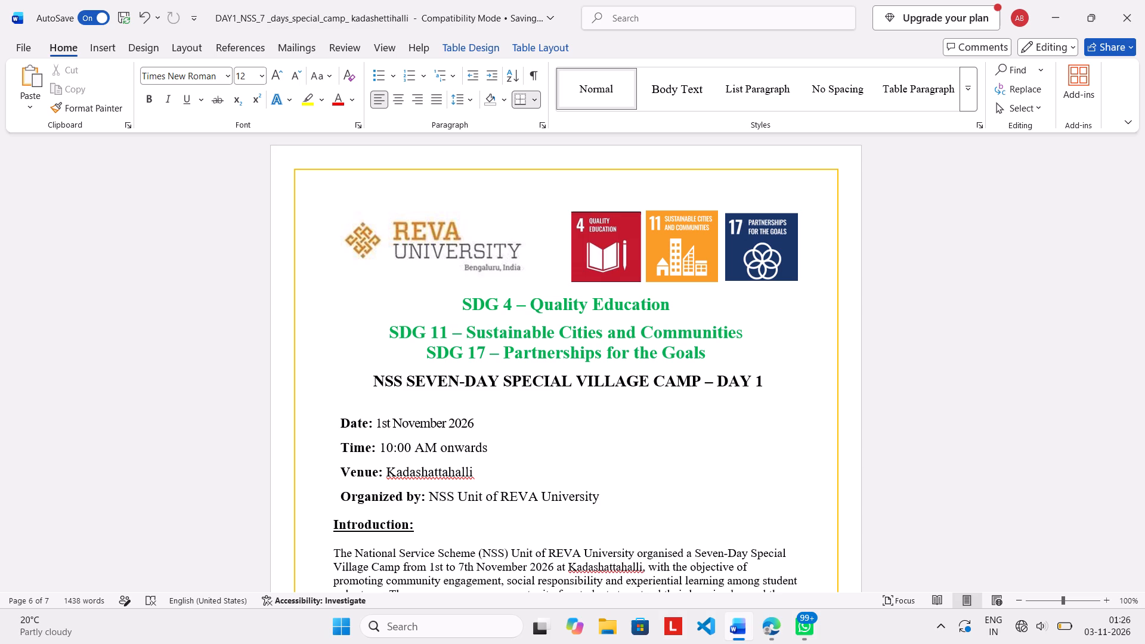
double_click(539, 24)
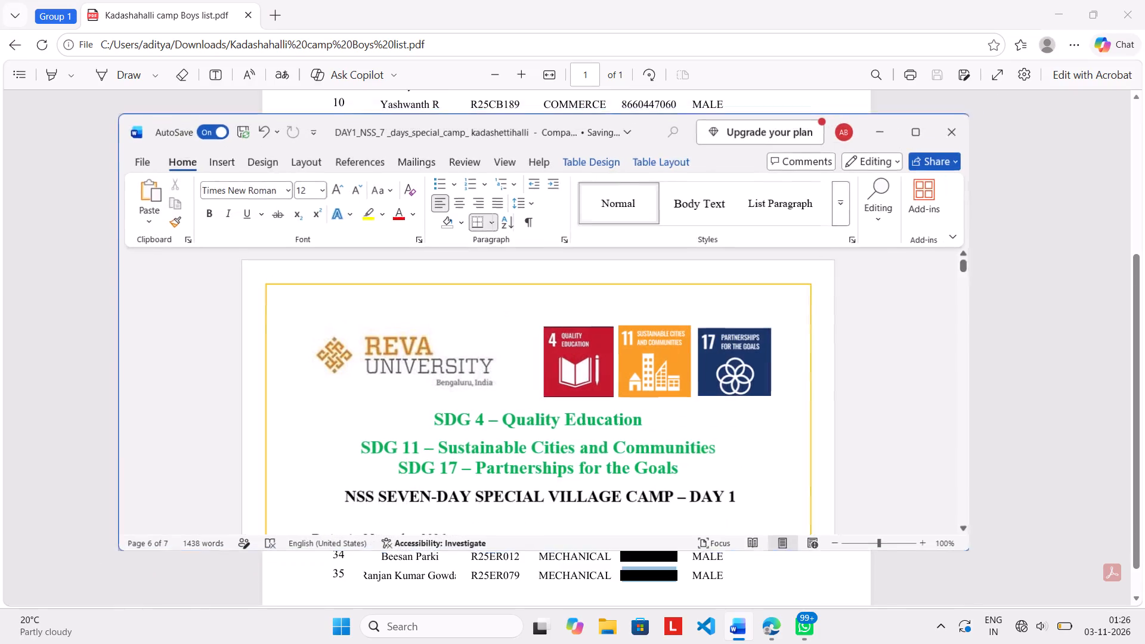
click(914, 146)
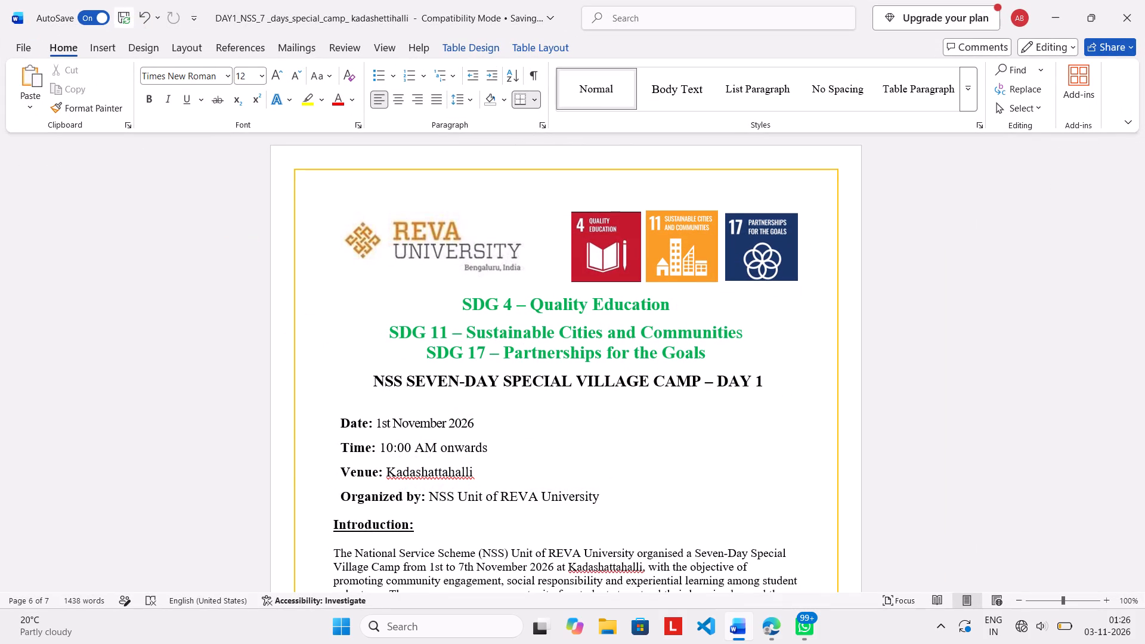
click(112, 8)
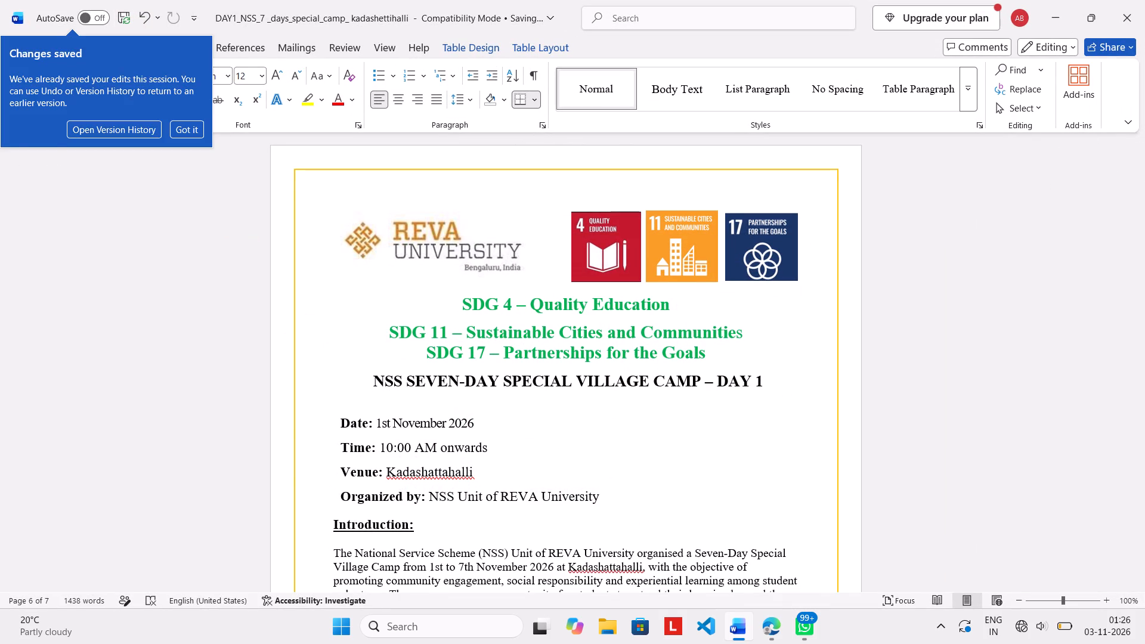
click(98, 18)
Save the camp report.
click(126, 15)
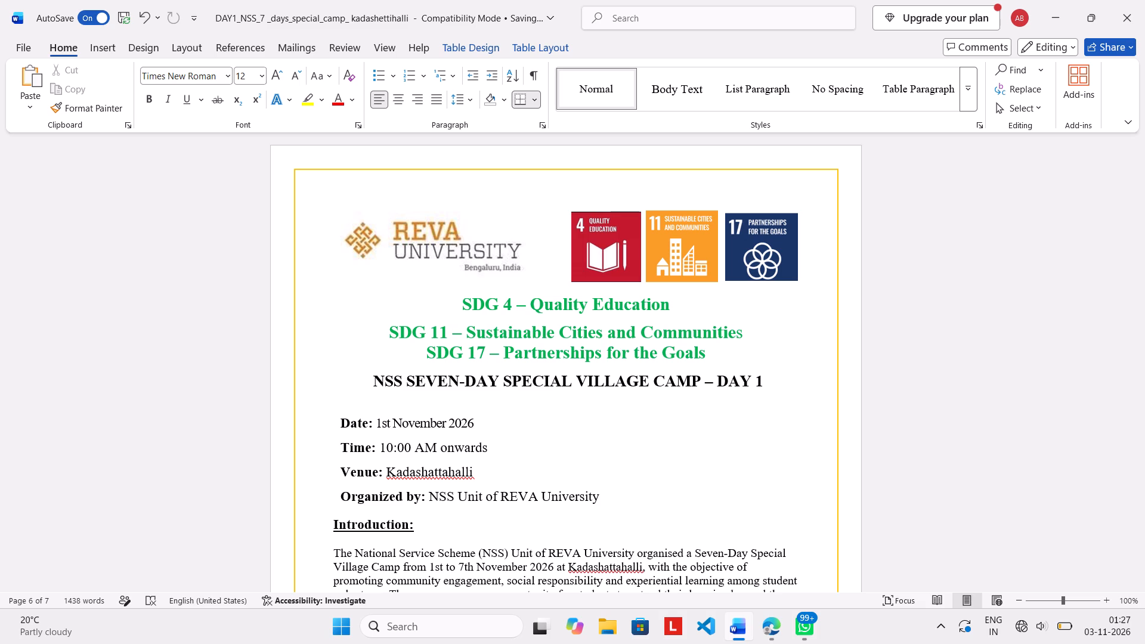
Open the camp report's file name and save location details.
click(462, 0)
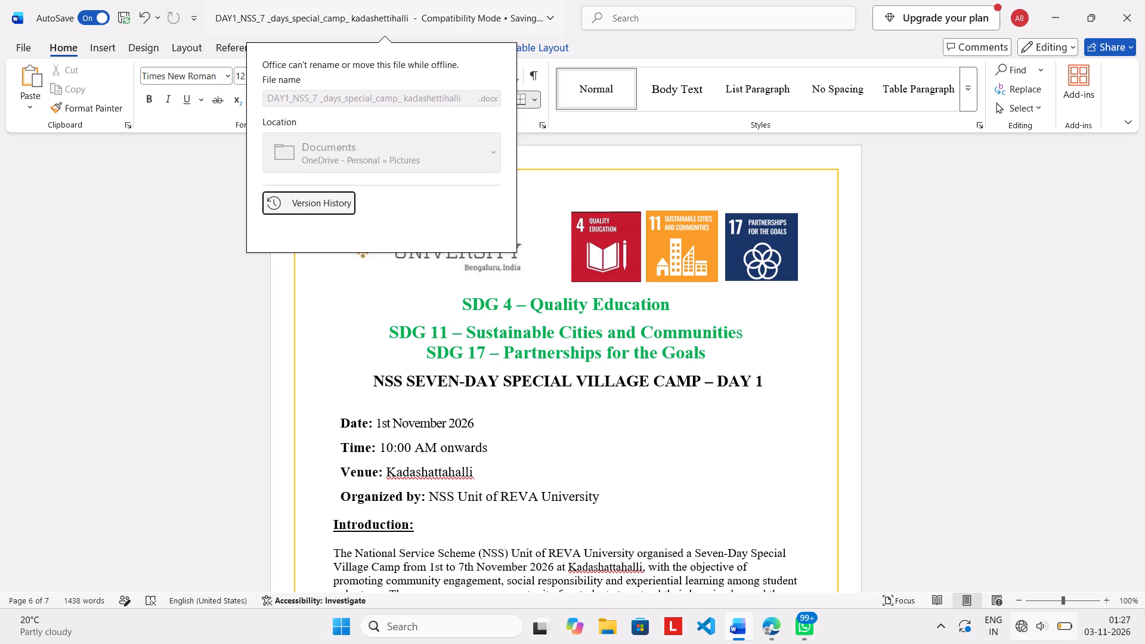
Connect the computer to the Lokesh Wi-Fi network and return to the report.
click(1070, 639)
click(955, 361)
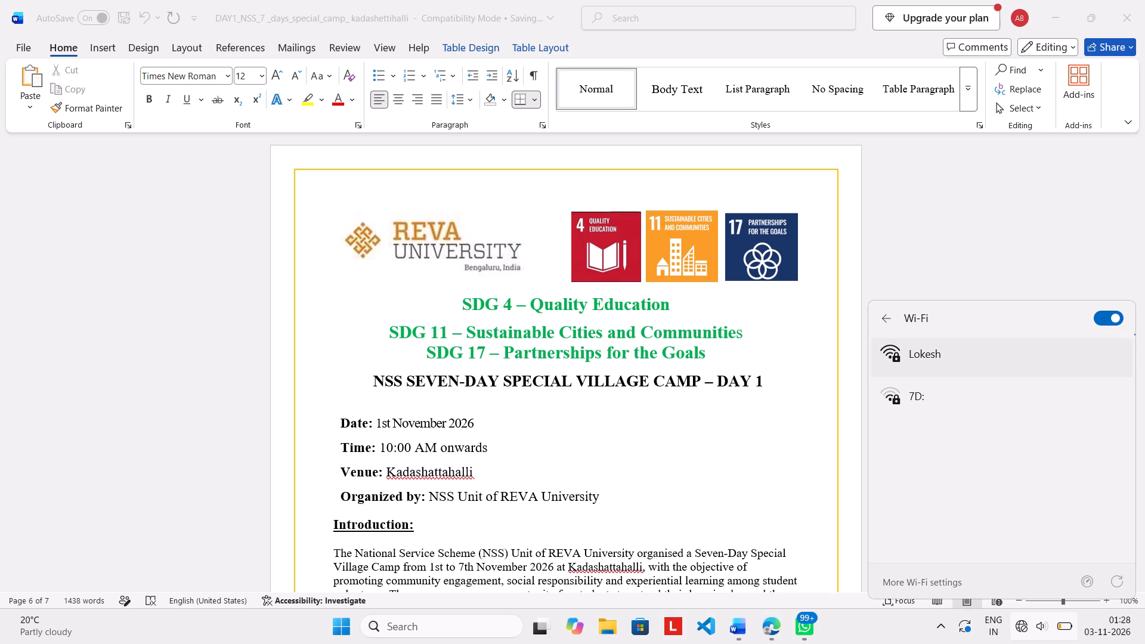
click(948, 355)
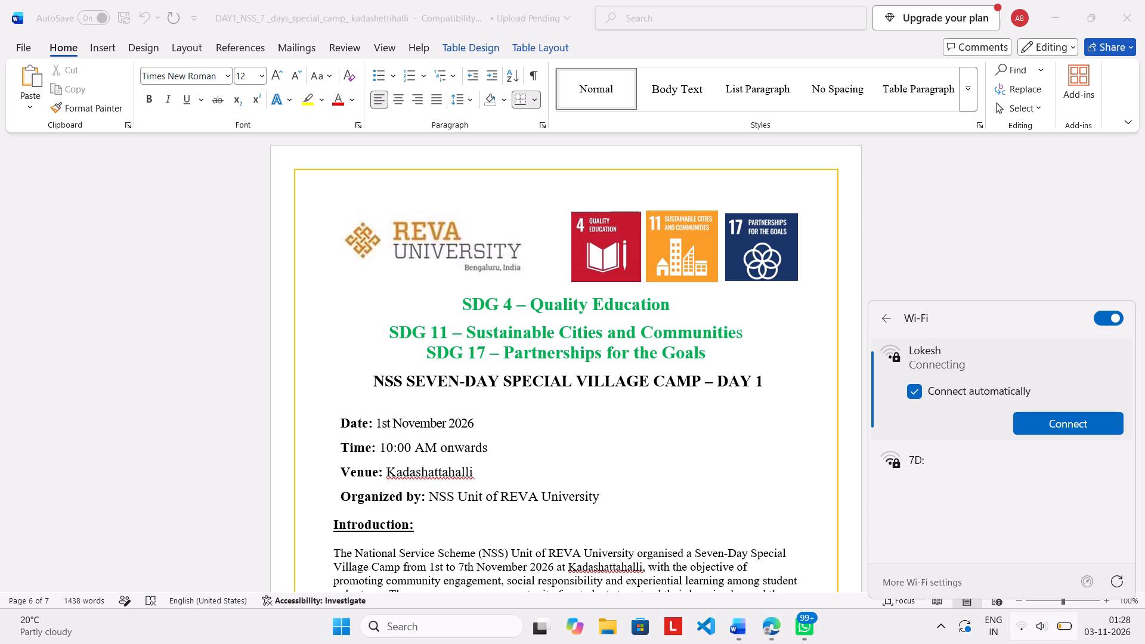
click(861, 174)
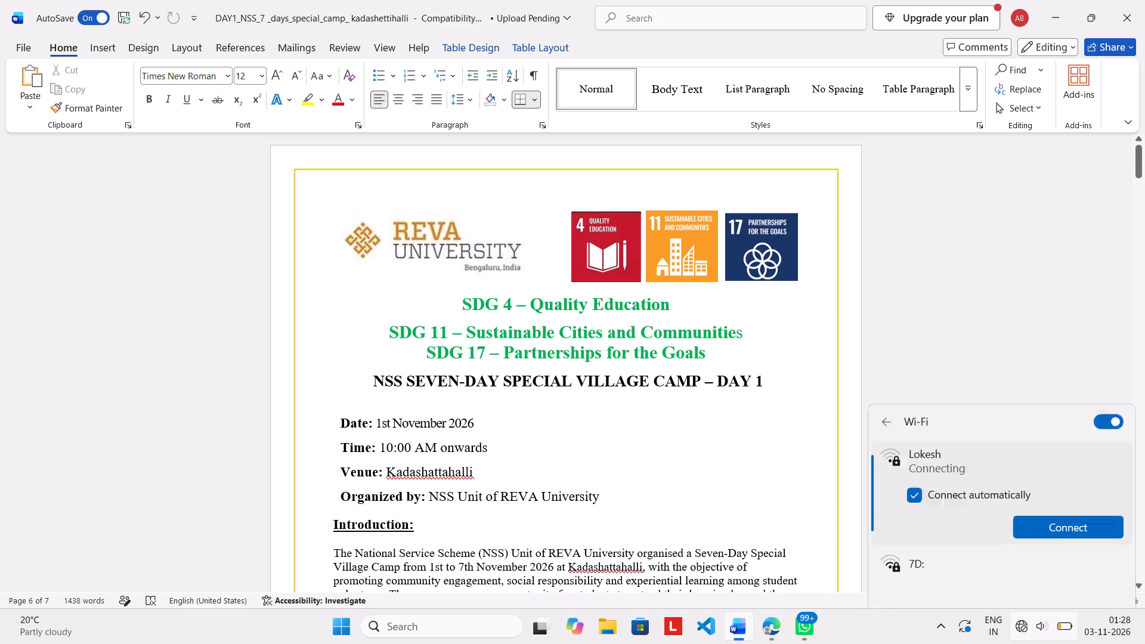